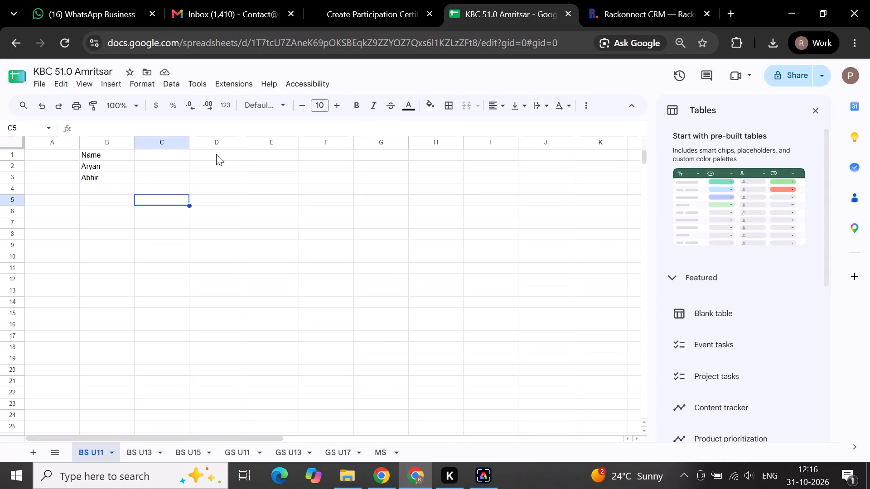
# Add Soumen and Aviraj to the BS U11 name list in cells B4 and B5.
pyautogui.click(111, 189)
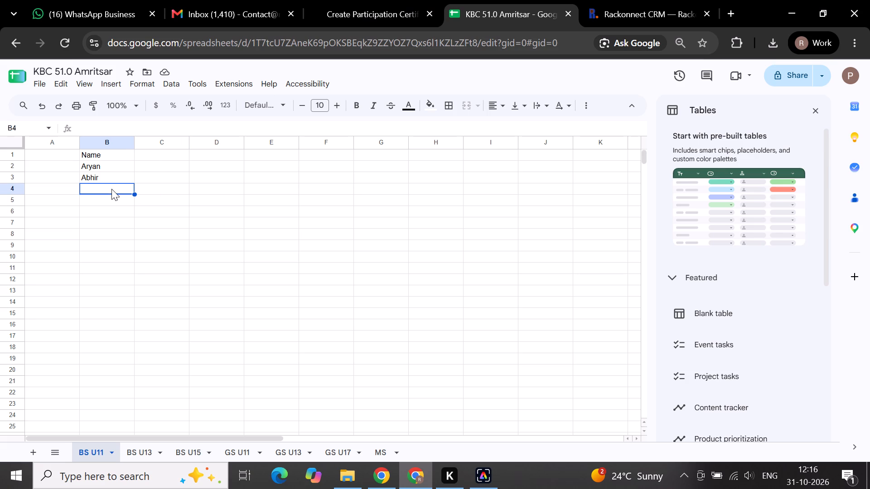
pyautogui.hotkey('shift', 's')
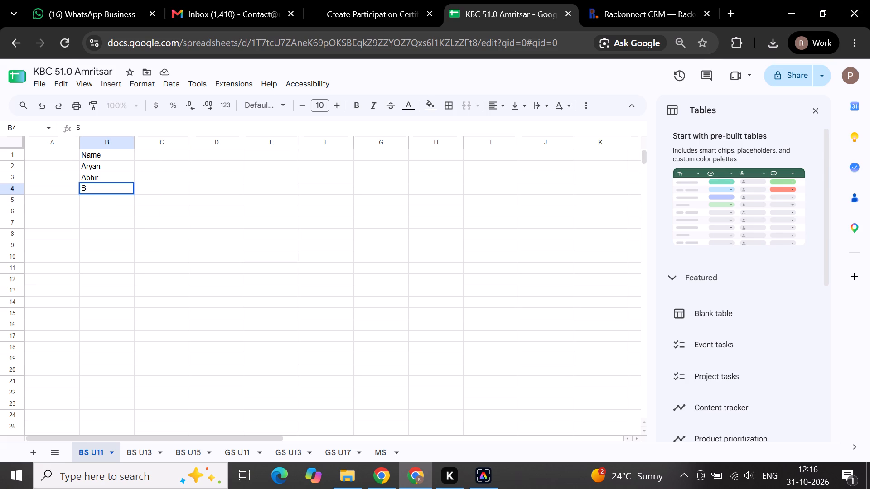
pyautogui.write('oumen')
pyautogui.press('Down')
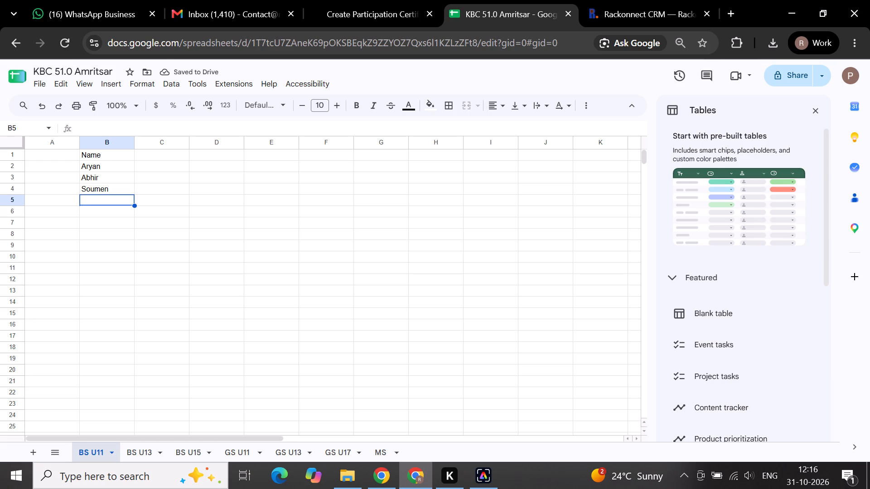
pyautogui.write('Aviraj')
pyautogui.press('space')
pyautogui.press('Down')
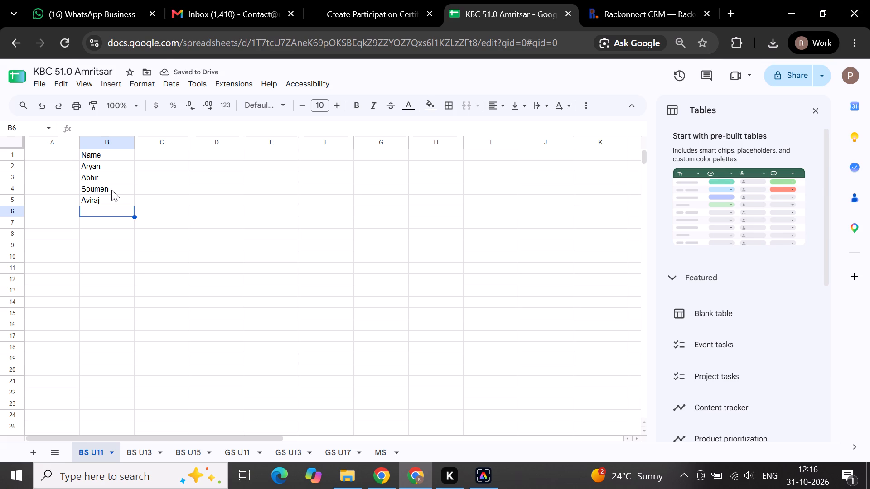
# Enter LBA in D2 of the BS U11 sheet and fill it down through D5, one entry per player.
pyautogui.click(211, 164)
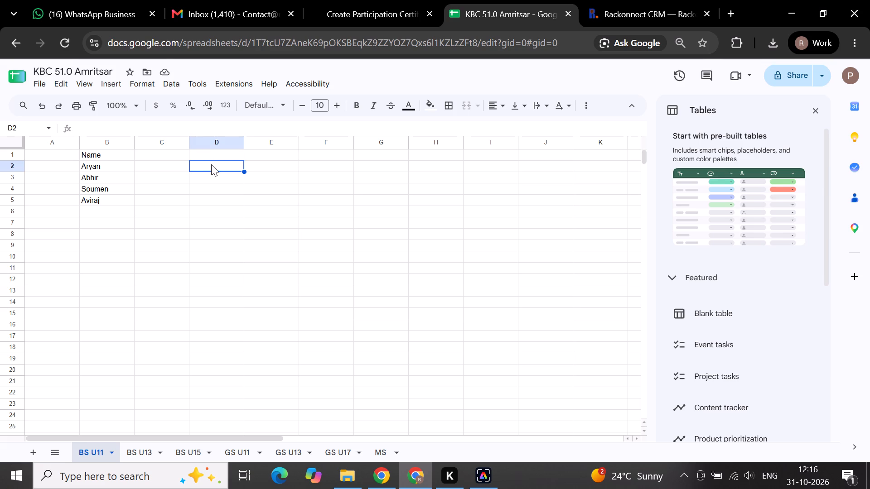
pyautogui.write('LA')
pyautogui.hotkey('shift', 'b')
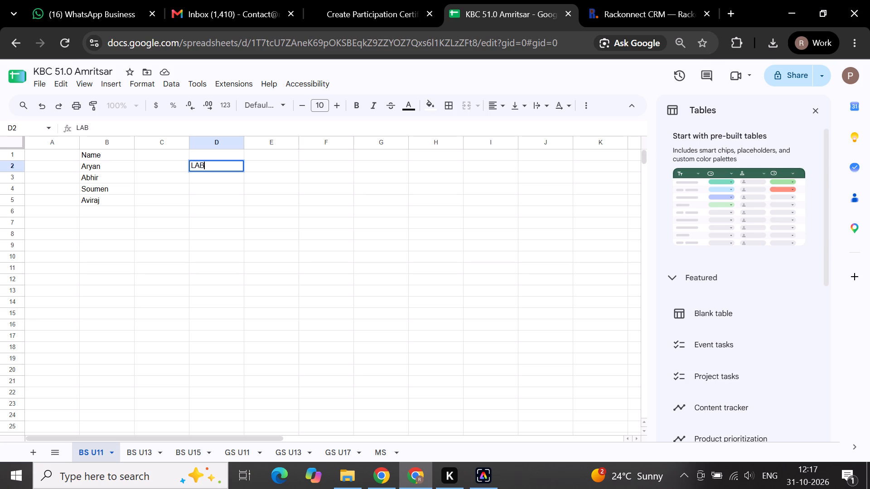
pyautogui.press('BackSpace')
pyautogui.press('BackSpace')
pyautogui.write('BA')
pyautogui.press('Down')
pyautogui.hotkey('ctrl', 'd')
pyautogui.hotkey('ctrl', 'Down')
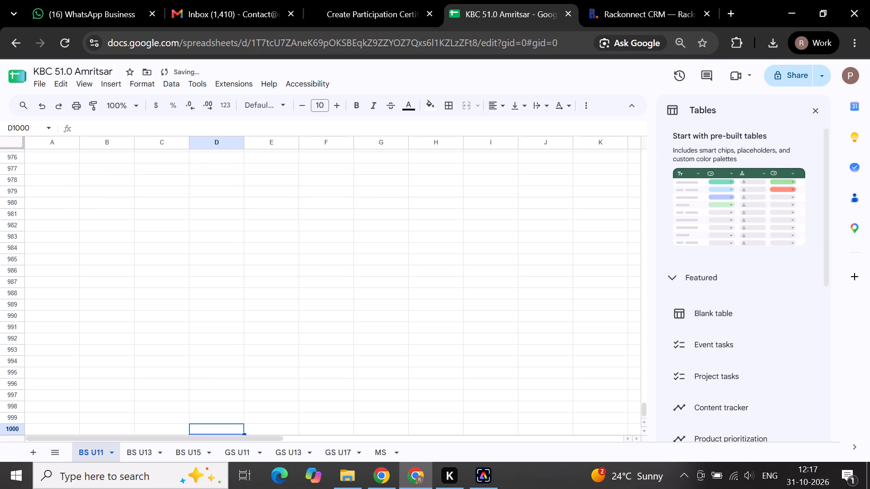
pyautogui.hotkey('ctrl', 'z')
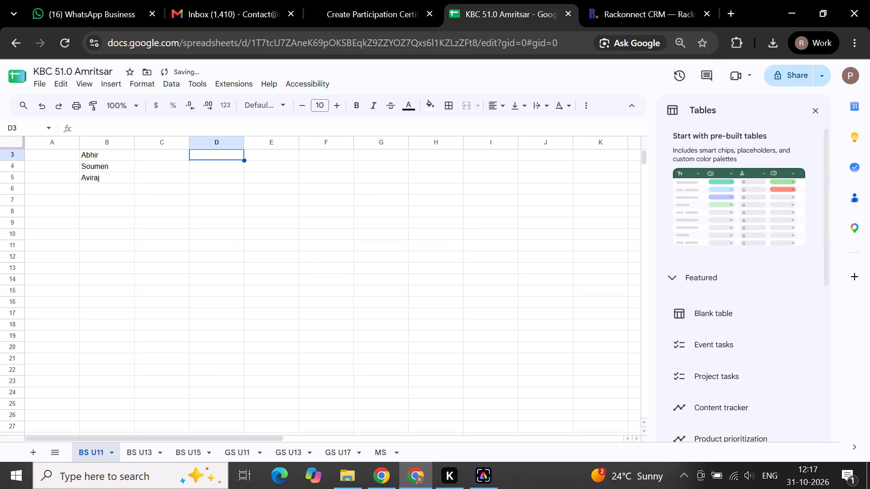
pyautogui.hotkey('ctrl', 'd')
pyautogui.press('Down')
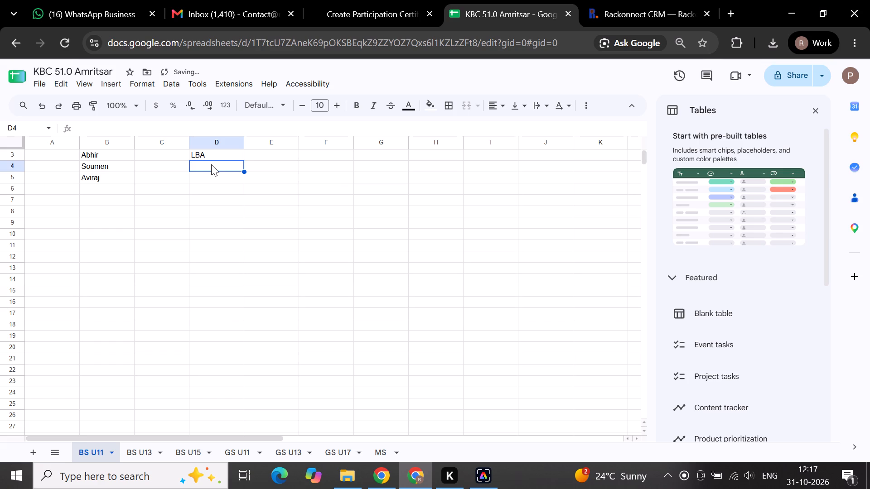
pyautogui.hotkey('ctrl', 'd')
pyautogui.press('Down')
pyautogui.hotkey('ctrl', 'd')
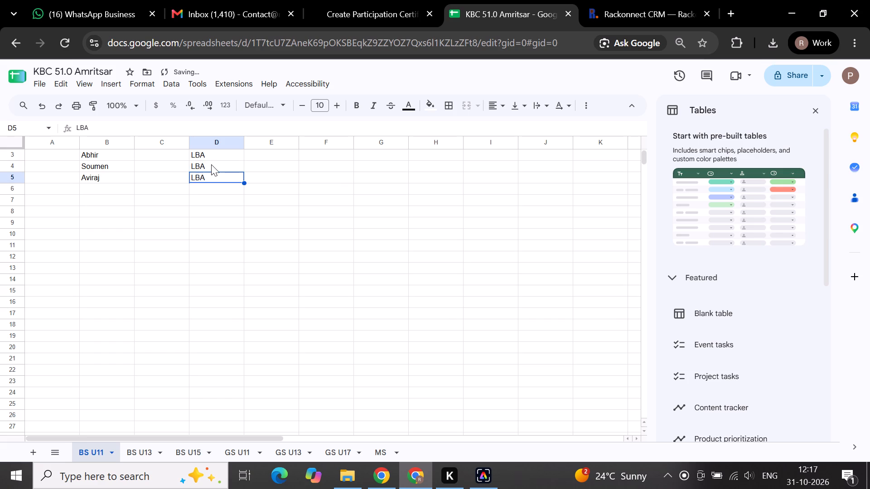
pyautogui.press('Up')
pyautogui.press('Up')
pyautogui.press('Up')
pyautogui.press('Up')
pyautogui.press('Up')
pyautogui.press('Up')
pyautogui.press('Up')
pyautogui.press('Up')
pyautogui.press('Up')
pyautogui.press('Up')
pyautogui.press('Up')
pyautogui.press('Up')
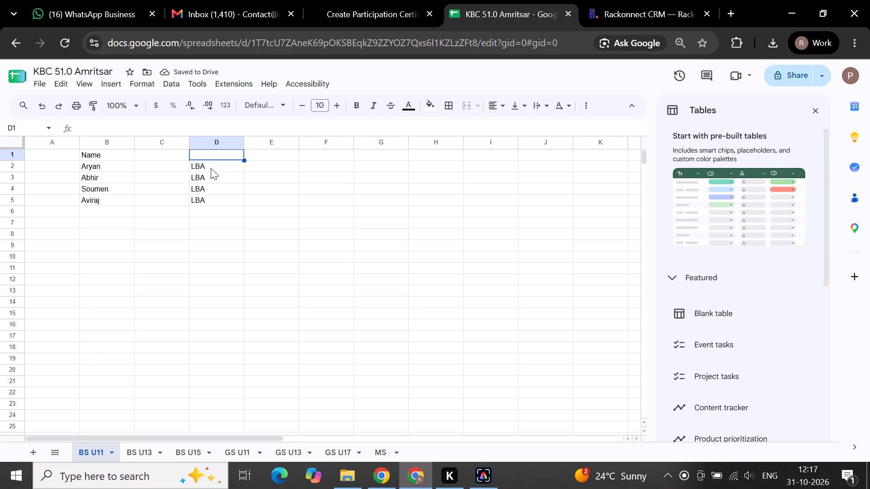
# On the BS U13 sheet, enter the names Dhairya and Divjot in cells B2 and B3.
pyautogui.click(135, 450)
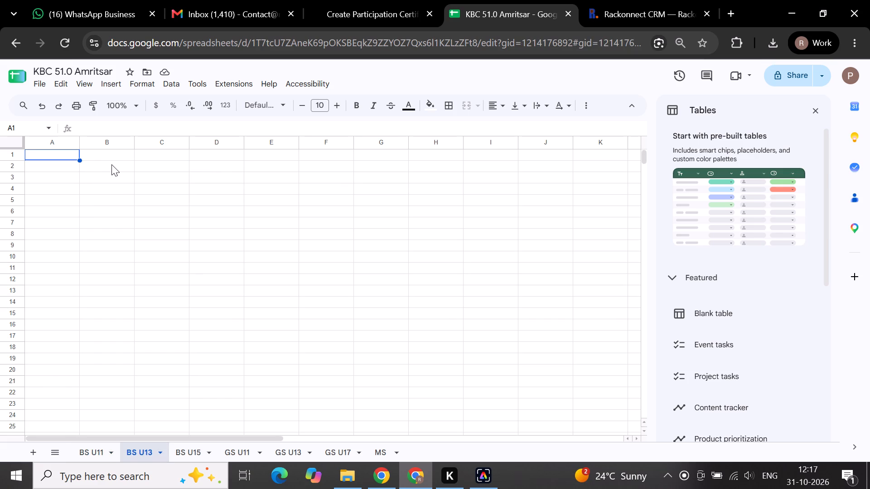
pyautogui.moveTo(111, 164); pyautogui.dragTo(116, 152)
pyautogui.click(116, 152)
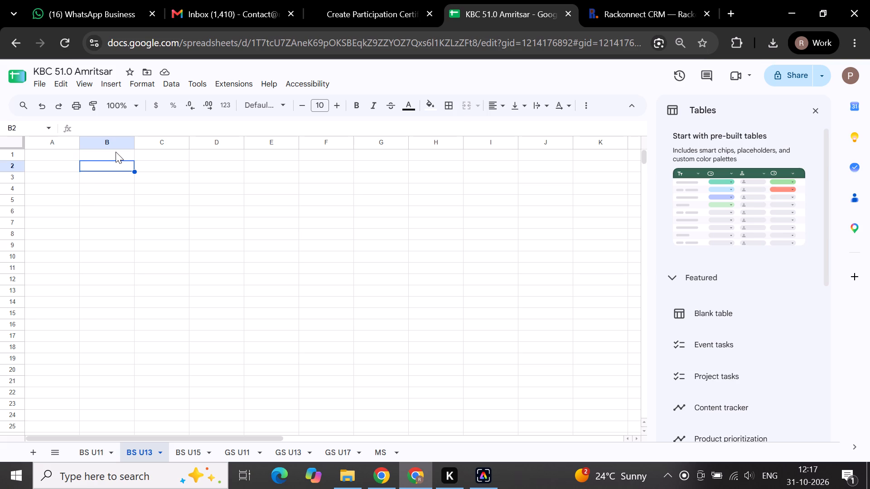
pyautogui.write('Dhai')
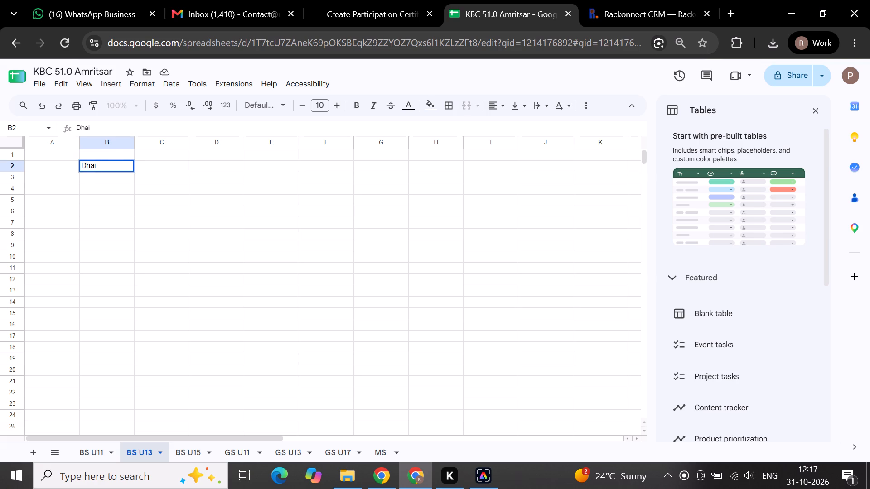
pyautogui.write('rya')
pyautogui.press('space')
pyautogui.press('Down')
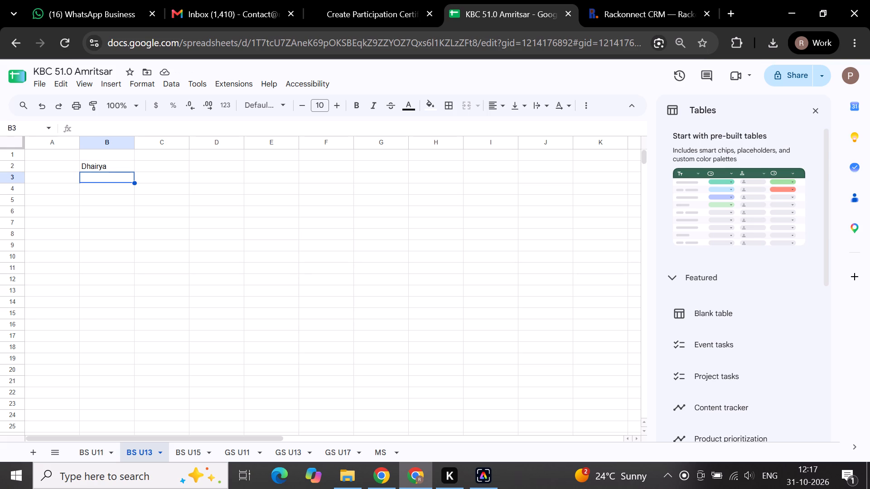
pyautogui.write('Divjot')
pyautogui.press('space')
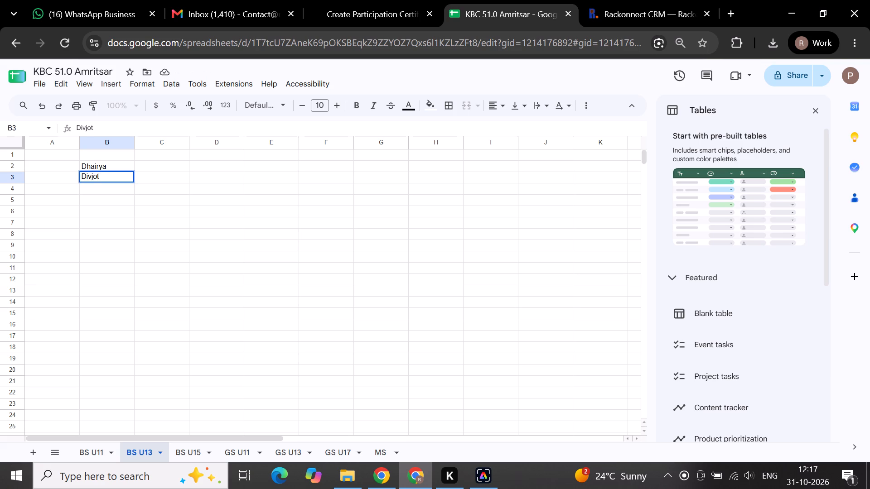
pyautogui.press('Down')
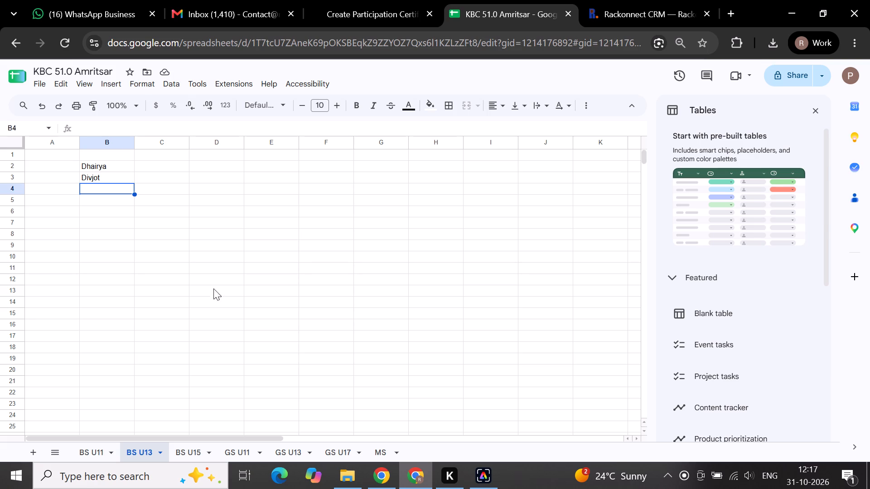
# On the BS U15 sheet, enter the names Anhad and Saksham in cells B2 and B3.
pyautogui.click(189, 457)
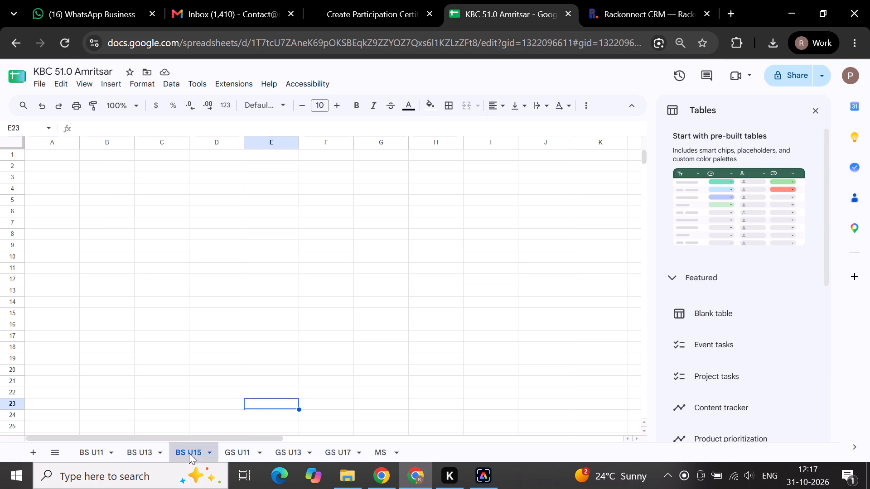
pyautogui.click(107, 164)
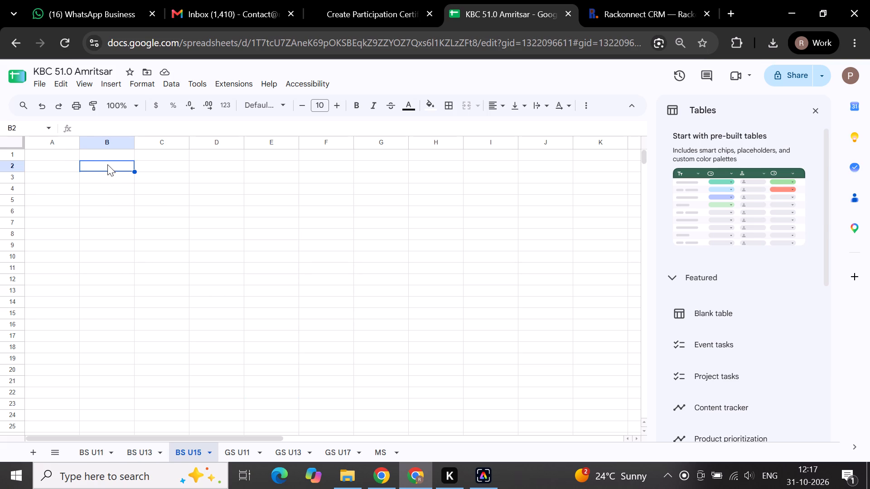
pyautogui.write('Anhad')
pyautogui.press('space')
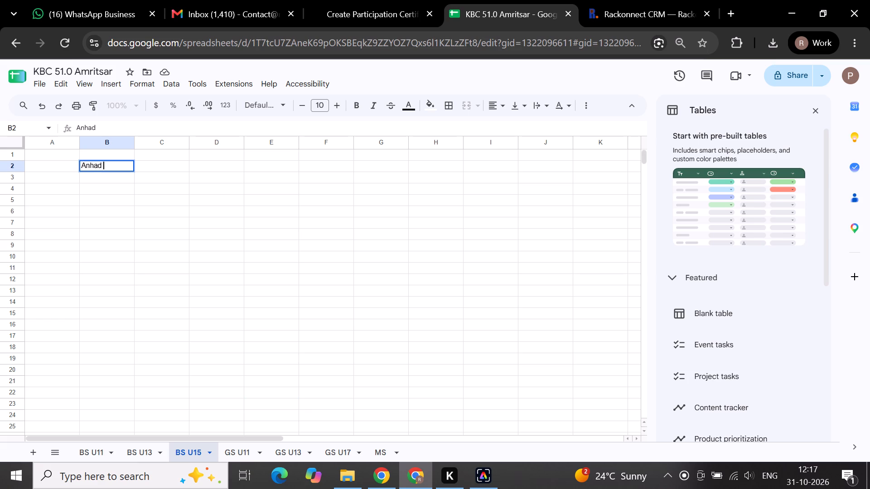
pyautogui.press('Down')
pyautogui.write('Saksham')
pyautogui.press('space')
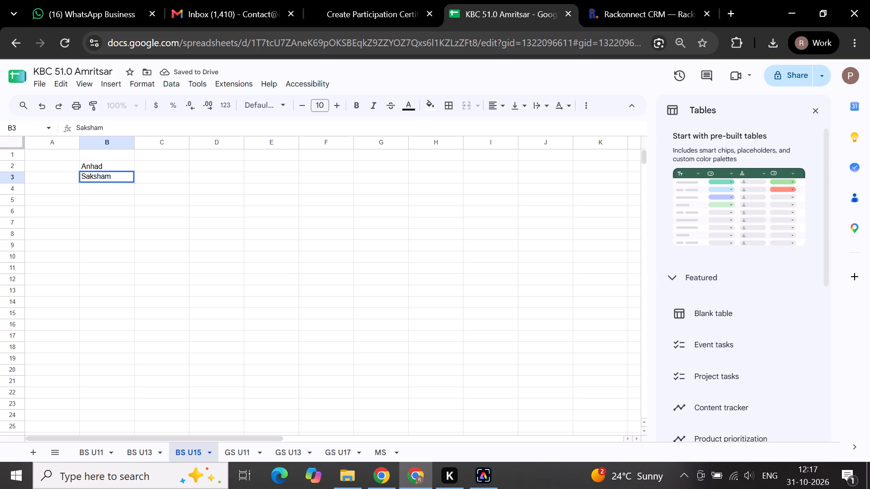
pyautogui.press('Right')
# Enter LBA in cells D2 and D3 beside both names on the BS U15 sheet.
pyautogui.press('Right')
pyautogui.press('Up')
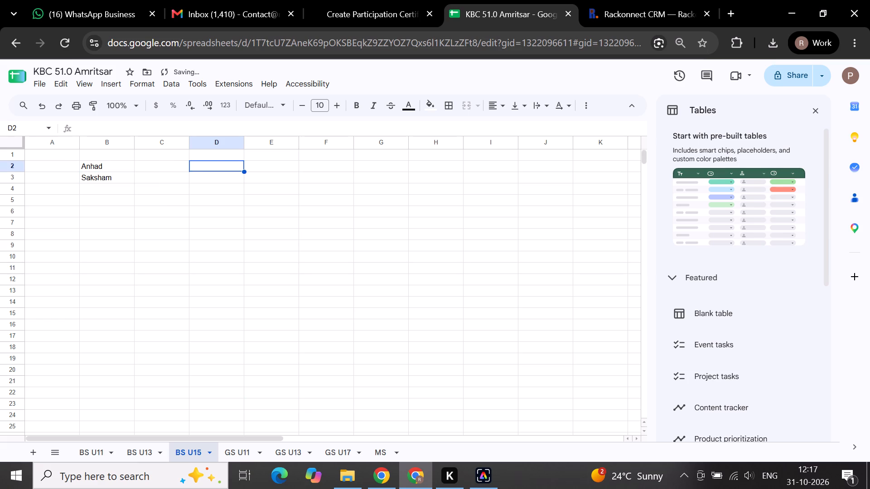
pyautogui.write('LA')
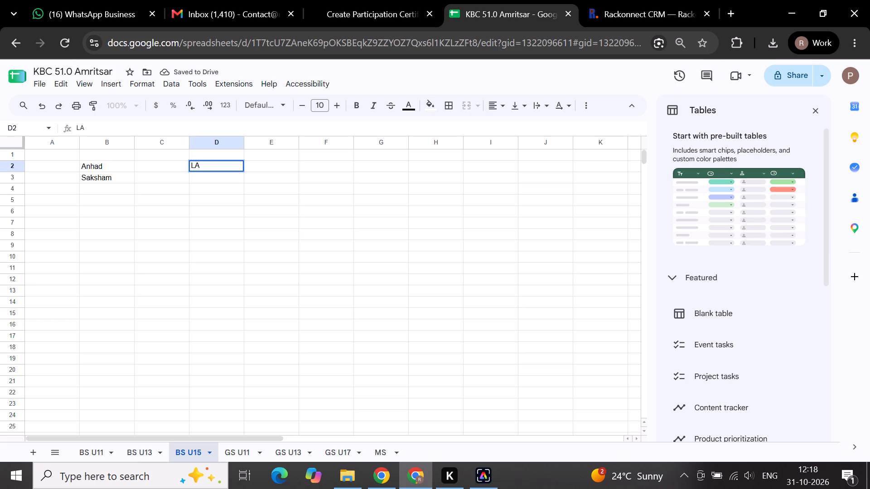
pyautogui.hotkey('shift', 'BackSpace')
pyautogui.write('BA')
pyautogui.press('Down')
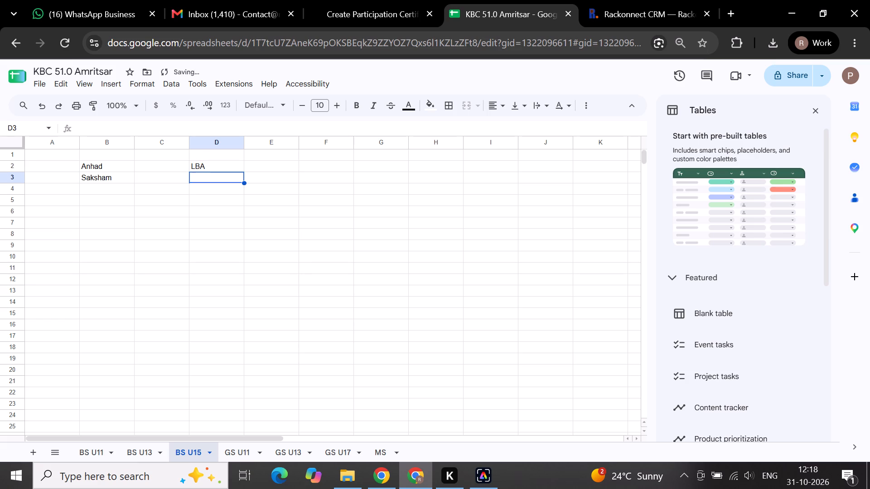
pyautogui.hotkey('ctrl', 'd')
# Return to the BS U13 sheet and enter LBA in cells D2 and D3 beside both names.
pyautogui.click(142, 454)
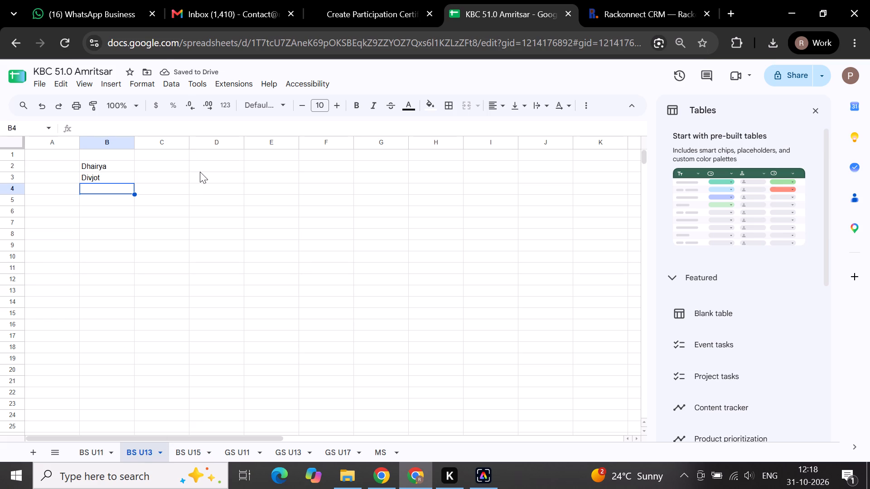
pyautogui.click(203, 172)
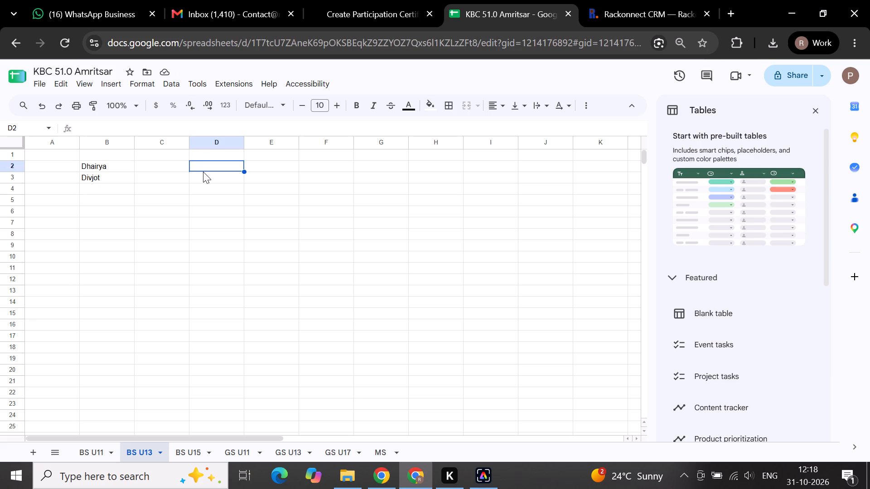
pyautogui.write('LBA')
pyautogui.press('Down')
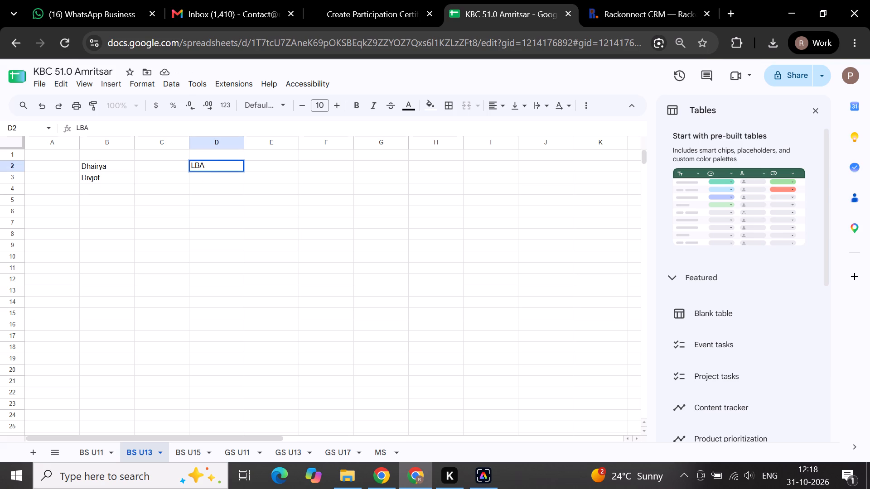
pyautogui.write('LBA')
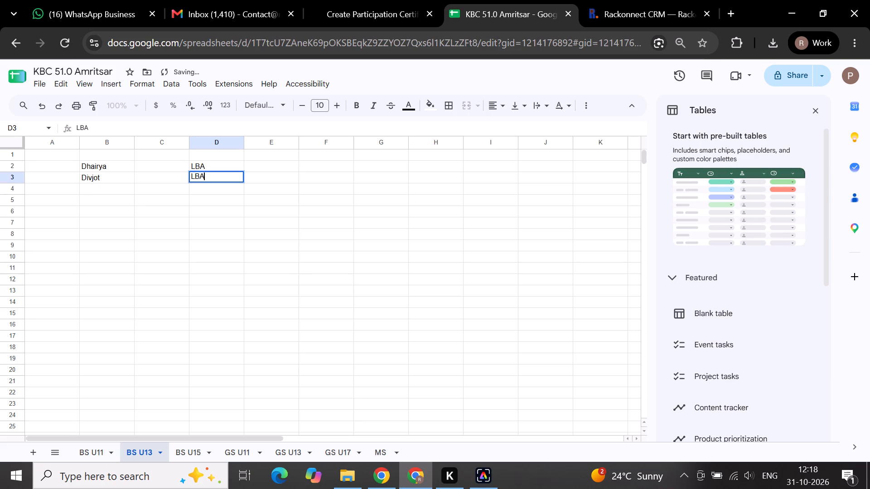
pyautogui.press('Down')
pyautogui.press('Left')
pyautogui.press('Left')
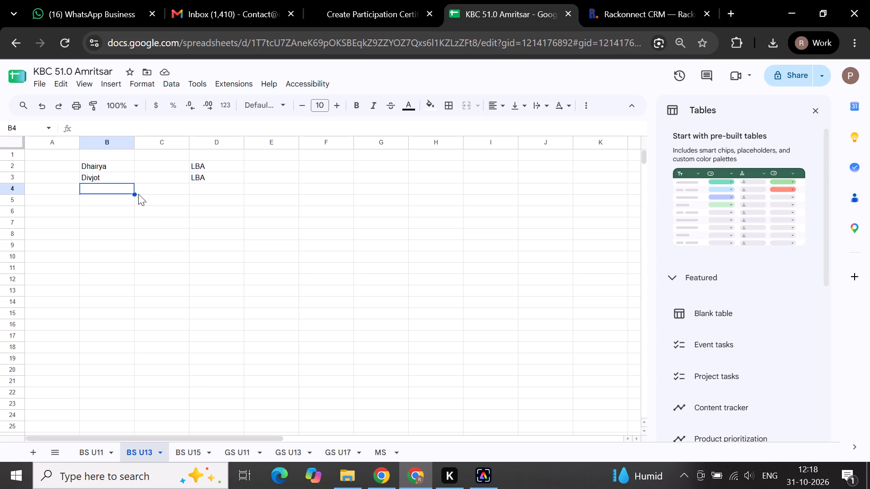
# Enter the column header Name in cell B1 of the BS U13 sheet.
pyautogui.click(117, 158)
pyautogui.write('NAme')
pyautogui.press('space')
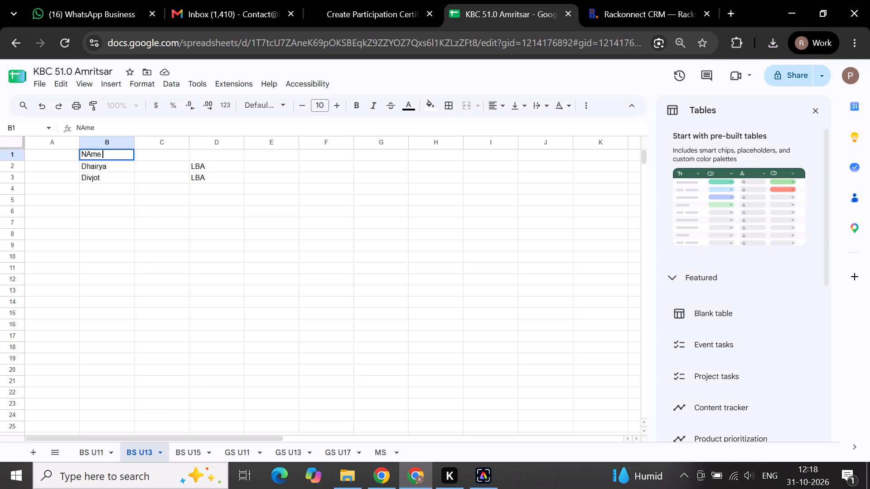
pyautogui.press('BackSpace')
# Correct the capitalisation of the header in cell B1 of the BS U13 sheet so it reads Name.
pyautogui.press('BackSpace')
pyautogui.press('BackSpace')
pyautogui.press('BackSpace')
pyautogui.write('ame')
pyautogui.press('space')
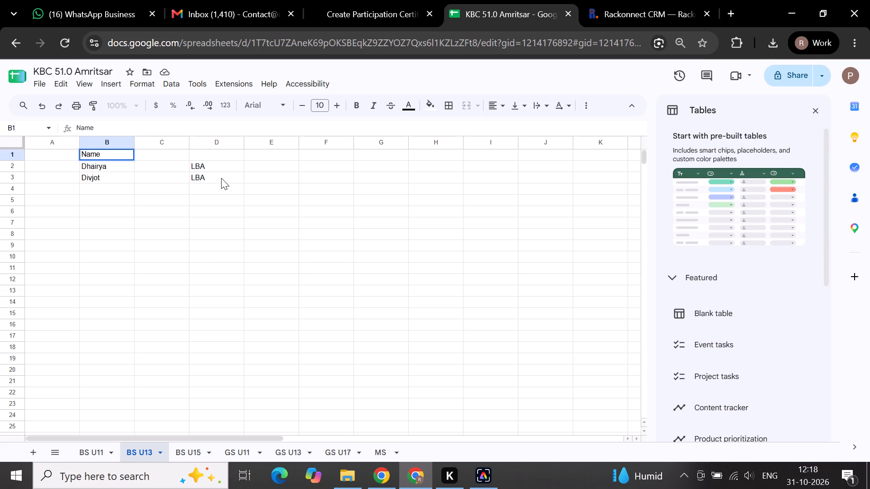
# Enter the column header Name in cell B1 of the BS U15 sheet, above Anhad and Saksham.
pyautogui.click(188, 450)
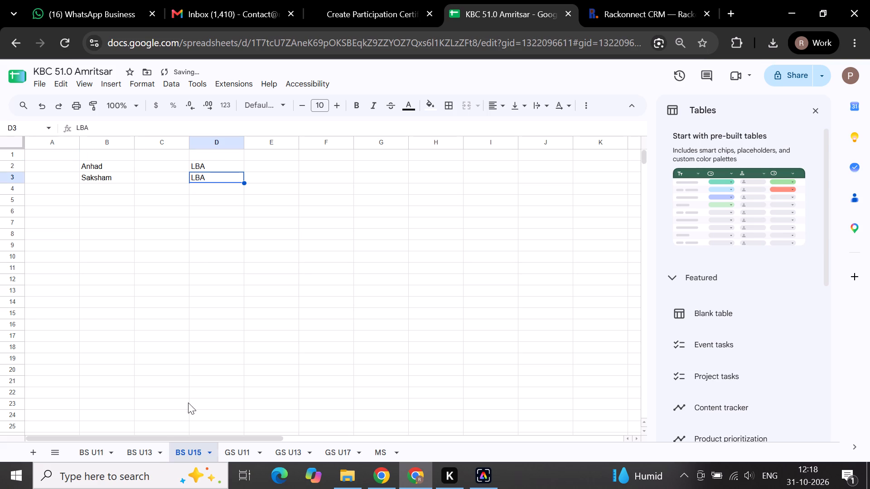
pyautogui.click(114, 155)
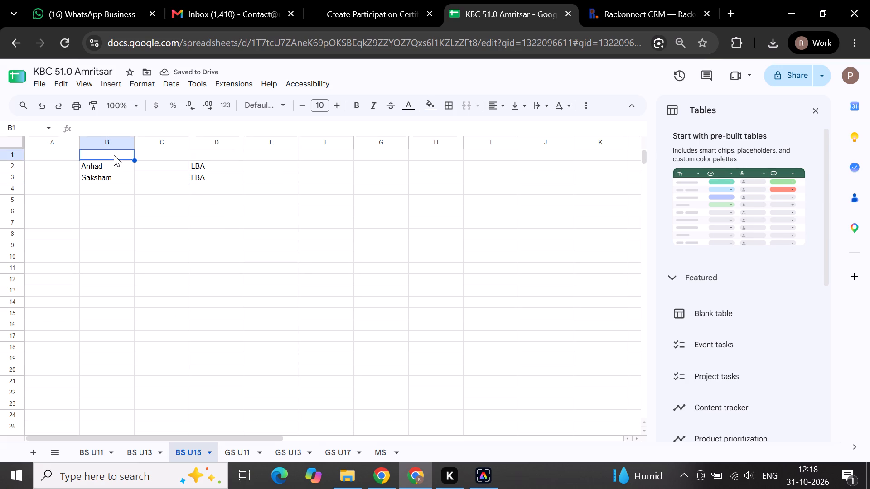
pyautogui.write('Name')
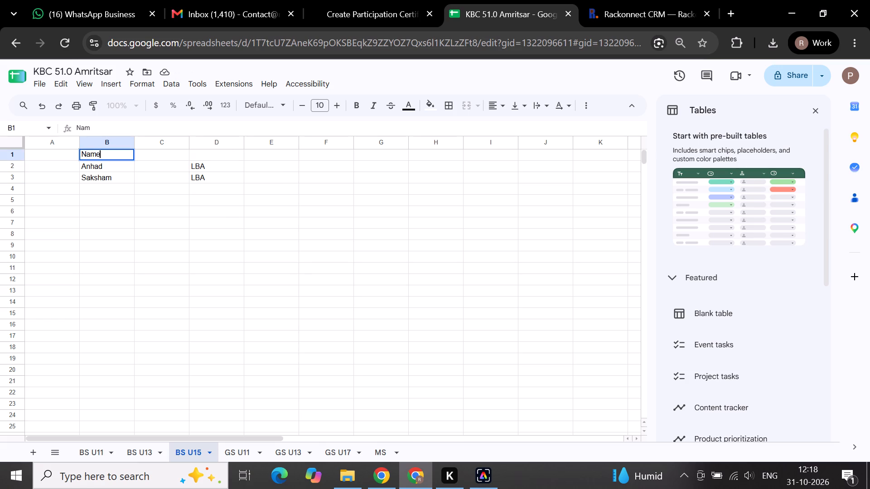
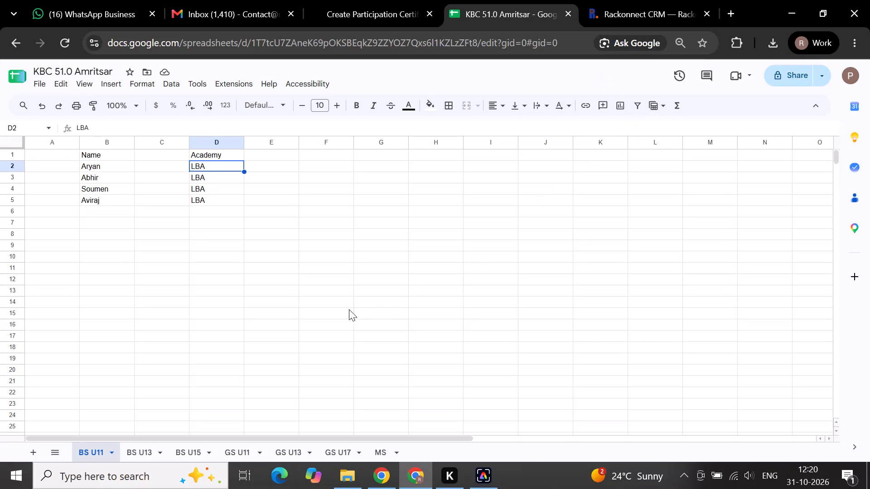
# On the BS U13 sheet, enter the full names of players Saksham and Sant in cells B4 and B5.
pyautogui.click(128, 446)
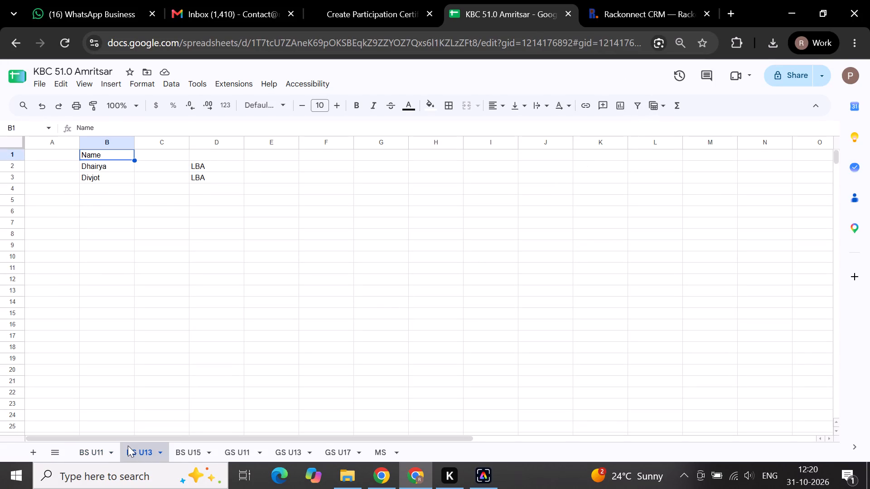
pyautogui.click(103, 189)
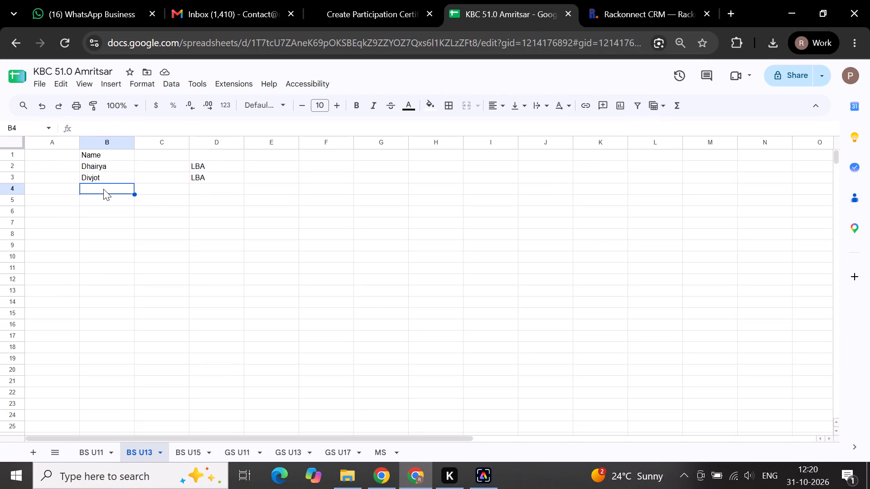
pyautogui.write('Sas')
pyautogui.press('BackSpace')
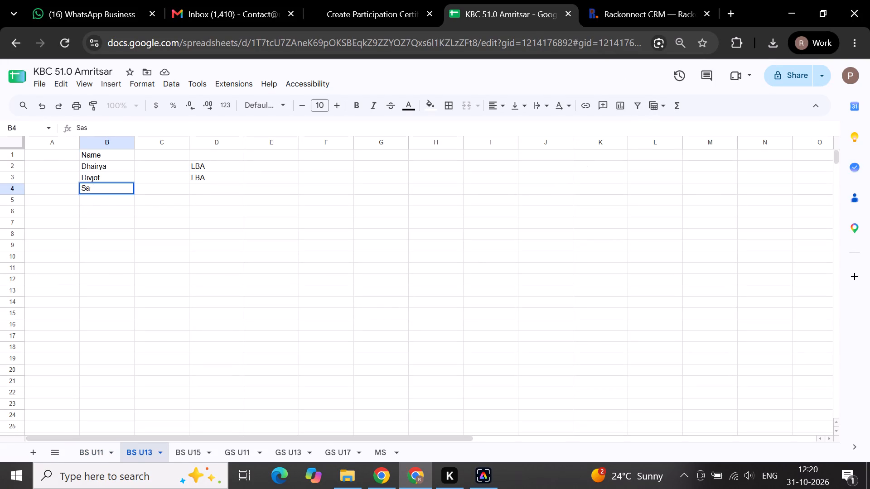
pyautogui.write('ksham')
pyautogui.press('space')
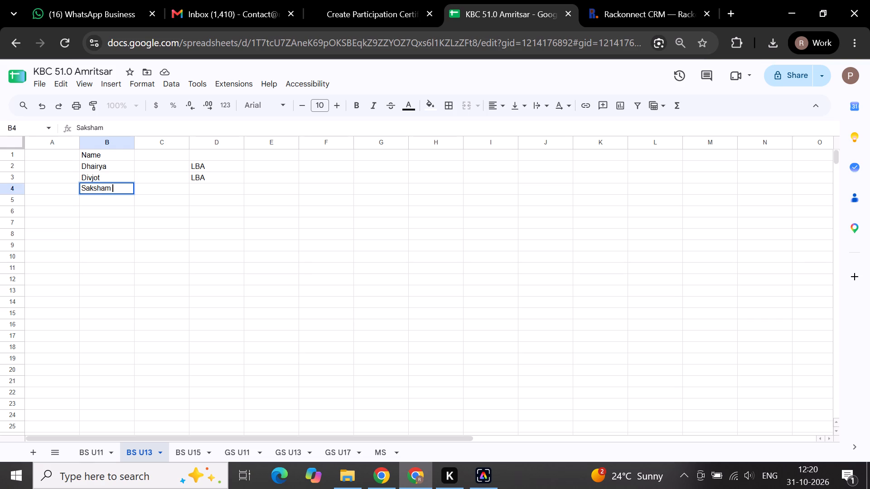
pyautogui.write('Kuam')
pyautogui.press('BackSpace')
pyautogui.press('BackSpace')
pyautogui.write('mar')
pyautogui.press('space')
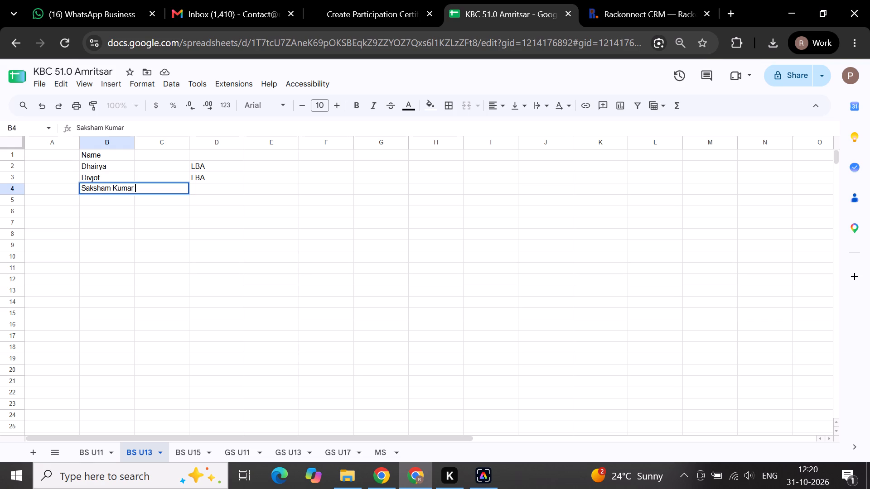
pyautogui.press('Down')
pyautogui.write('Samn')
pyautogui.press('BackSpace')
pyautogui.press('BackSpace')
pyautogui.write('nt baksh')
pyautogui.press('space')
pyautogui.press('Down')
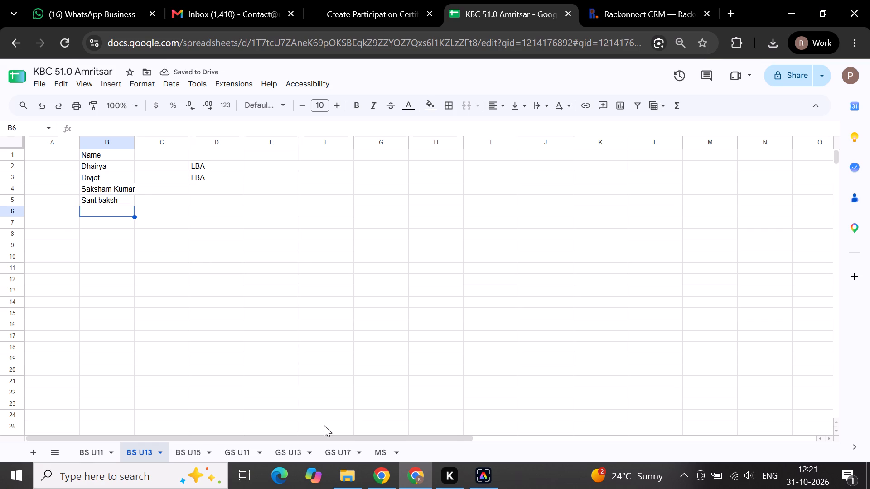
# On the GS U17 sheet, enter player Aakriti's full name in cell B3 below Aarushi.
pyautogui.click(335, 448)
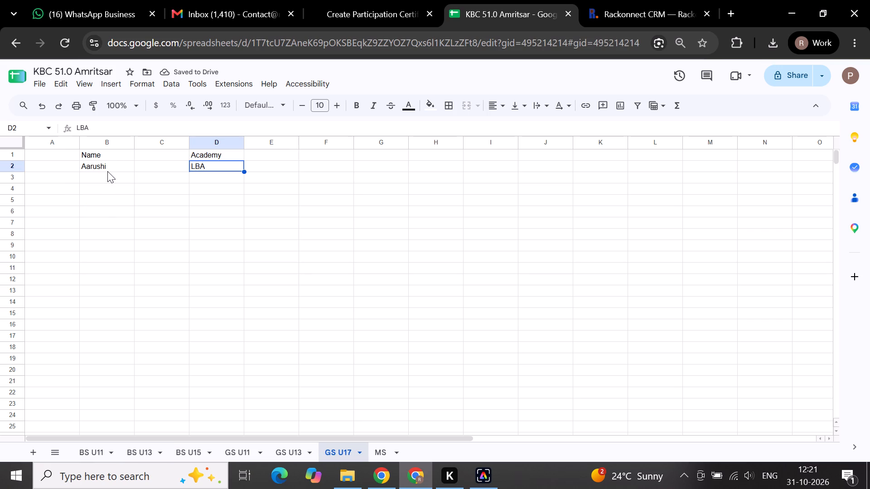
pyautogui.click(107, 177)
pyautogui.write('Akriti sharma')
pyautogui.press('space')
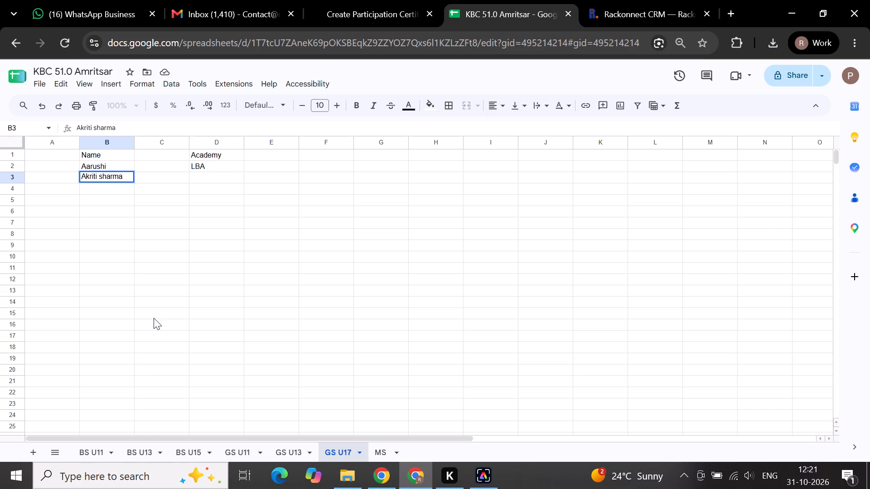
pyautogui.click(112, 180)
pyautogui.click(86, 177)
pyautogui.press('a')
pyautogui.click(101, 242)
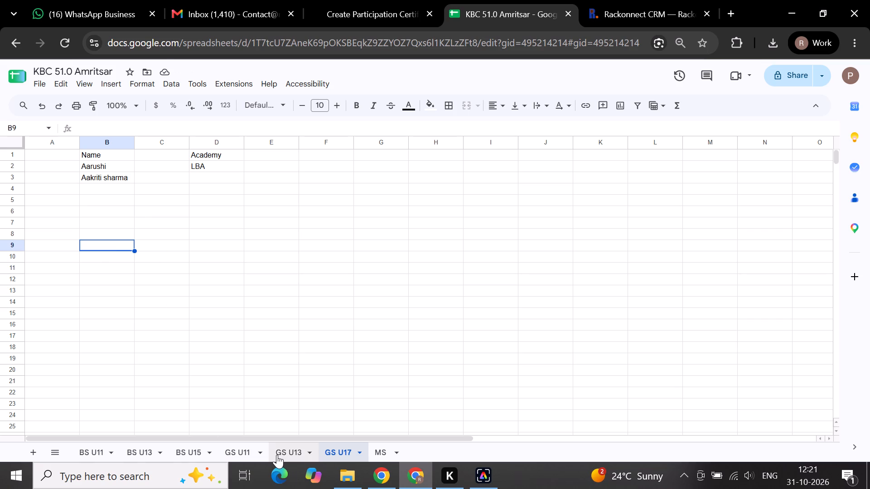
# On the BS U15 sheet, enter player Vivan's full name in cell B4 below Saksham.
pyautogui.click(194, 445)
pyautogui.click(124, 189)
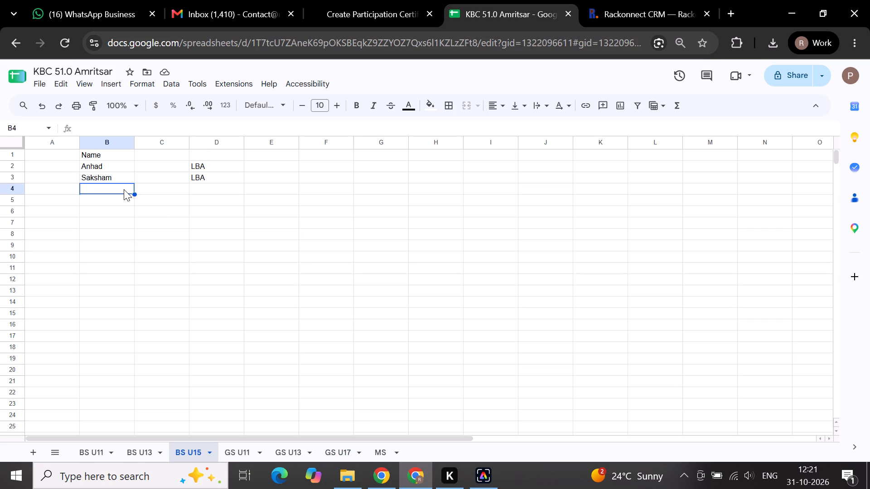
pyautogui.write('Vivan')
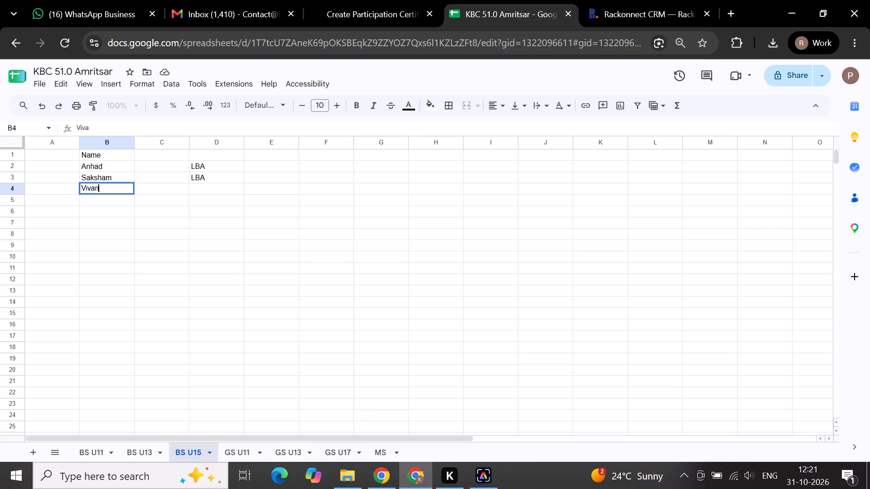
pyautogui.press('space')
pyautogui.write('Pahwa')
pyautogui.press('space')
# On the empty MS sheet, enter player Vivaan's full name in cell B2.
pyautogui.click(375, 449)
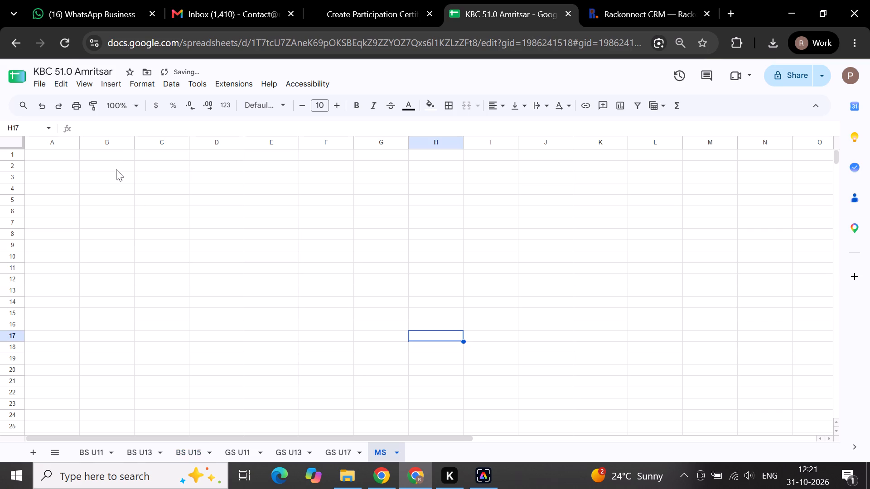
pyautogui.click(116, 169)
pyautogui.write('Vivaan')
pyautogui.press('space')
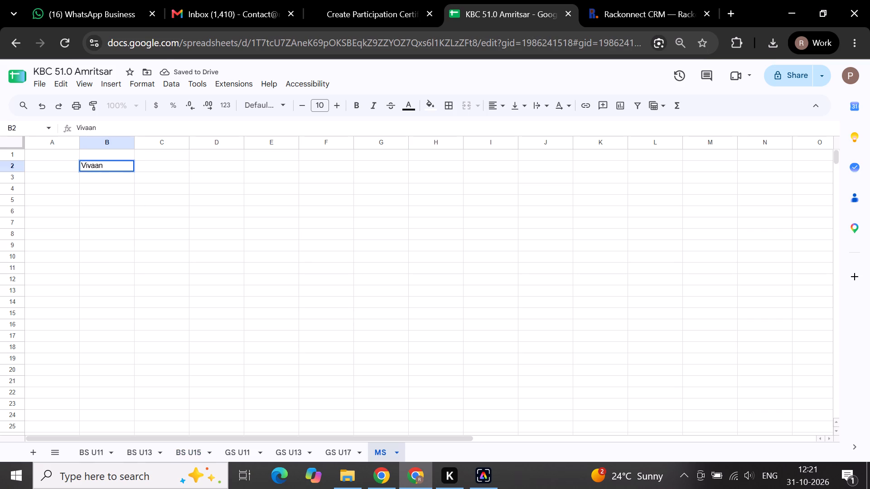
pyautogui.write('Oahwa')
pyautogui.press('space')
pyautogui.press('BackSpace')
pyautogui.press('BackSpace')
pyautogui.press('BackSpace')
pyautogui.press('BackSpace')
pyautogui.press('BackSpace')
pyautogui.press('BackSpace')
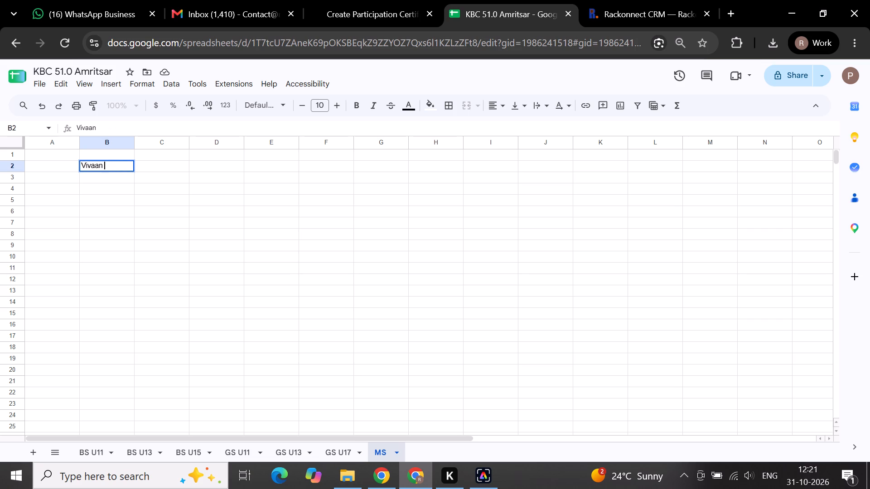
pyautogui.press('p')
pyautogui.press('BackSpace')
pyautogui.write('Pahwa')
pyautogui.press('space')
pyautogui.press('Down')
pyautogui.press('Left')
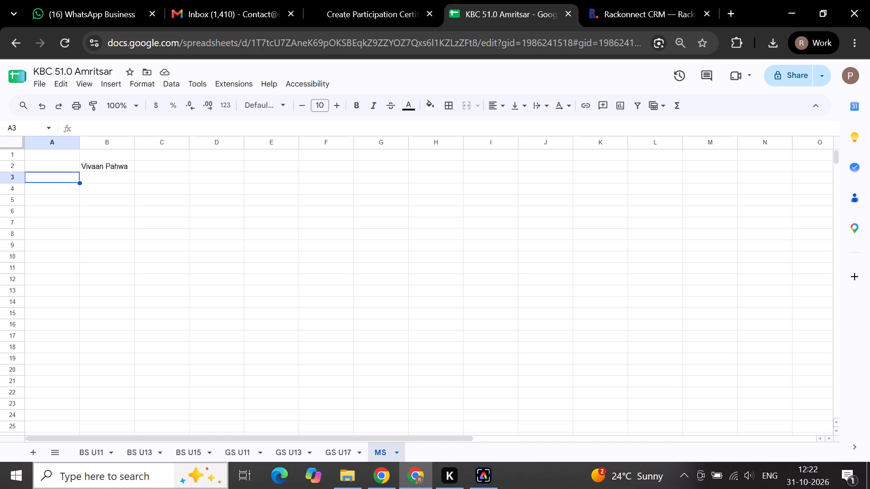
# Return to the BS U15 sheet and enter the name Namit in cell B5.
pyautogui.click(200, 449)
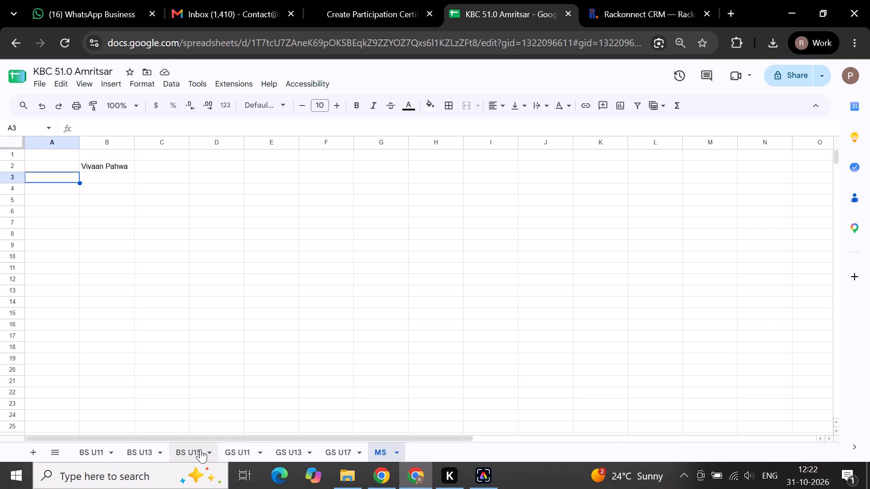
pyautogui.click(108, 197)
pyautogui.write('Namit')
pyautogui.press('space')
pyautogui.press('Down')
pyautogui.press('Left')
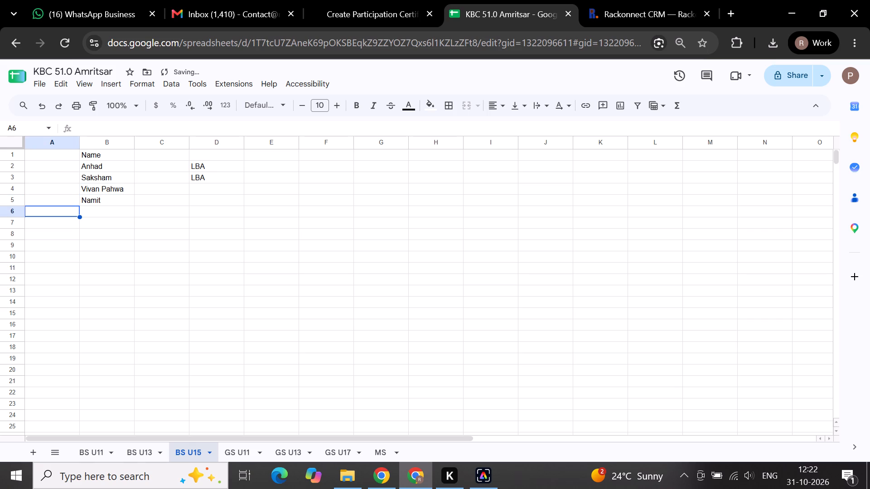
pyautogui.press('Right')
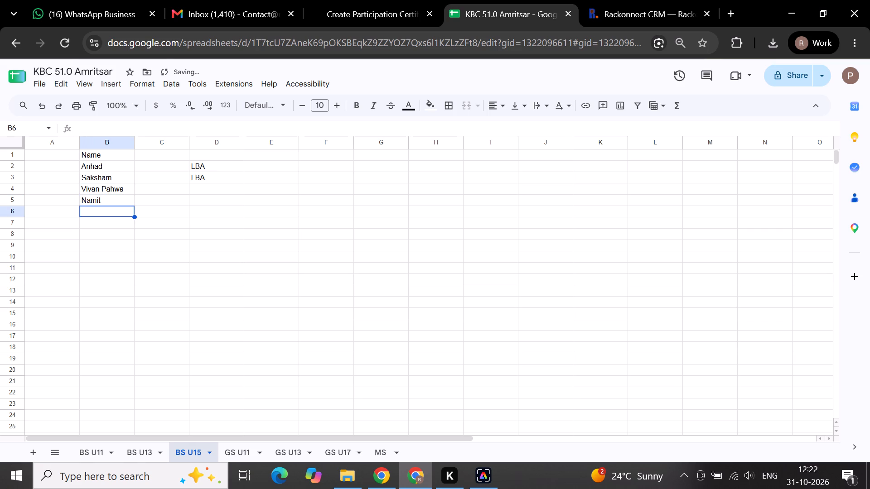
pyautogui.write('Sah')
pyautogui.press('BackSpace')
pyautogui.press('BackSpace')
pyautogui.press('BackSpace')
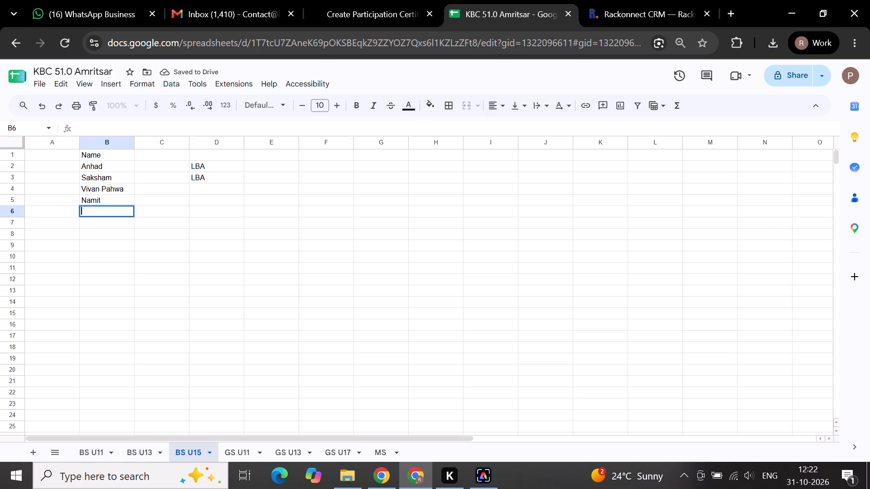
# On the GS U17 sheet, enter player Sahej's full name in cell B4 below Aakriti's.
pyautogui.click(333, 457)
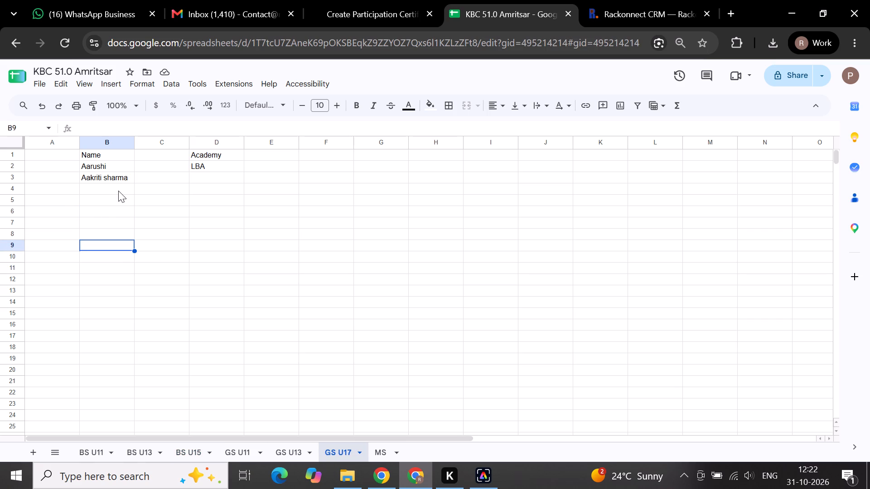
pyautogui.click(118, 191)
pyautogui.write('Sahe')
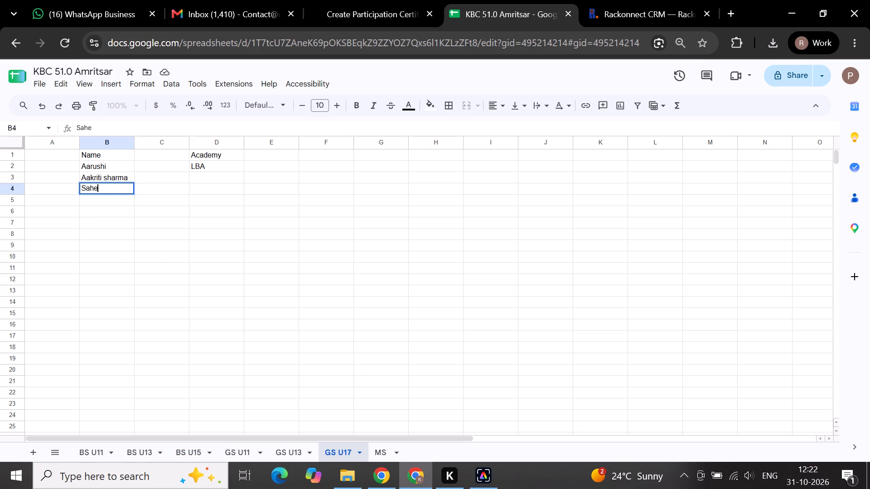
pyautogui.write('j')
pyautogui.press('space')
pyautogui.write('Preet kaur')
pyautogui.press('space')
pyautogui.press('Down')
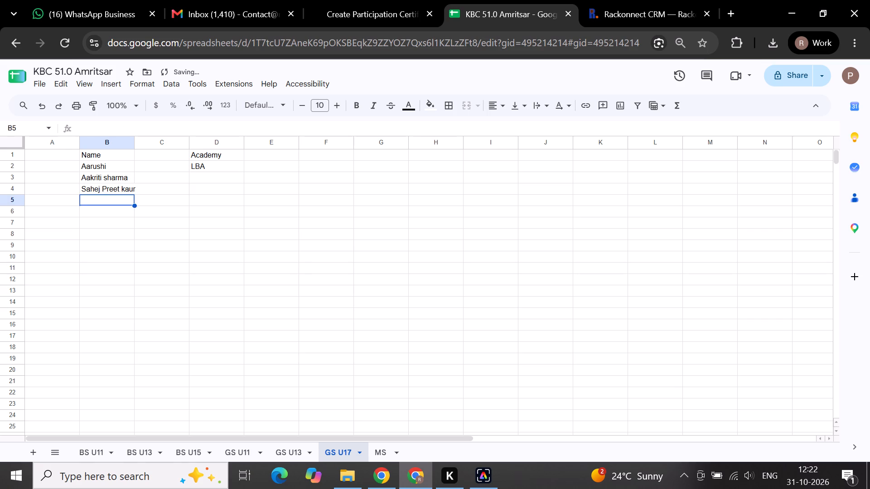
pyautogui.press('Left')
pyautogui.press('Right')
# On the BS U11 sheet, enter player Harsidak's full name in cell B6 below Aviraj.
pyautogui.click(98, 447)
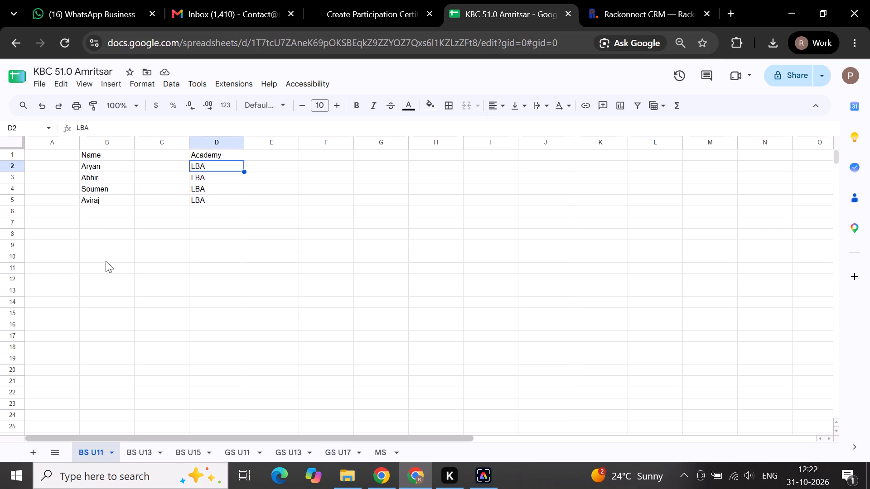
pyautogui.click(110, 215)
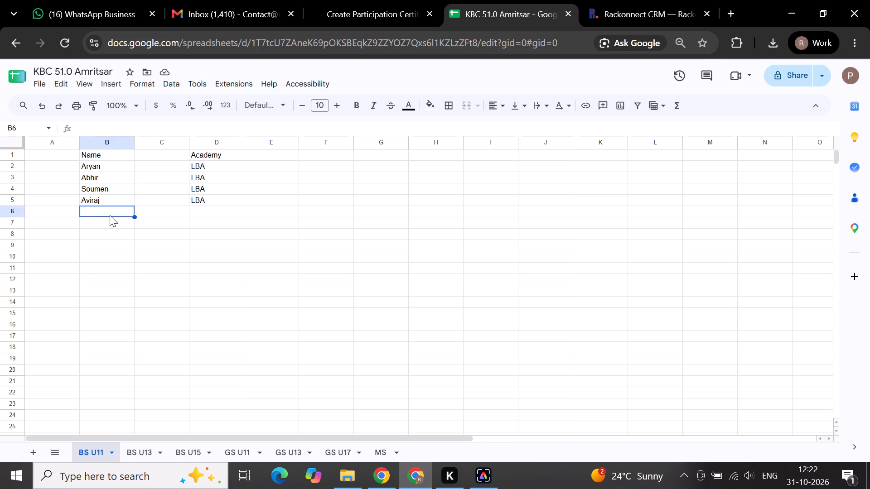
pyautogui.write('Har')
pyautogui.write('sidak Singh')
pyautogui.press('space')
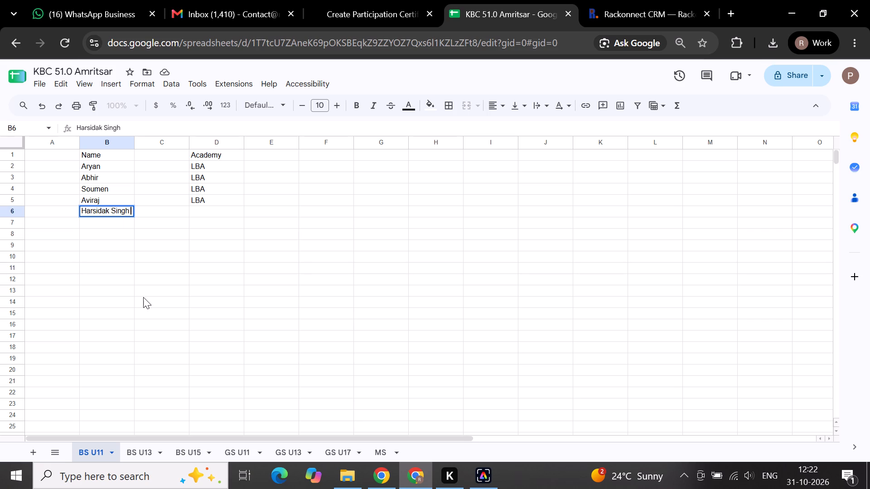
# On the MS sheet, add player Jasroop's full name in B3 with the academy AJ Badminton in D3.
pyautogui.click(382, 447)
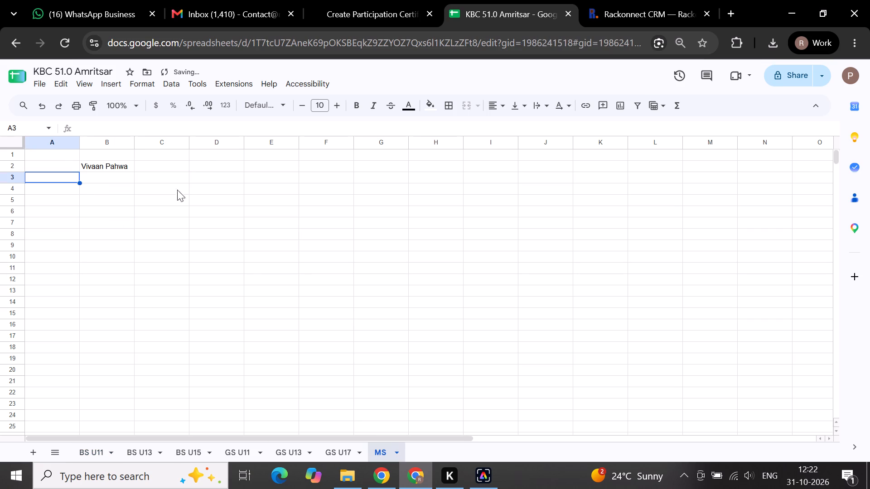
pyautogui.click(118, 178)
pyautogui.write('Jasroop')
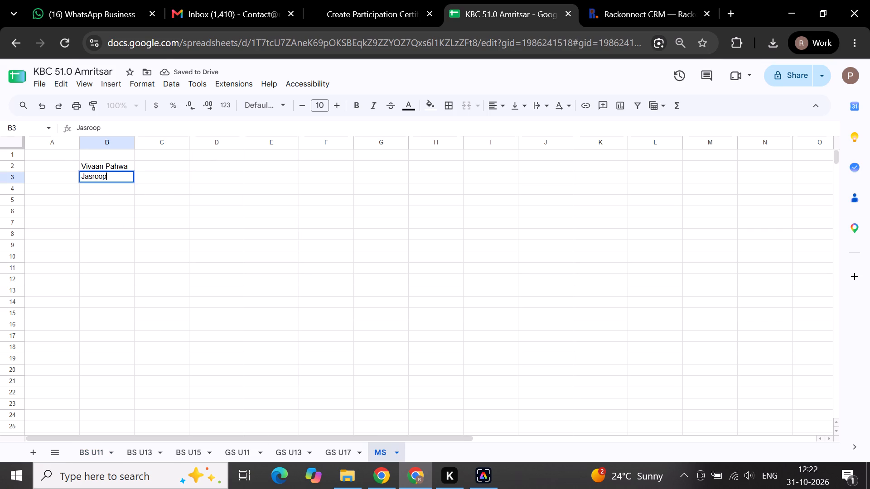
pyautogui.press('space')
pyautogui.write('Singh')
pyautogui.click(211, 177)
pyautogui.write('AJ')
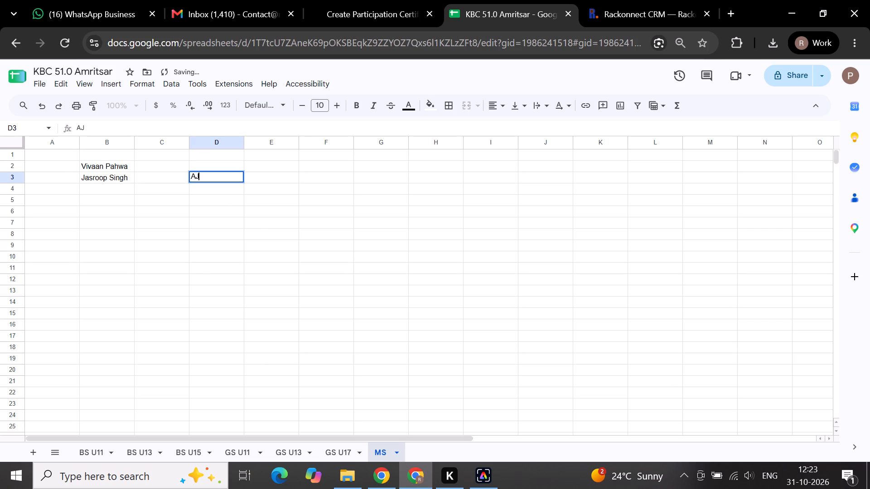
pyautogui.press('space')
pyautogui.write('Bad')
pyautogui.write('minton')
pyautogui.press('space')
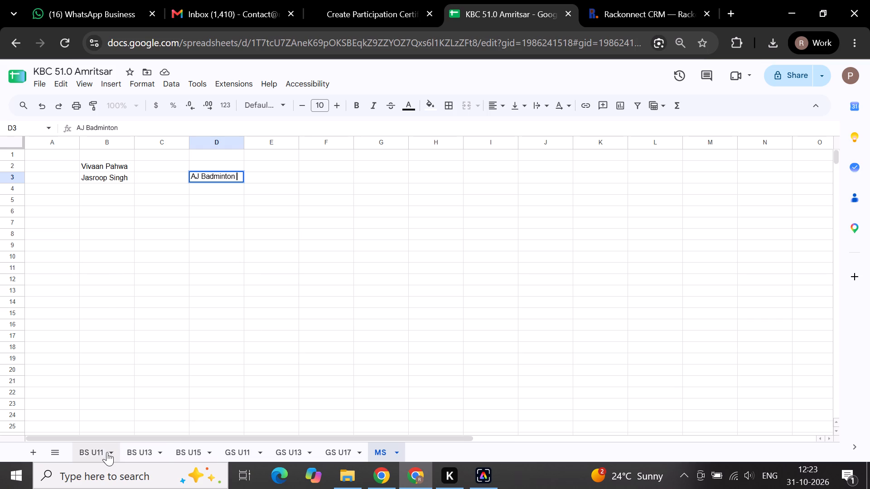
# On the BS U15 sheet, enter AJ badminton as Namit's academy in cell D5.
pyautogui.click(145, 454)
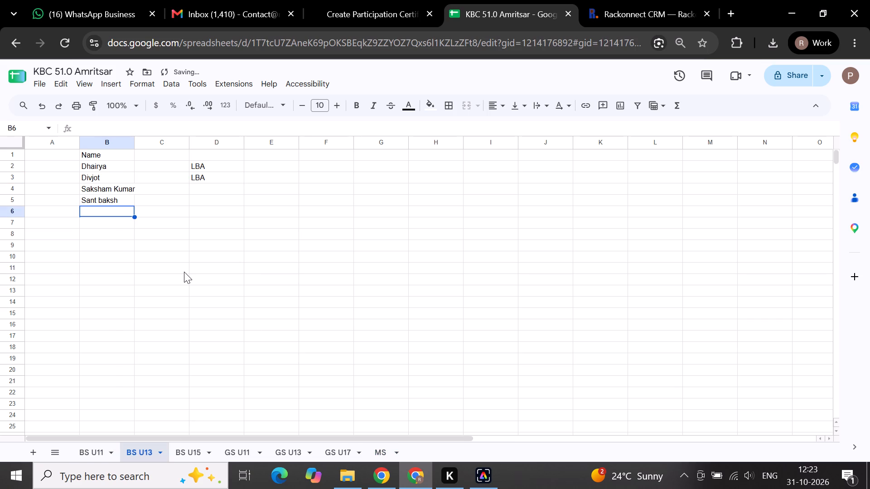
pyautogui.click(190, 452)
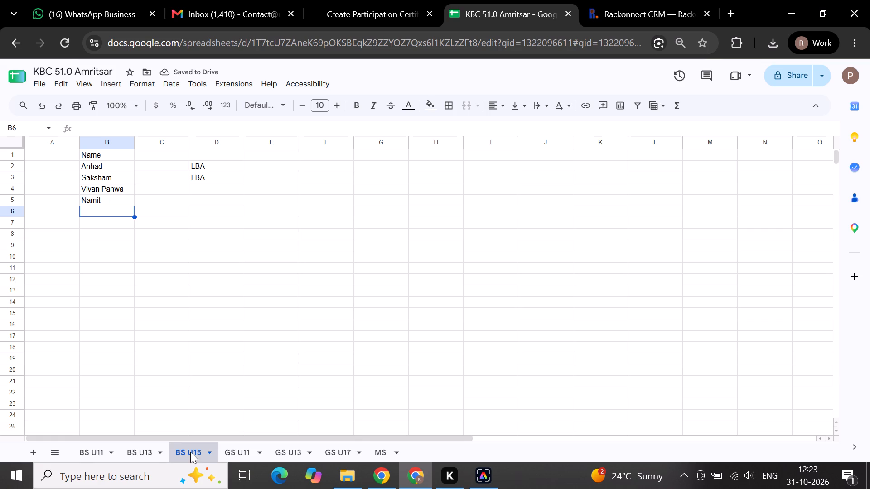
pyautogui.click(198, 202)
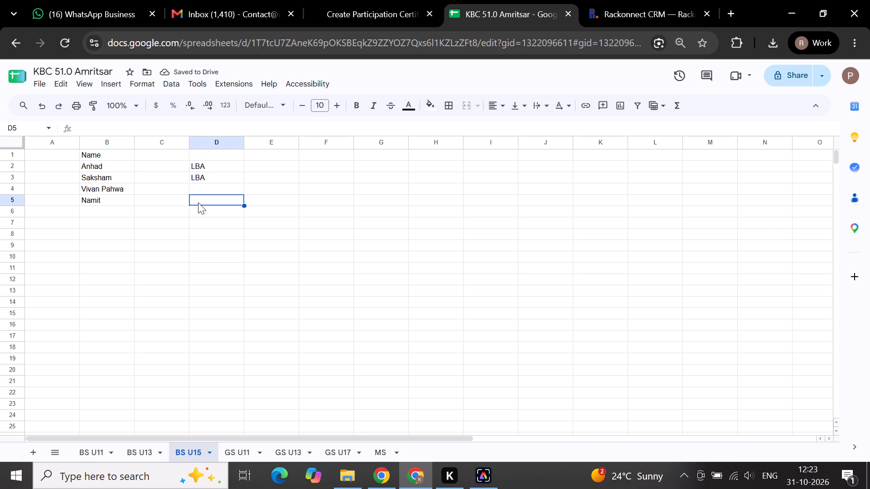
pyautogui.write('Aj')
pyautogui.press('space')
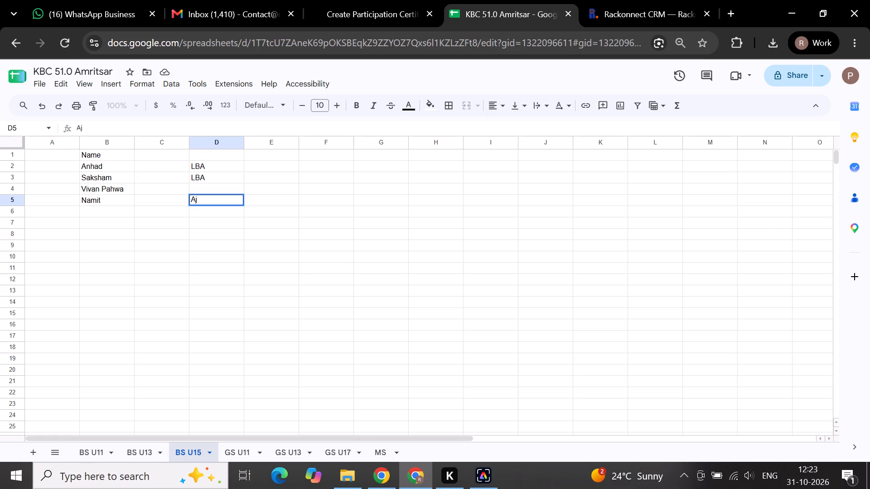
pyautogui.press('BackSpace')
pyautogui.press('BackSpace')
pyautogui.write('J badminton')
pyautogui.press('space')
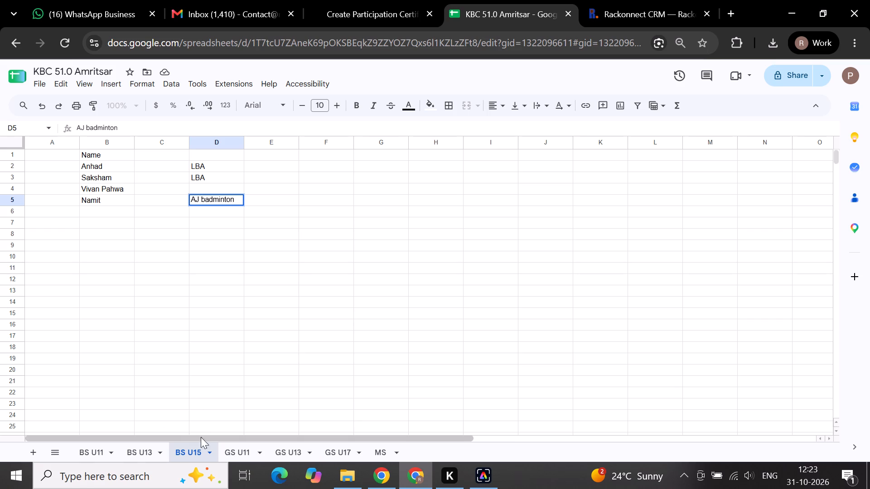
# On the GS U17 sheet, enter AJ Badminton as Sahej's academy in cell D4.
pyautogui.click(333, 455)
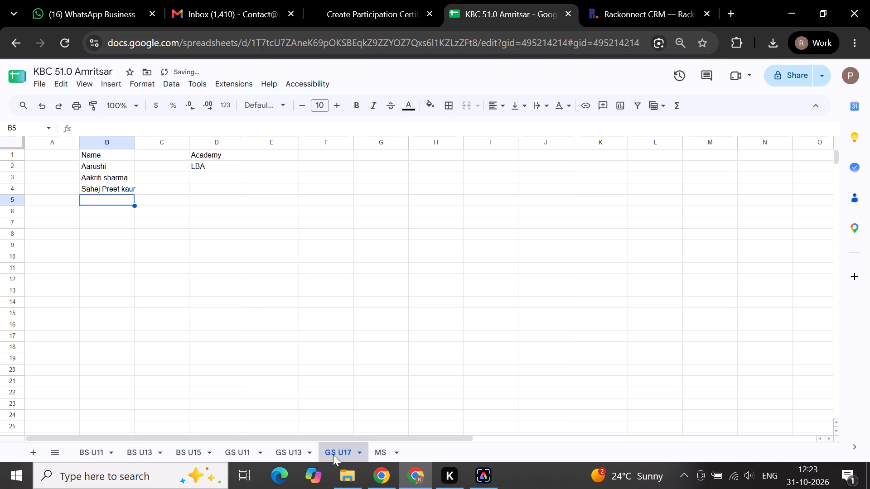
pyautogui.click(215, 188)
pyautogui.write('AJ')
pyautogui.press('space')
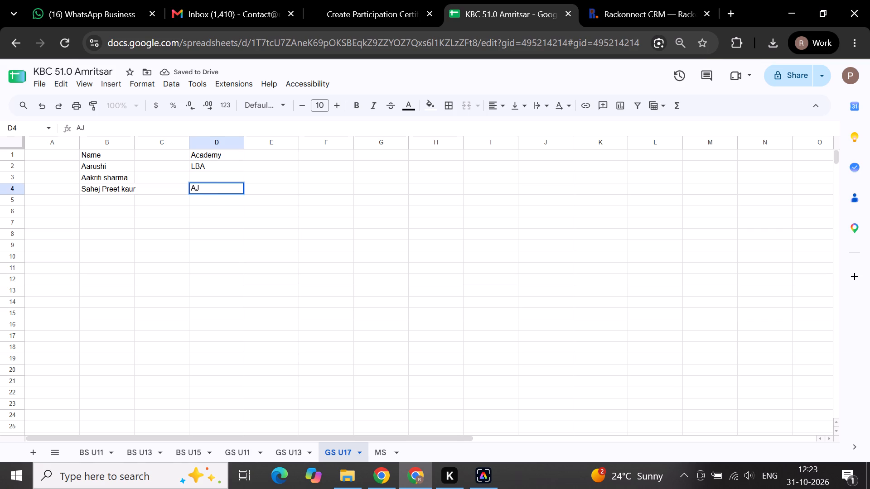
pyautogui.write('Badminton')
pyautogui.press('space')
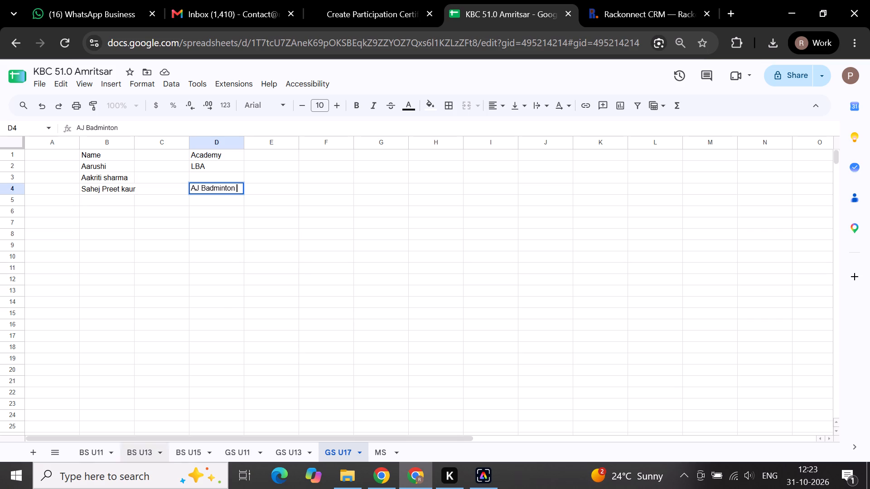
# On the BS U11 sheet, enter AJ badminton as Harsidak's academy in cell D6.
pyautogui.click(101, 448)
pyautogui.click(198, 213)
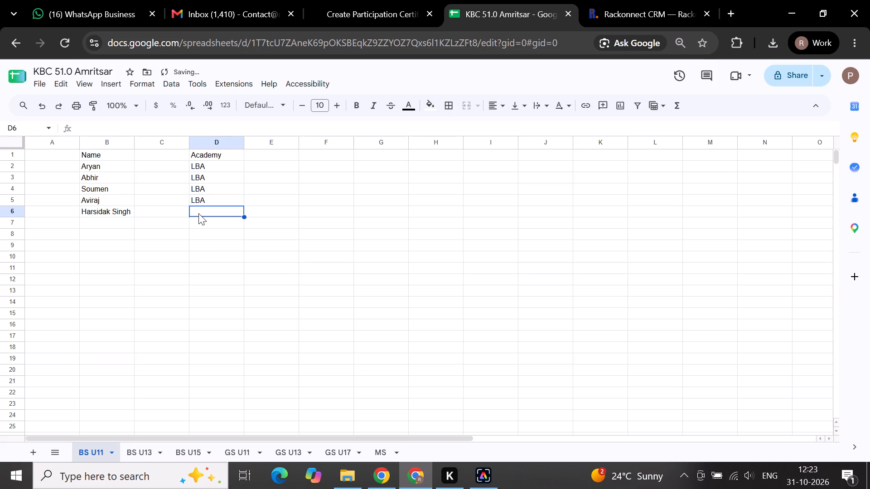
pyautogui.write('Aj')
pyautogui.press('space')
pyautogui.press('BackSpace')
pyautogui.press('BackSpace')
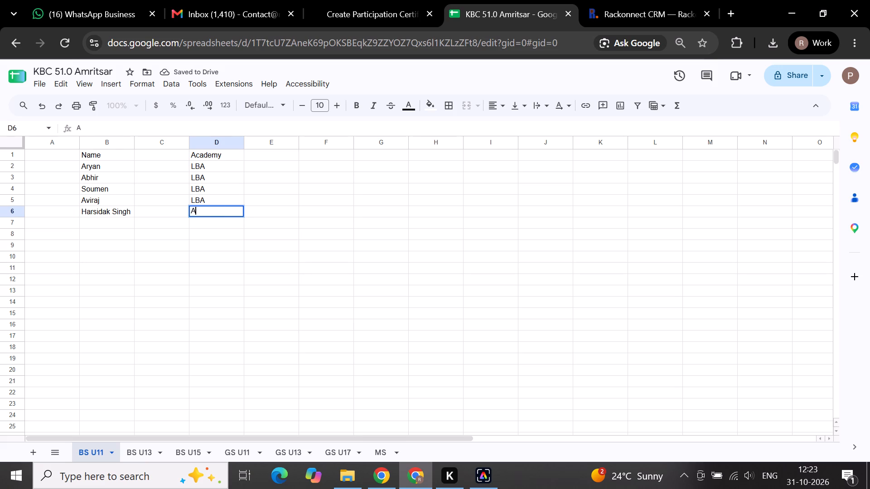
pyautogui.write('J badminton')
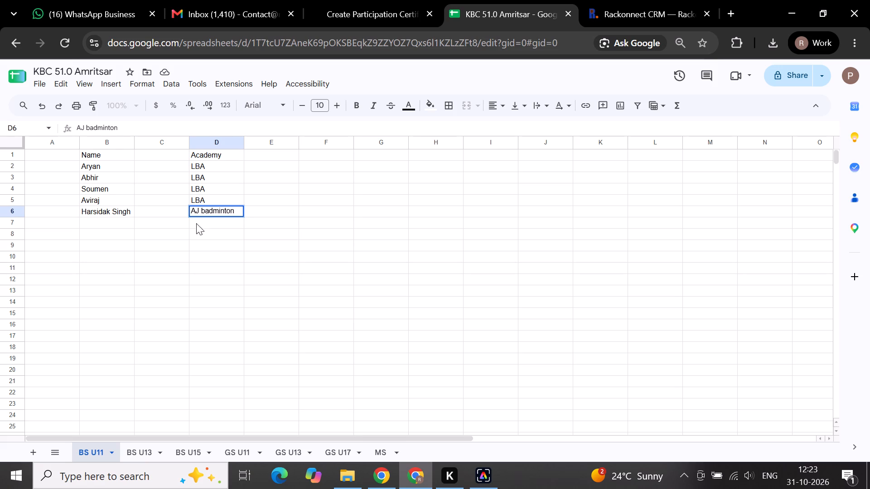
pyautogui.click(189, 304)
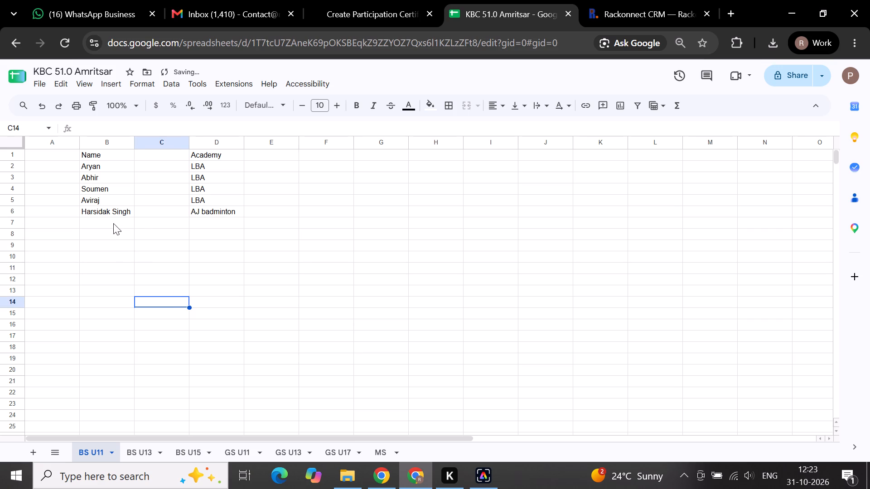
pyautogui.click(113, 223)
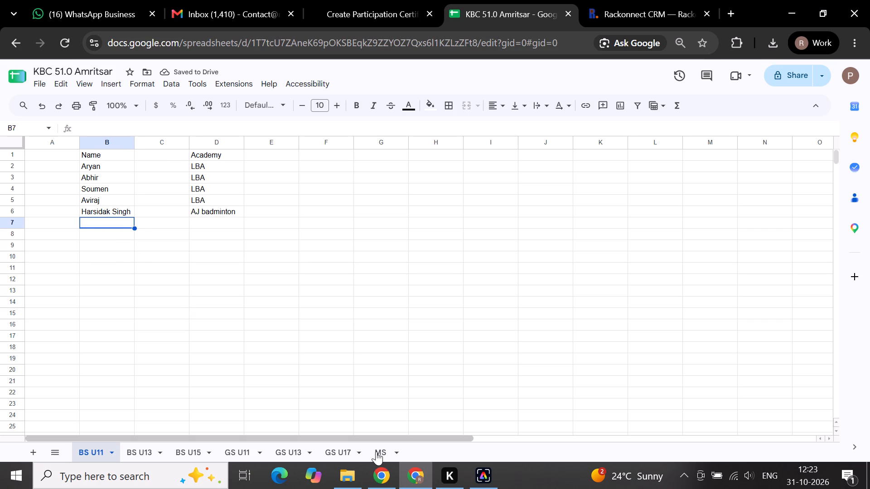
# On the BS U13 sheet, add player Agamansh in B6 with the academy AJ Badminton in D6.
pyautogui.click(376, 451)
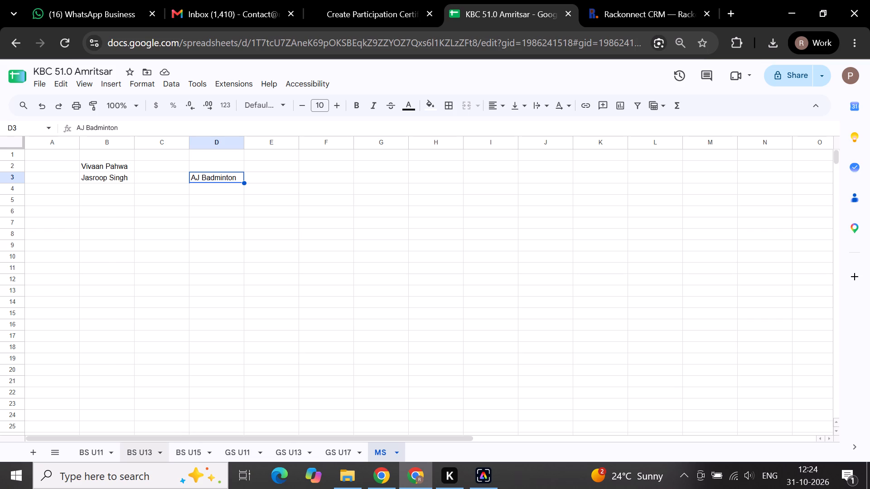
pyautogui.click(135, 451)
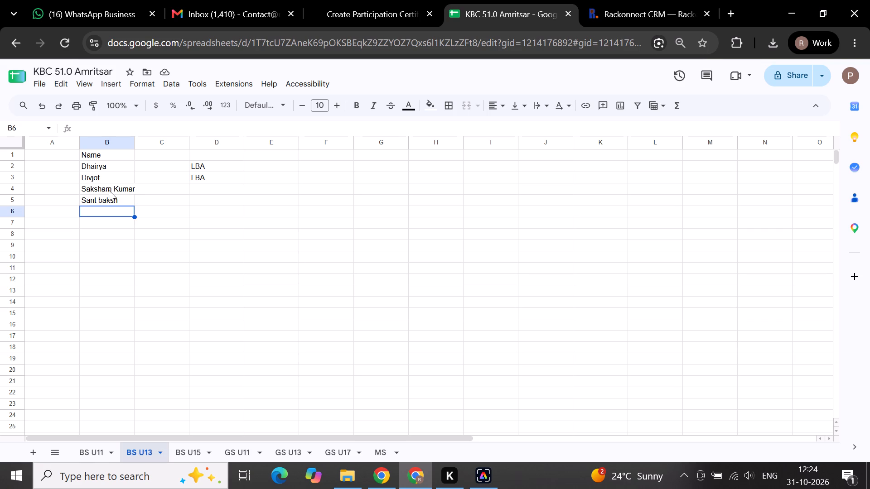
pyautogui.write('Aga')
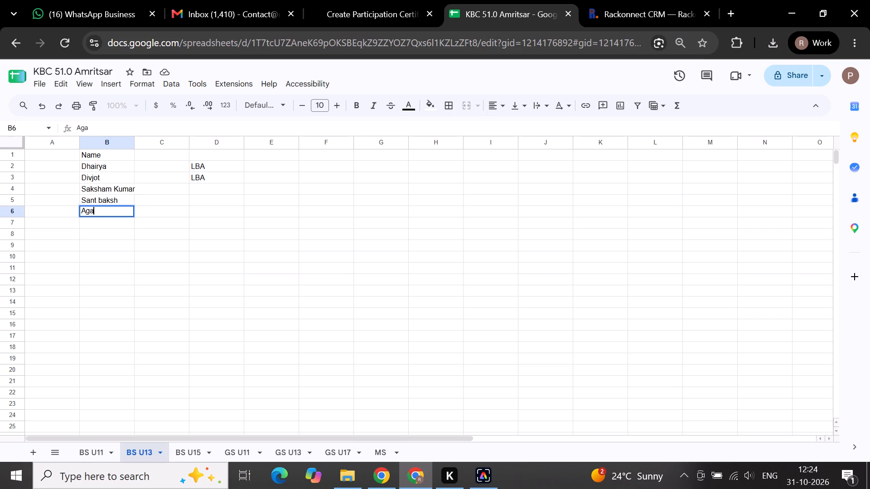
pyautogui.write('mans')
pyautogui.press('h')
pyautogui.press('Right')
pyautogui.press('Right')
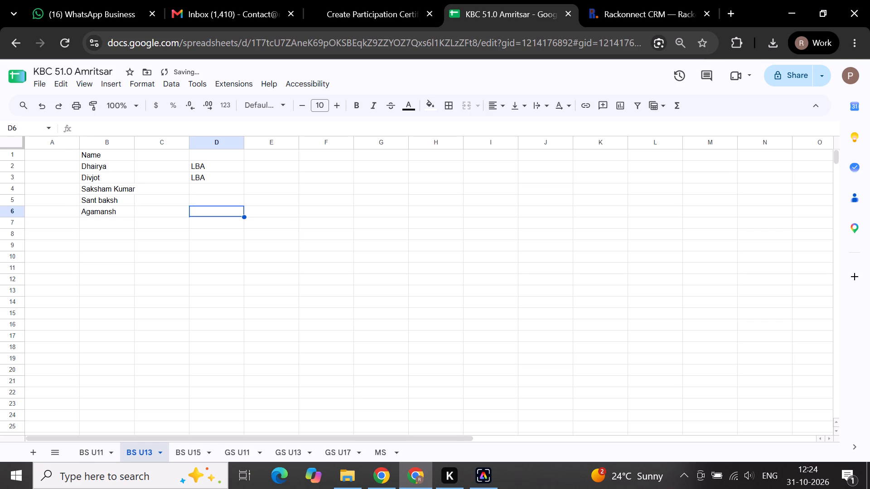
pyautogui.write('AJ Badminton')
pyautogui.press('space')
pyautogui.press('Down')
# Add player Mehtab's full name in B7 of the BS U13 sheet and fill AJ Badminton down into D7.
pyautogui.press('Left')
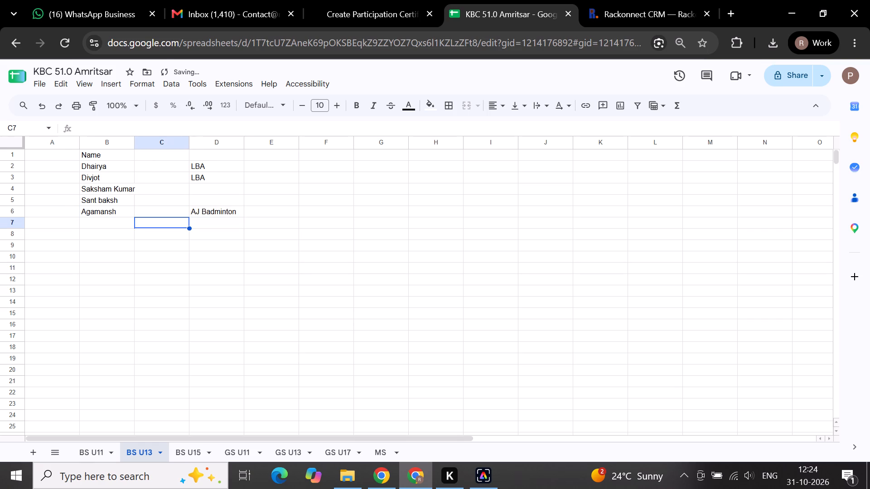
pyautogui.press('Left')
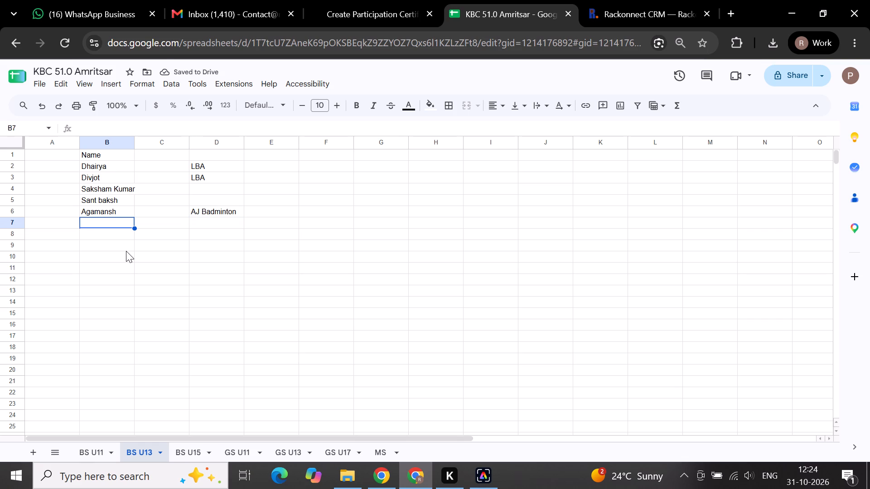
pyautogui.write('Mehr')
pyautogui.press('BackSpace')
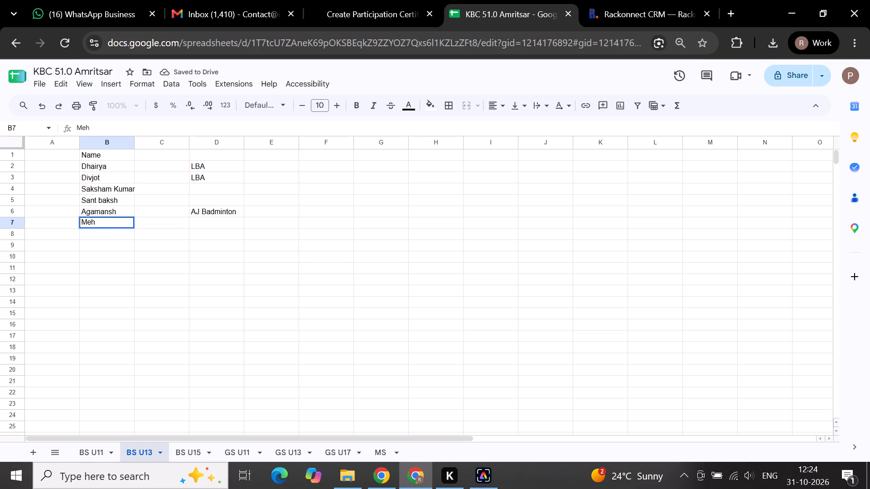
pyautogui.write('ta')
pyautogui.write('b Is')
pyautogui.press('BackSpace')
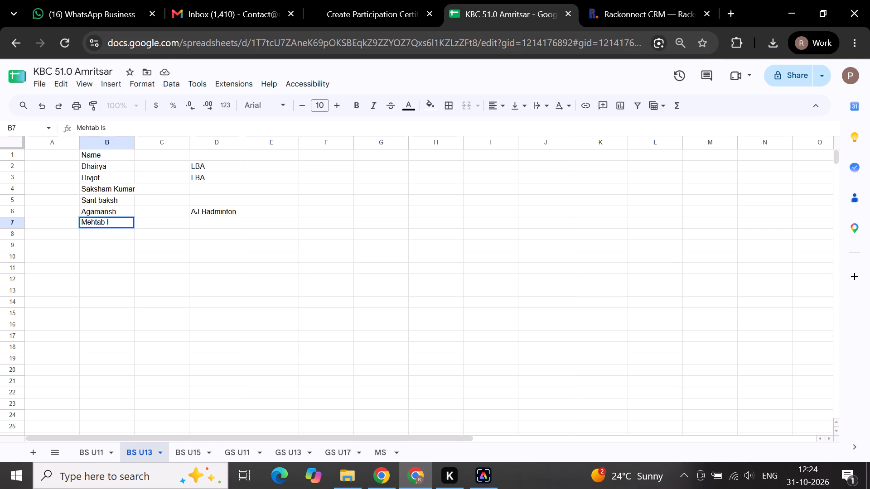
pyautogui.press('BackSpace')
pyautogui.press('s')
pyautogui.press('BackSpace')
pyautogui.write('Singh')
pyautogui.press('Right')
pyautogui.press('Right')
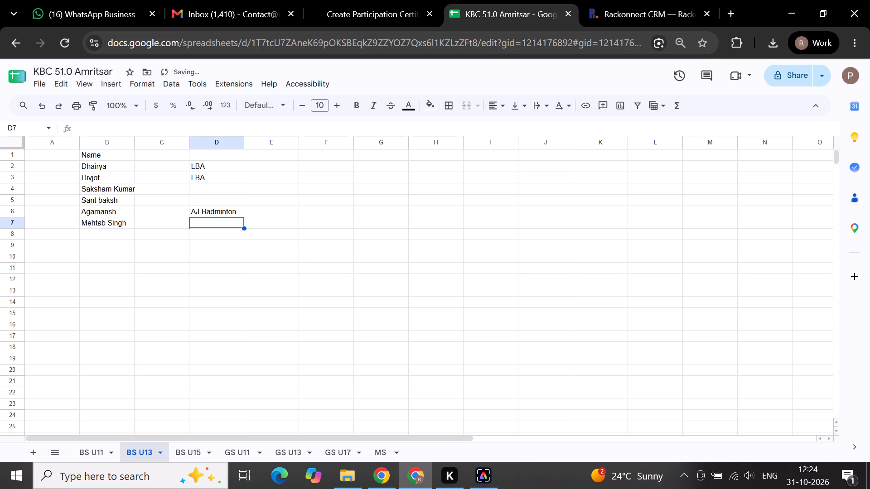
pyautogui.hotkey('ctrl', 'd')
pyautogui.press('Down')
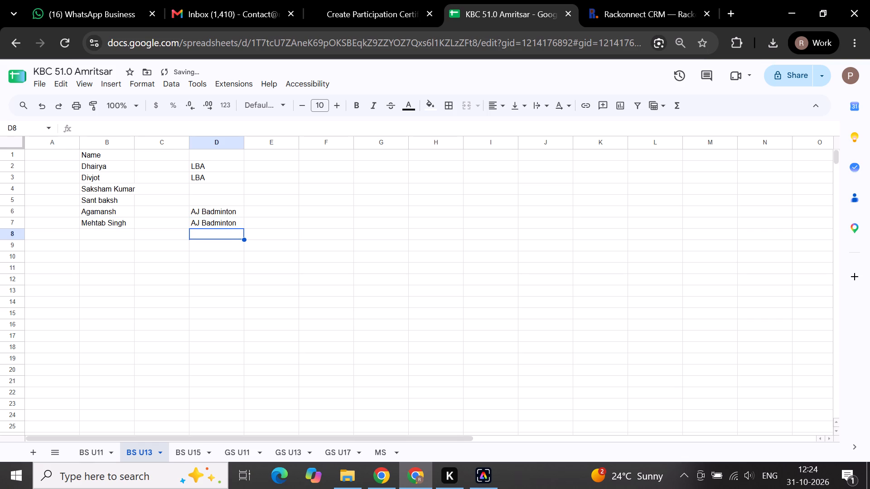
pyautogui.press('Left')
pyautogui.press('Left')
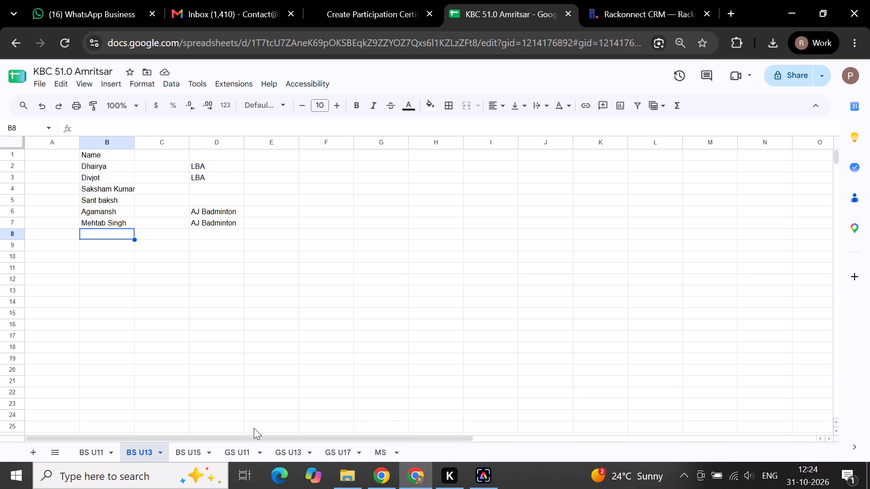
# On the BS U11 sheet, add player Tegbir's full name in B7 with the academy RKT in D7.
pyautogui.click(92, 460)
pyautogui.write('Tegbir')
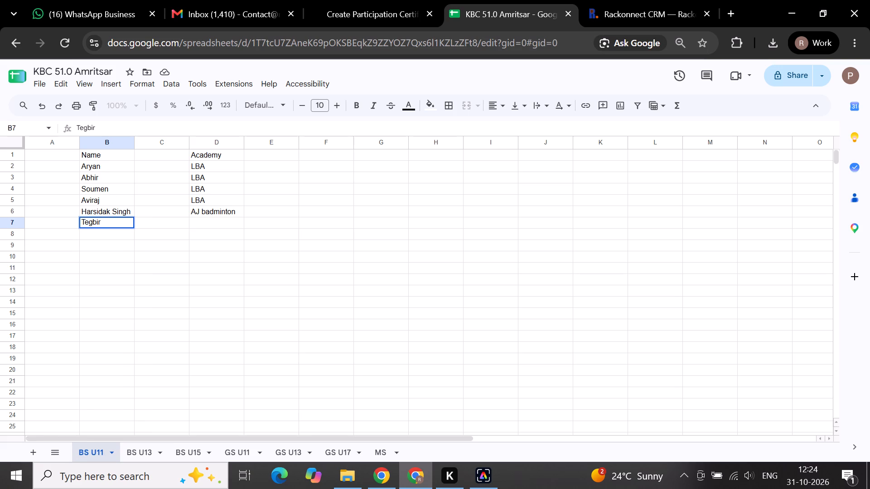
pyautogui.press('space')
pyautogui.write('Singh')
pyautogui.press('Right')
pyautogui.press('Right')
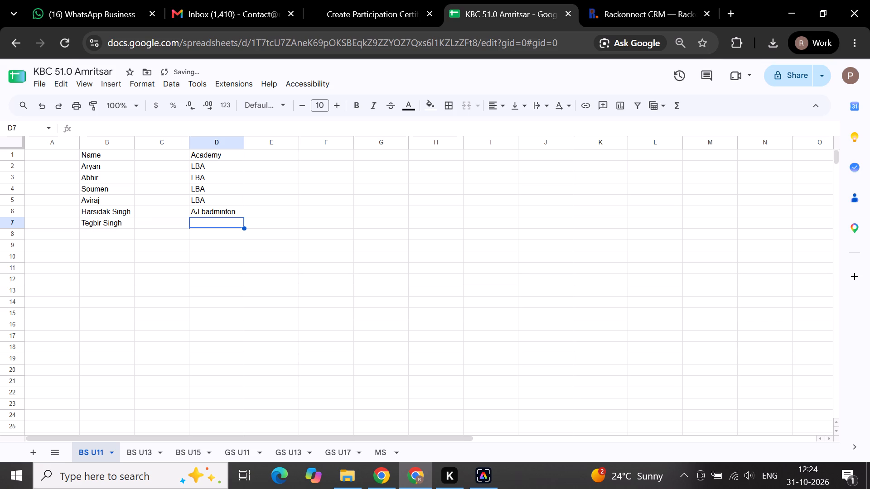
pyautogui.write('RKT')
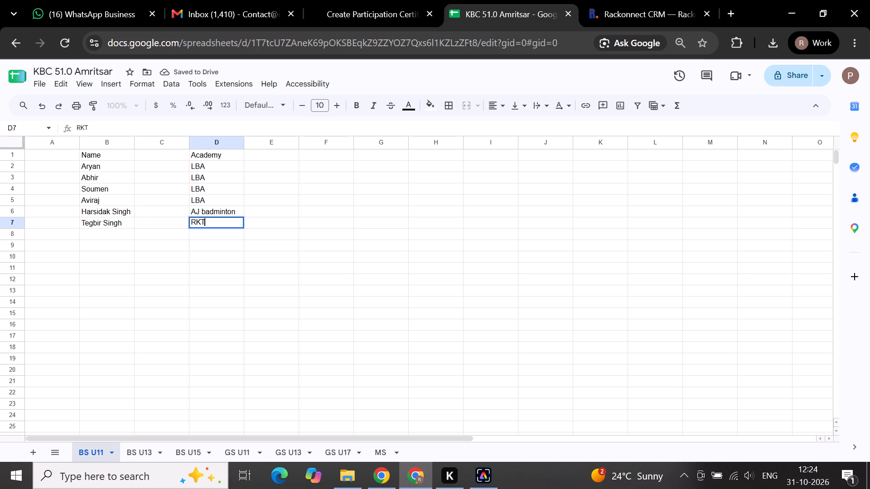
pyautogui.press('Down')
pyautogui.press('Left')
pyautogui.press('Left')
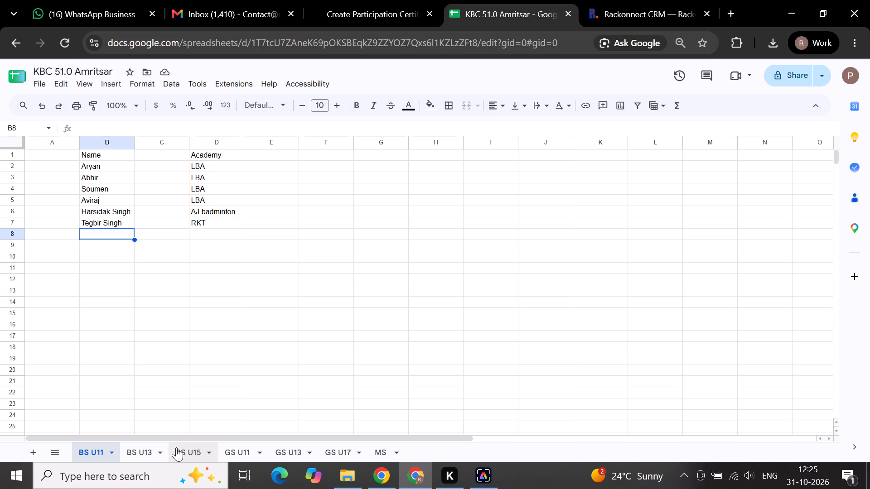
# On the GS U13 sheet, add player Snehpreet in B3 with the academy RKT in D3.
pyautogui.click(280, 451)
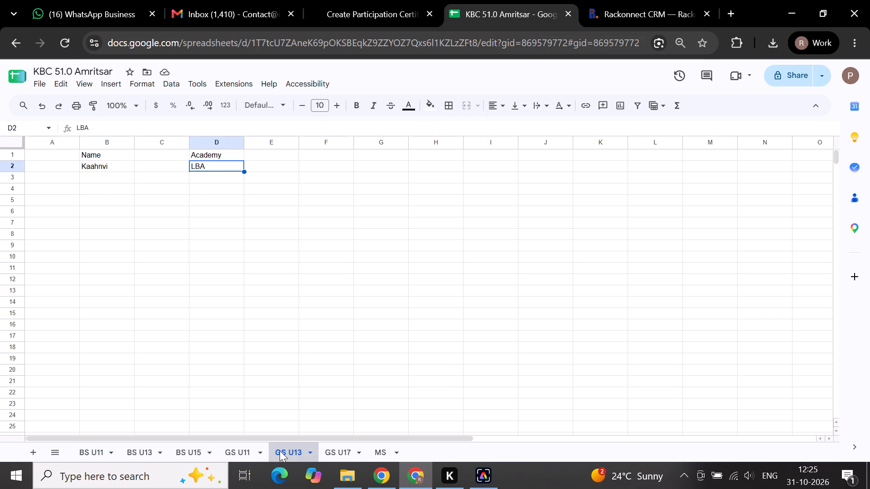
pyautogui.click(109, 176)
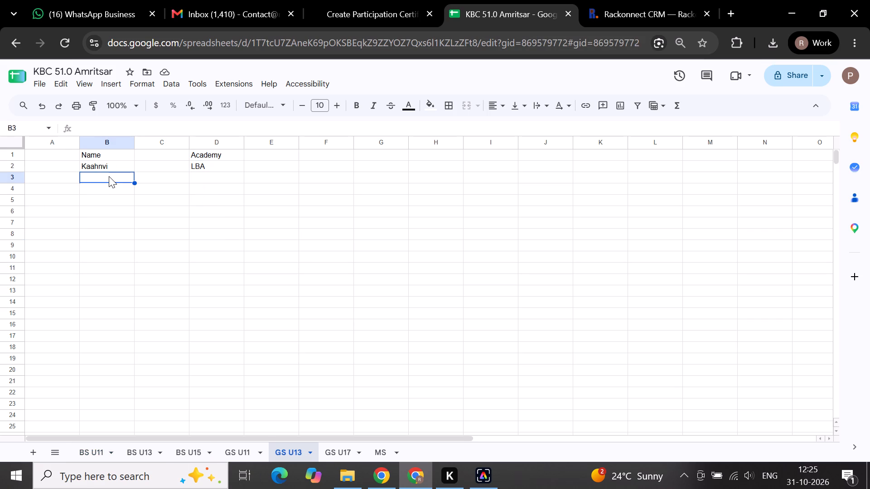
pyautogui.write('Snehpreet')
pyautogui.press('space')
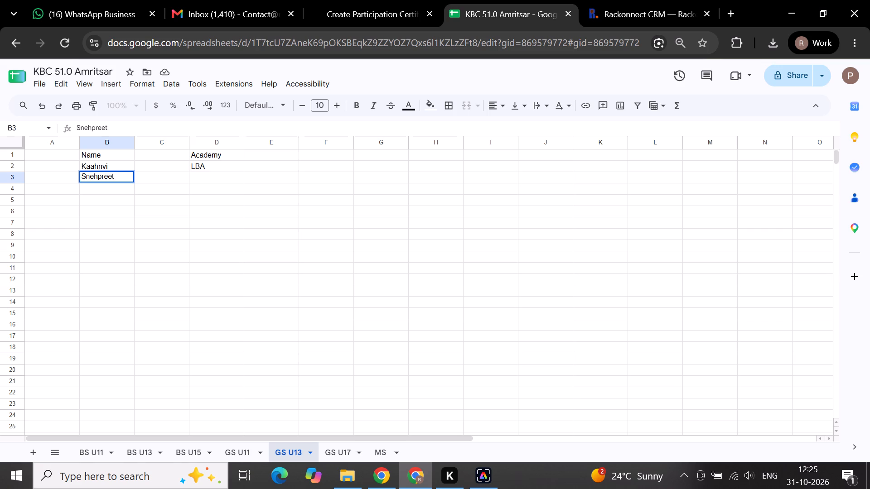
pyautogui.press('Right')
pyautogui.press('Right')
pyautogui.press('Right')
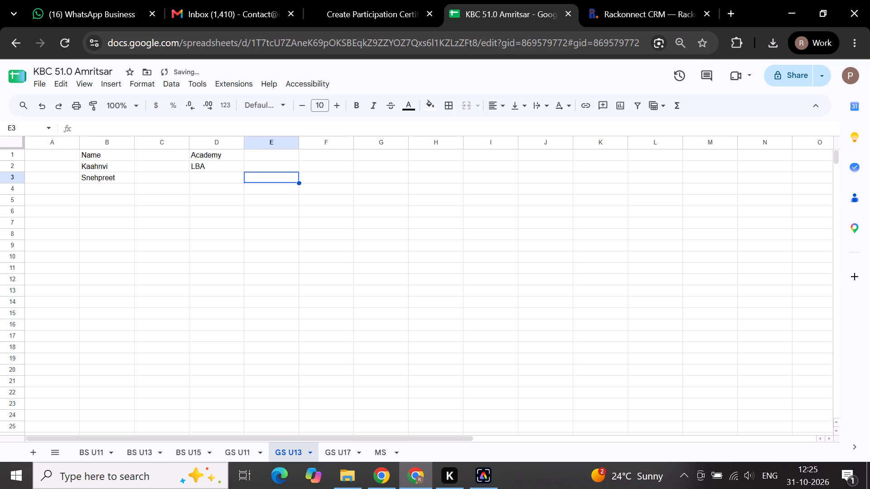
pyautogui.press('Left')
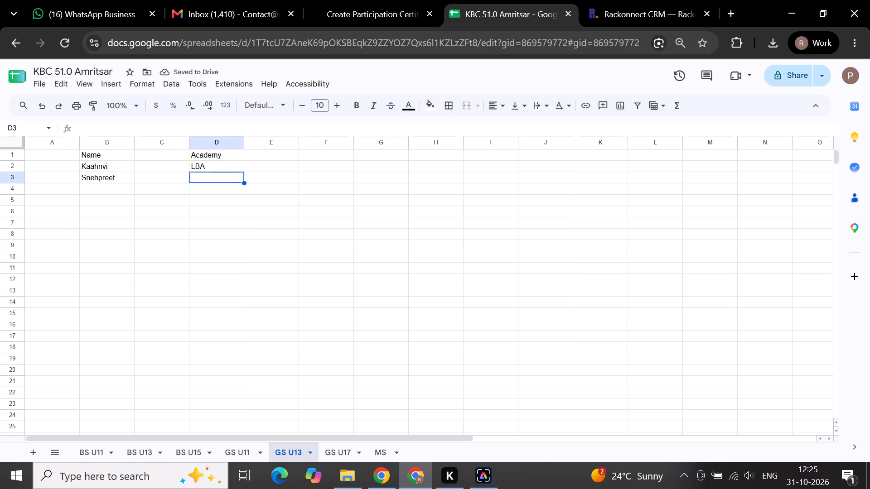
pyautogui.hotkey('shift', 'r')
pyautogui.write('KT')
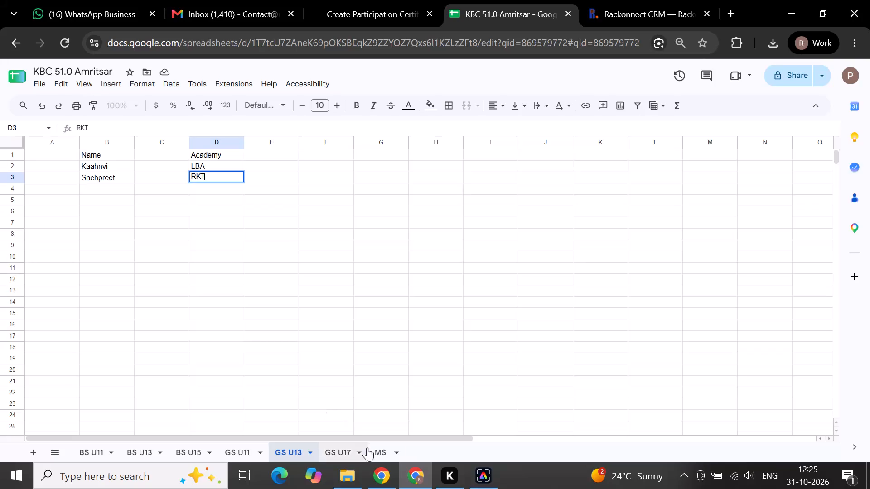
pyautogui.click(343, 451)
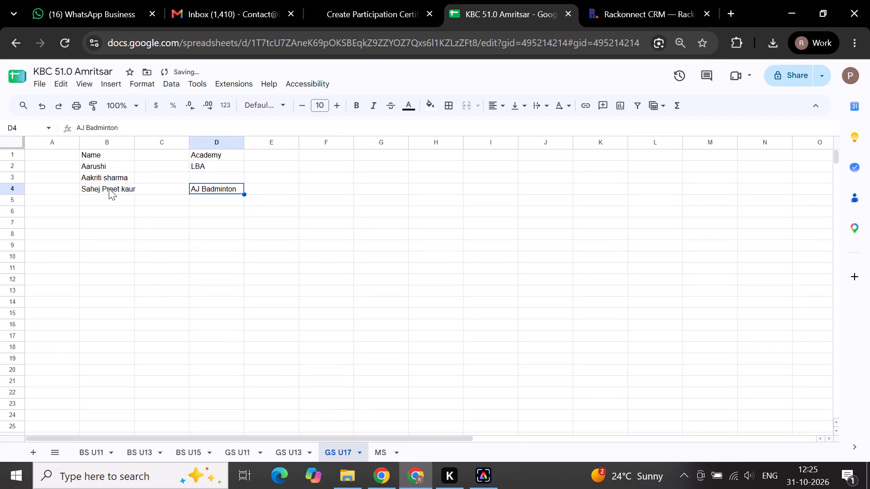
pyautogui.click(108, 199)
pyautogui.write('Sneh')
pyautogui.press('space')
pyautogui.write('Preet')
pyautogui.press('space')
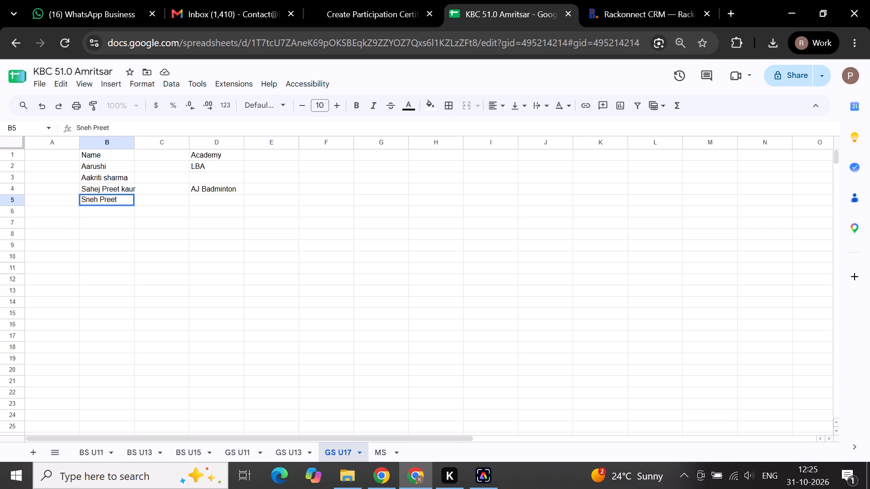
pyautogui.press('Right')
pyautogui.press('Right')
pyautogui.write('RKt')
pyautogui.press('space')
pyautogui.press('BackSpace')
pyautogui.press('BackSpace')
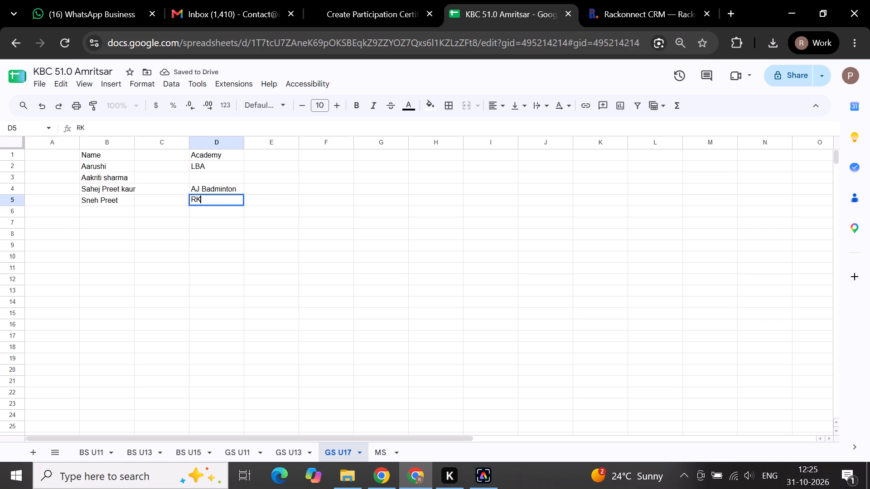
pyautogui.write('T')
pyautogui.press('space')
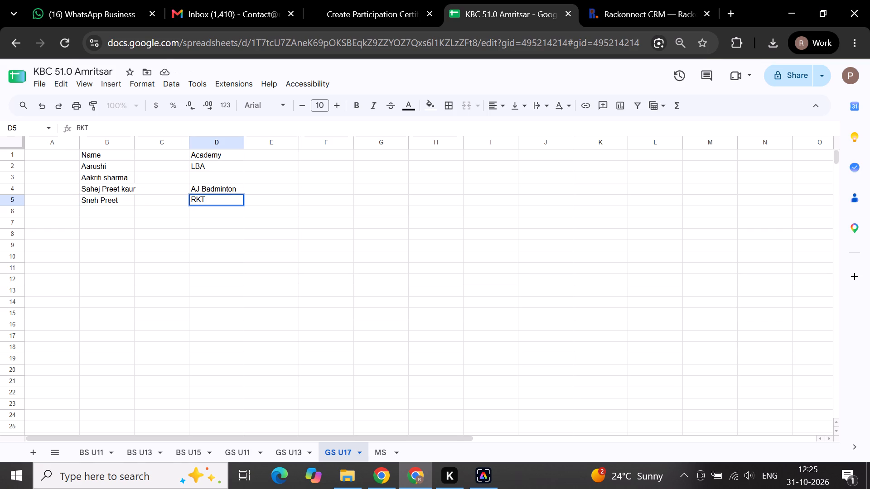
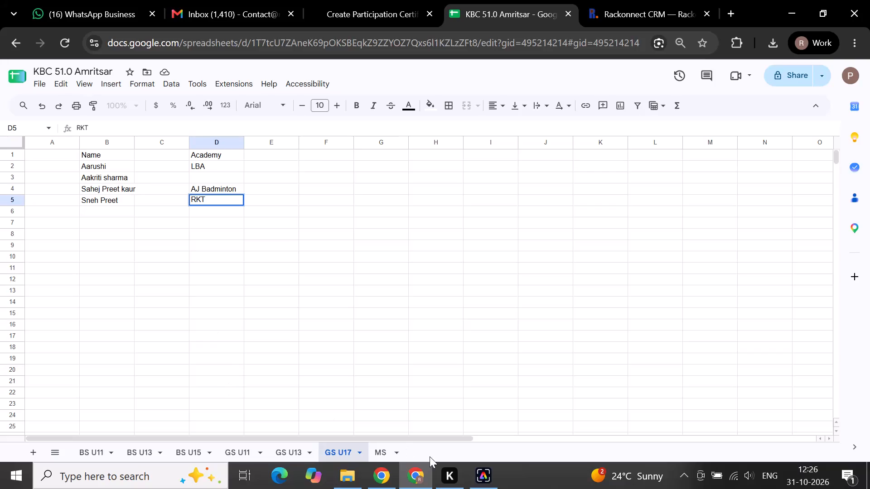
# On the GS U17 sheet, add player Inayatpreet's full name in B6 and fill RKT down into D6.
pyautogui.click(339, 457)
pyautogui.click(118, 214)
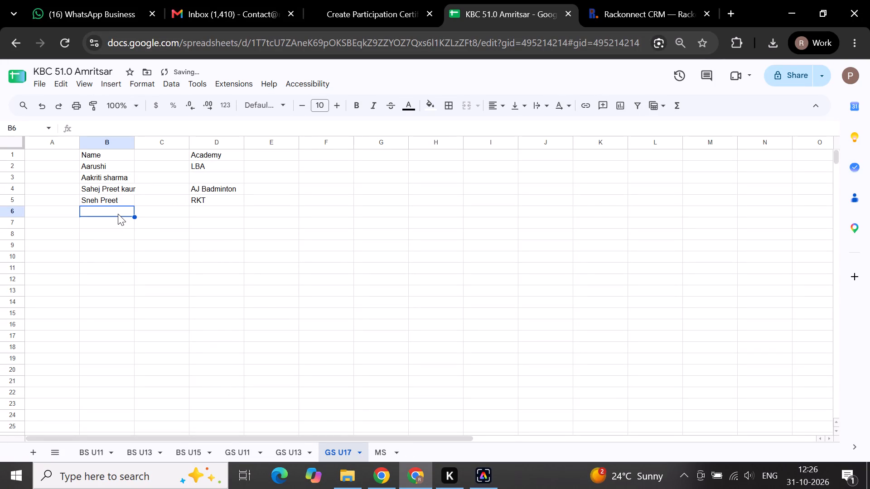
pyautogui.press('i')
pyautogui.press('BackSpace')
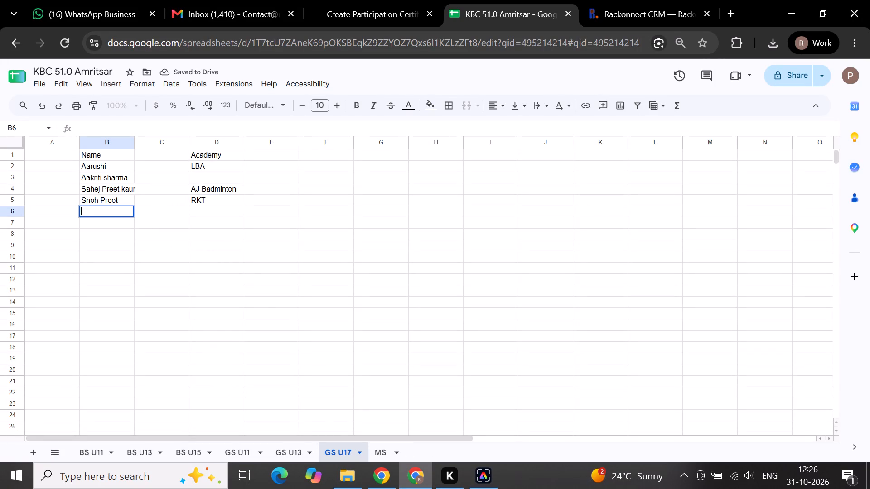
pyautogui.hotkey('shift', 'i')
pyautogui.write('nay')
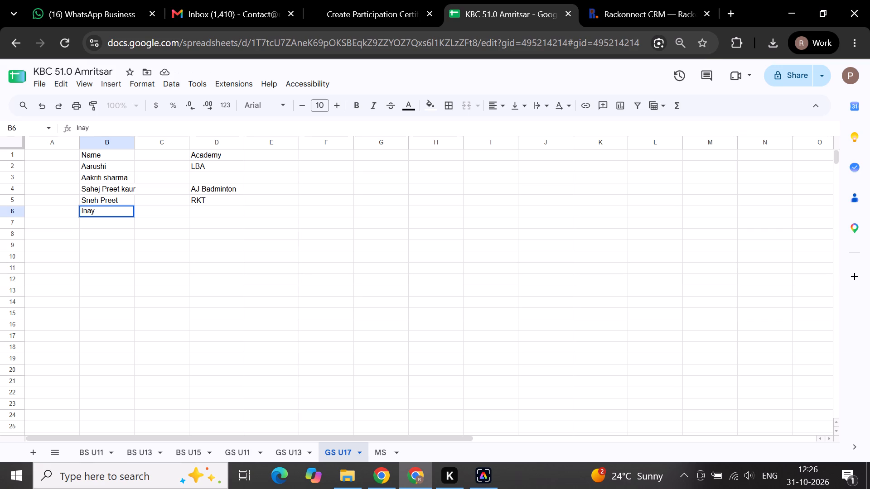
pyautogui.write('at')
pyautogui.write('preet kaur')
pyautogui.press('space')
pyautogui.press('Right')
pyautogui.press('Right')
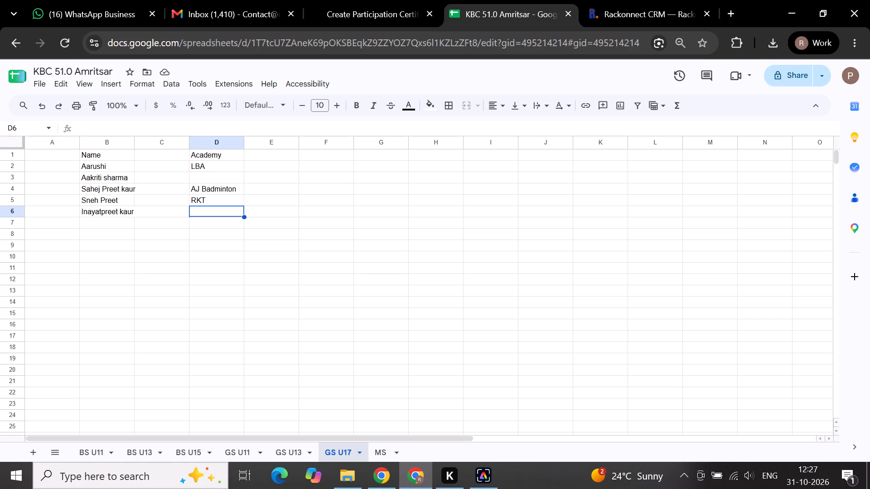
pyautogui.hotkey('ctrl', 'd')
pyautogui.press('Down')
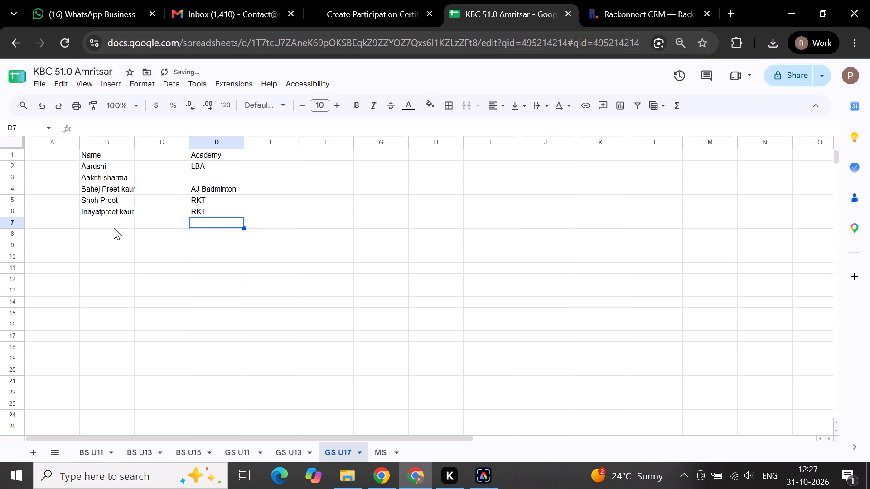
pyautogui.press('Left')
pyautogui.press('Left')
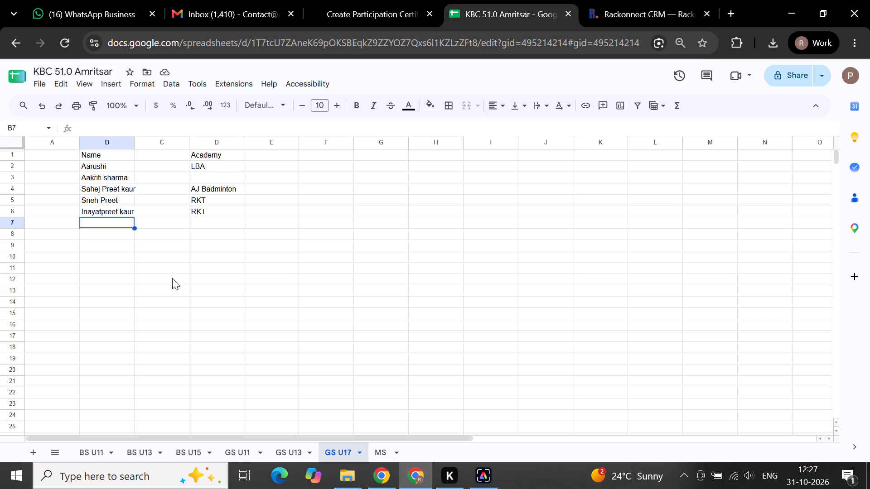
# On the BS U13 sheet, add player Ayandeep's full name in B8 and fill AJ Badminton down into D8.
pyautogui.click(137, 450)
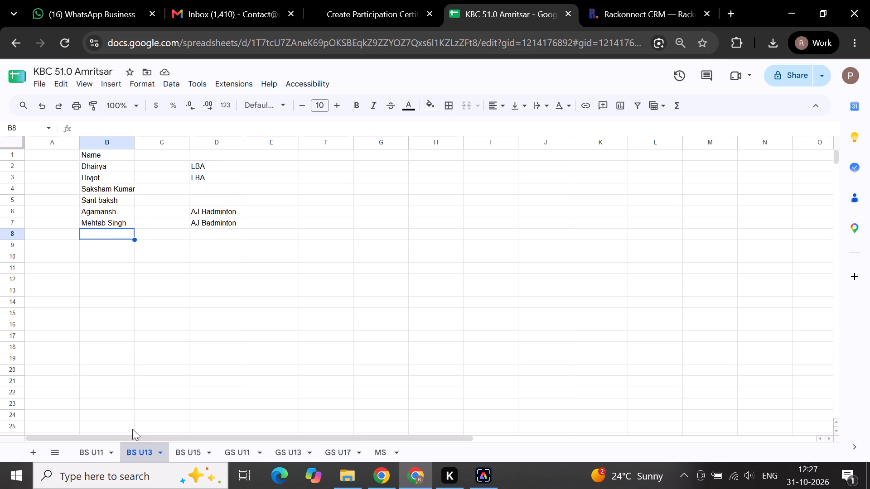
pyautogui.click(96, 237)
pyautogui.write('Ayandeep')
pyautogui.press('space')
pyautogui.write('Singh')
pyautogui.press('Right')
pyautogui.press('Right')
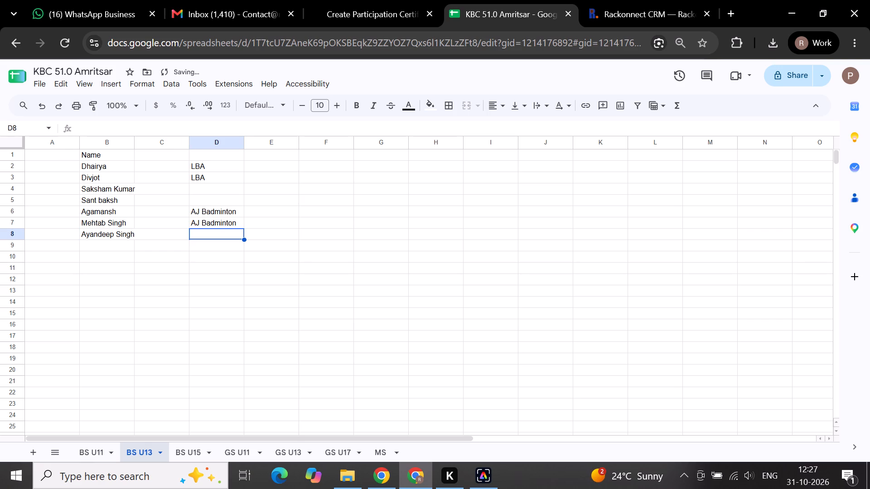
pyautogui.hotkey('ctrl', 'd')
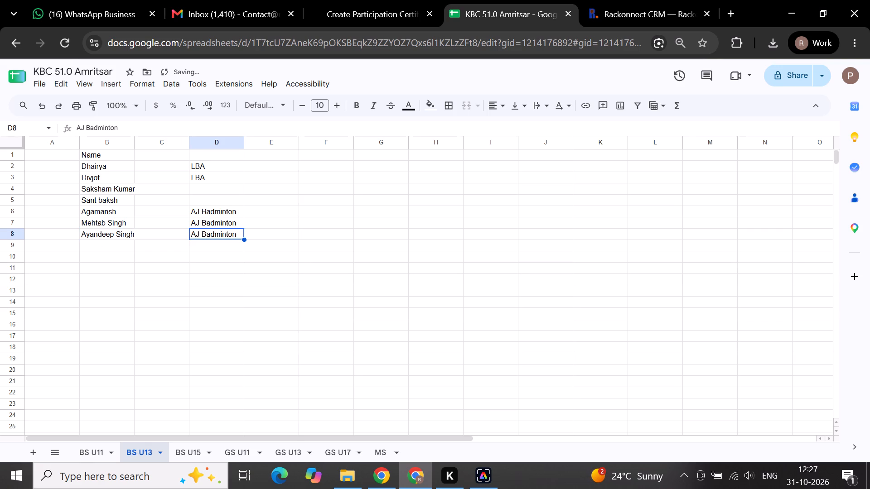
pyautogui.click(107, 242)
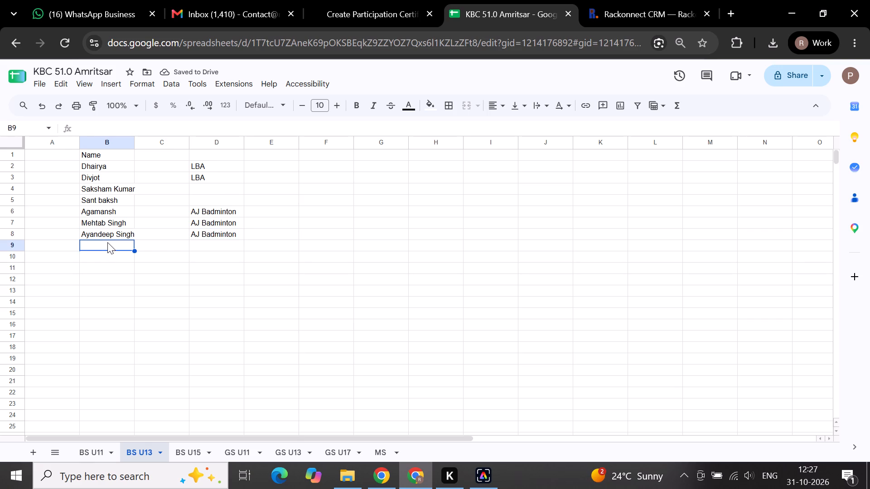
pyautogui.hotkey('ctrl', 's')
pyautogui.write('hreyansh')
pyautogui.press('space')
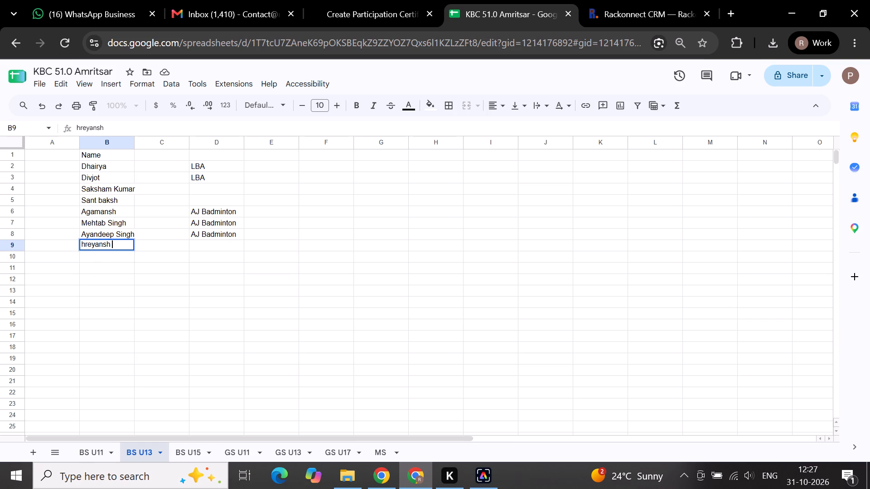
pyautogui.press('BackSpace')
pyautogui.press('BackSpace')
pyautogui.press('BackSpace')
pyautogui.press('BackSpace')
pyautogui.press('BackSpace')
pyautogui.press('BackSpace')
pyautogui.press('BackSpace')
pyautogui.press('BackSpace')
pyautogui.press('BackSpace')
# Add player Shreyansh's full name in B9 of the BS U13 sheet and fill AJ Badminton down into D9.
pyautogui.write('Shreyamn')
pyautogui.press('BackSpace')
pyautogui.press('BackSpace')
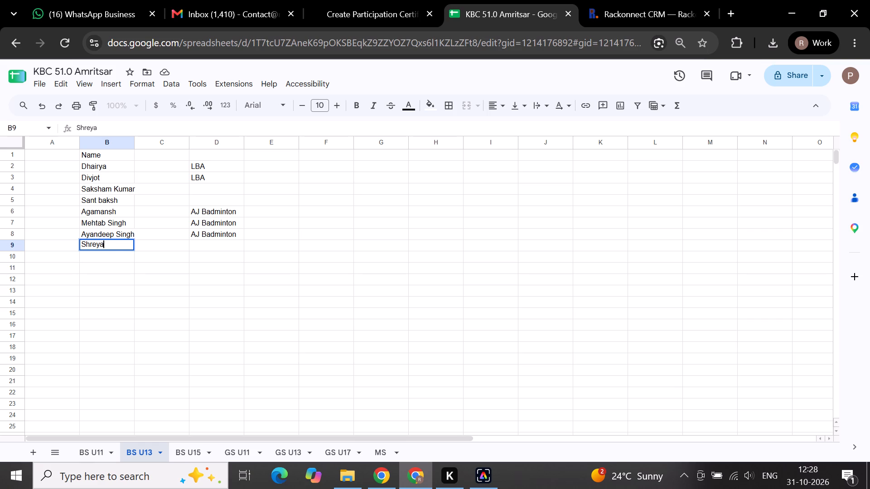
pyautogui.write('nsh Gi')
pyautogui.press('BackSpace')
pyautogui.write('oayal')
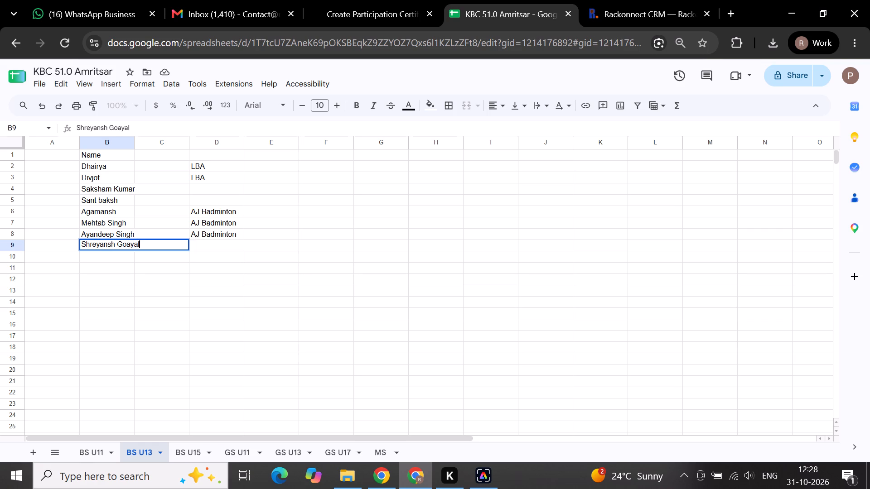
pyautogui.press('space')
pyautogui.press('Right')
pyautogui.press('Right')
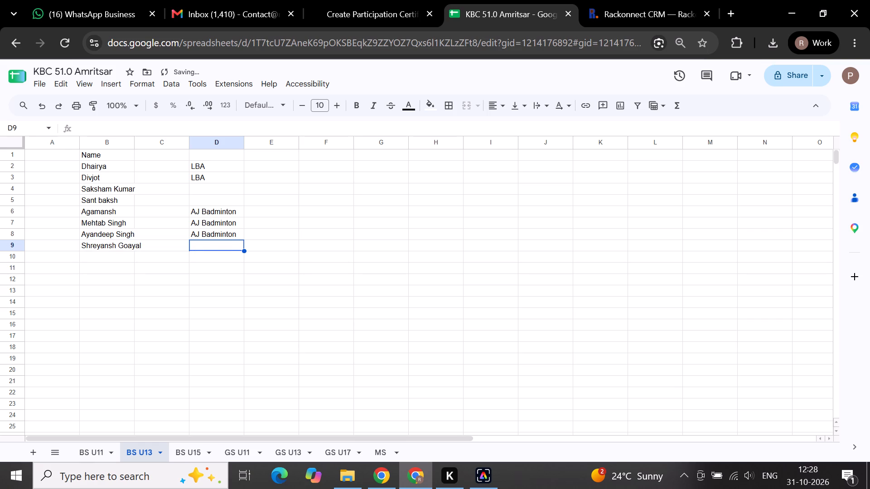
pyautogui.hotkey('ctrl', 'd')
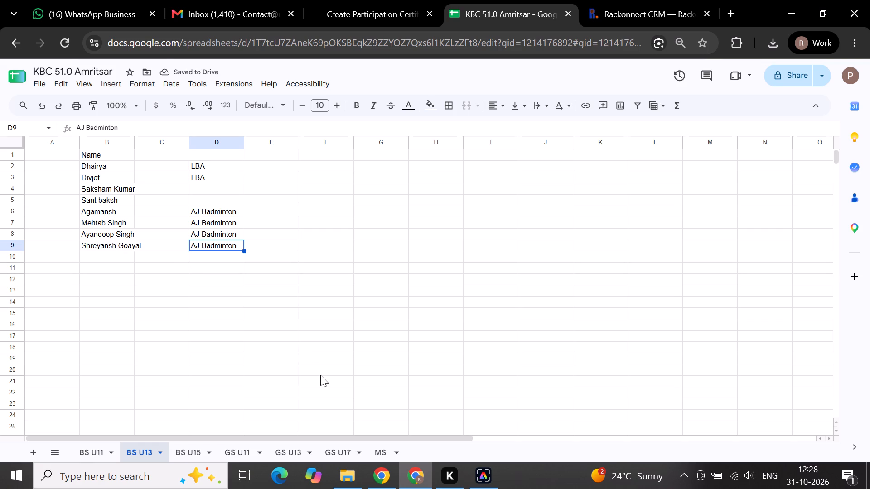
# On the GS U13 sheet, add player Inayat's full name in B4 with the academy AJ Badminton in D4.
pyautogui.click(281, 459)
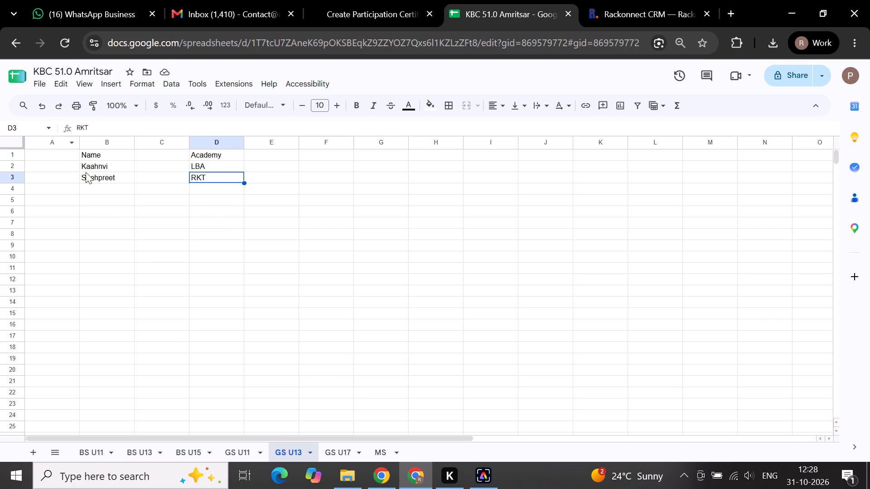
pyautogui.click(95, 188)
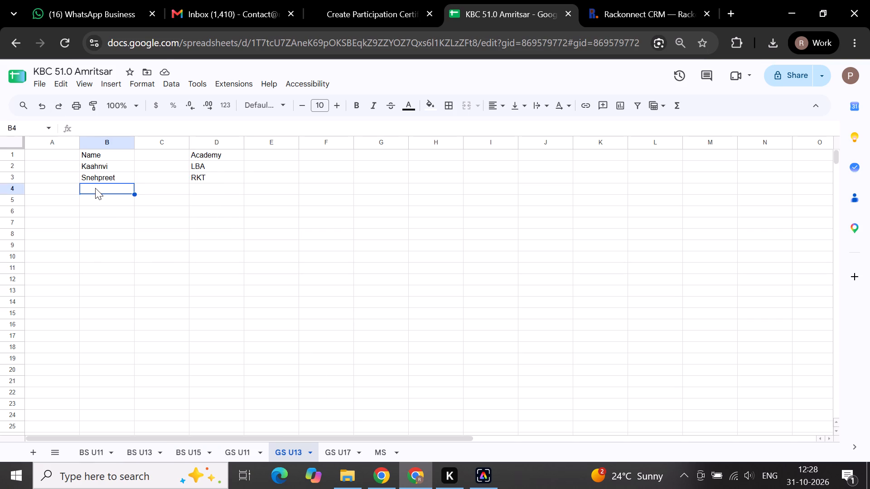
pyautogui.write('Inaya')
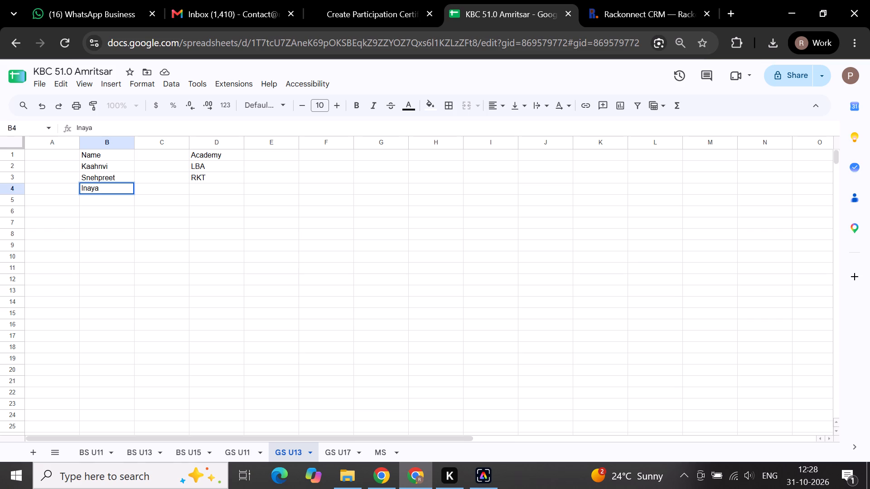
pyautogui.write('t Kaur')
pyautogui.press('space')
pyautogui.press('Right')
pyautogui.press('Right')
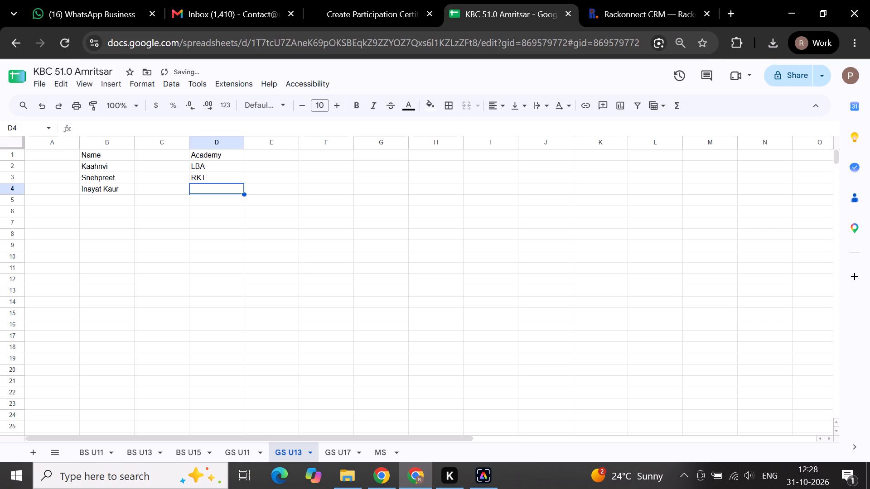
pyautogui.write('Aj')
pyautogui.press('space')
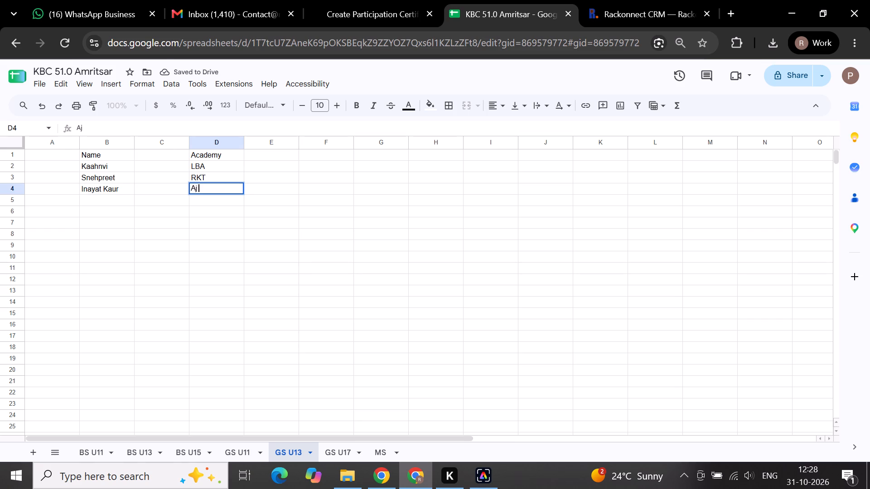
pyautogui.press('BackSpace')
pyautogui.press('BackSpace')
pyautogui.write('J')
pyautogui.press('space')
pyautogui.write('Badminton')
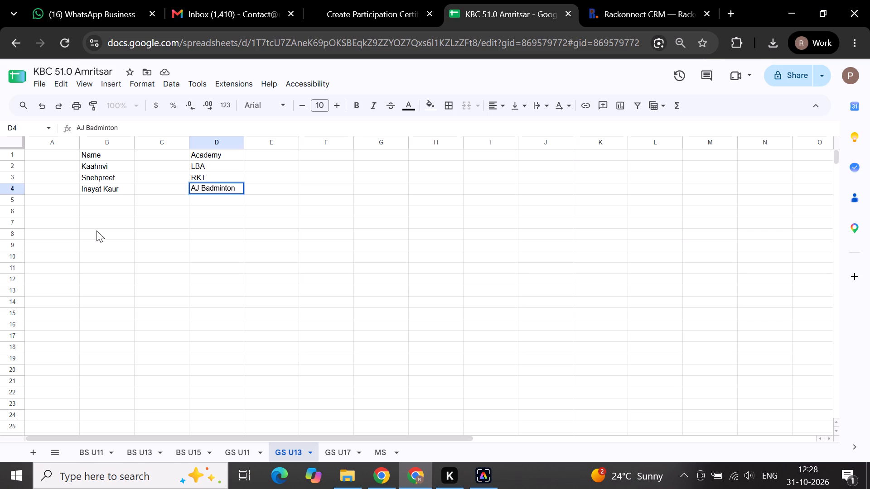
# On the BS U11 sheet, add player Ekam's full name in B8.
pyautogui.click(82, 449)
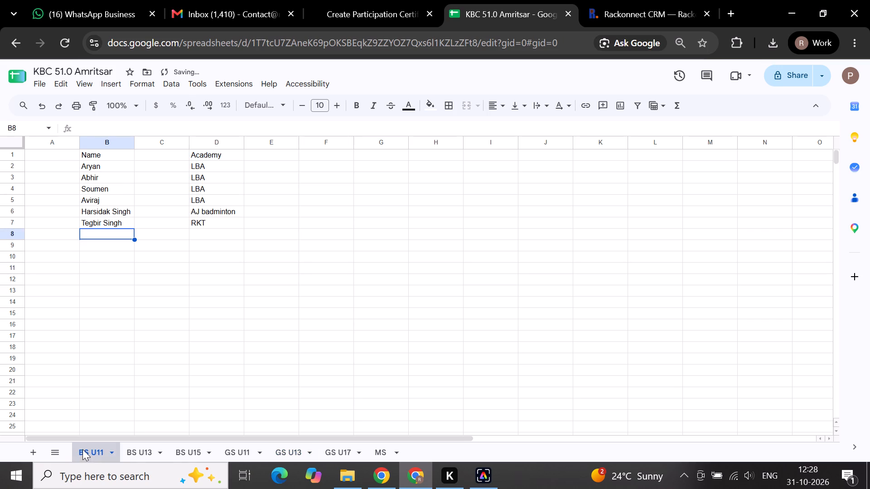
pyautogui.click(102, 236)
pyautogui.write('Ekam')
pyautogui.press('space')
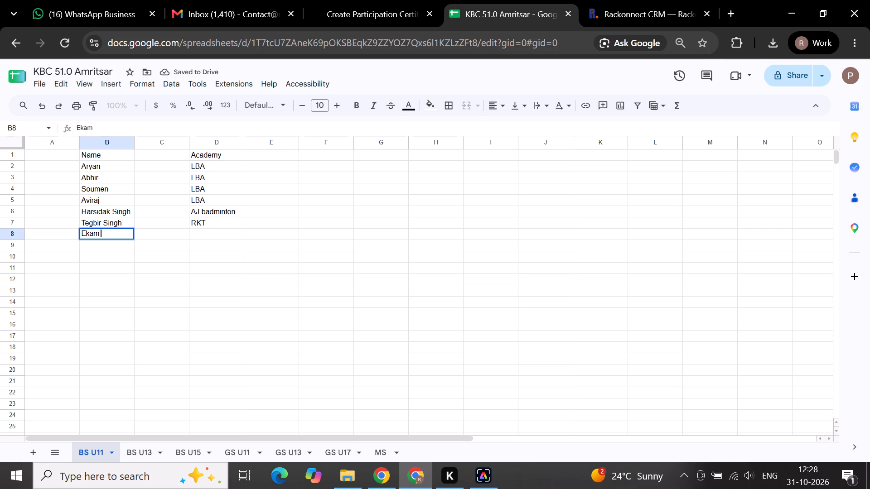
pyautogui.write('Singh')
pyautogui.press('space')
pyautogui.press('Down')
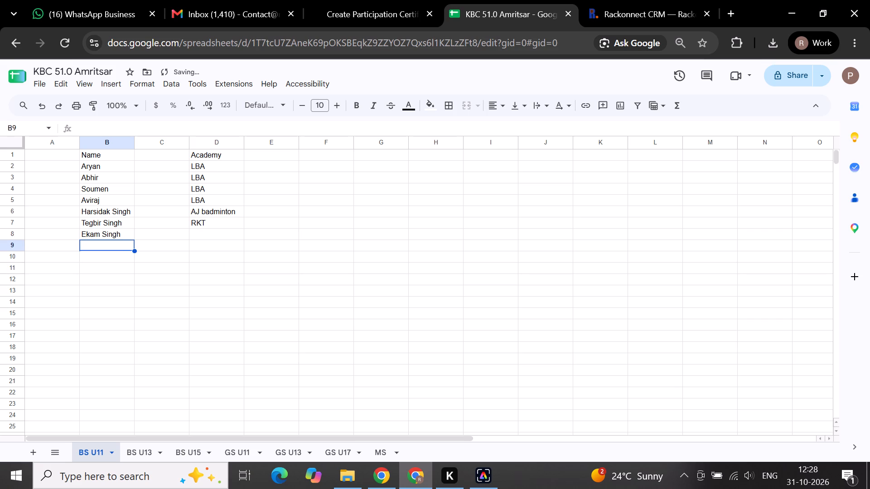
# On the BS U11 sheet, add player Davneet's full name in B9 and fill RKT down into D8 and D9.
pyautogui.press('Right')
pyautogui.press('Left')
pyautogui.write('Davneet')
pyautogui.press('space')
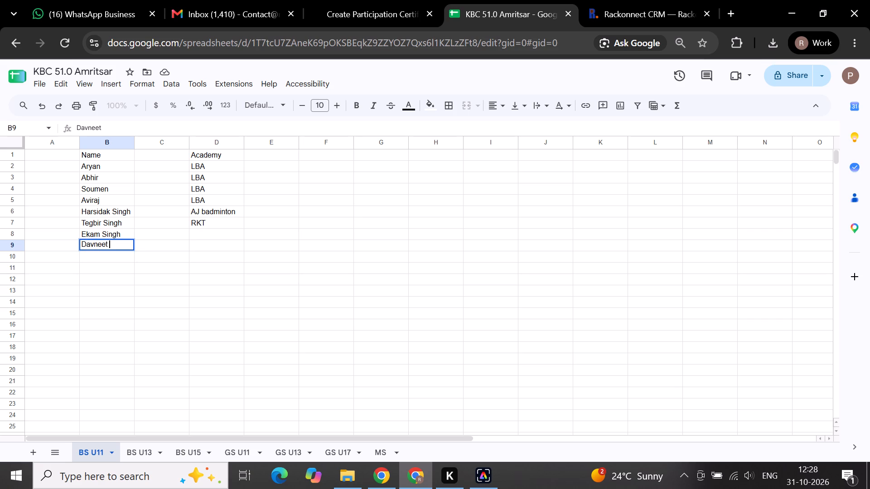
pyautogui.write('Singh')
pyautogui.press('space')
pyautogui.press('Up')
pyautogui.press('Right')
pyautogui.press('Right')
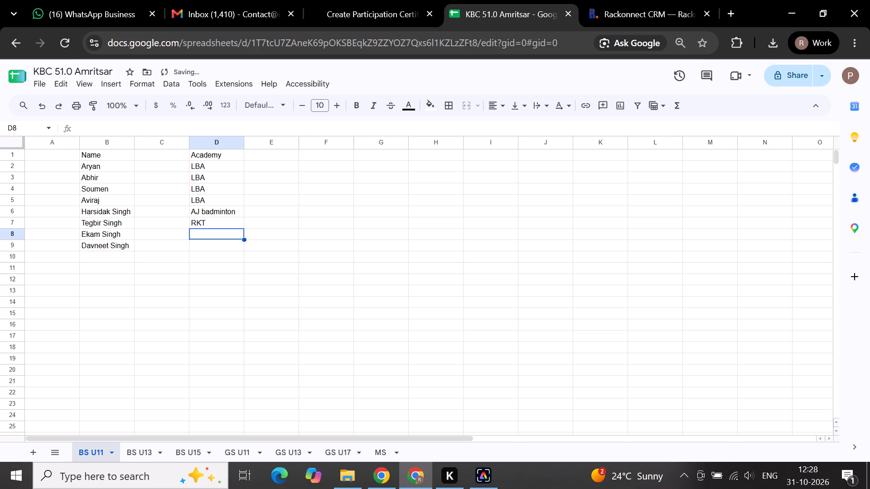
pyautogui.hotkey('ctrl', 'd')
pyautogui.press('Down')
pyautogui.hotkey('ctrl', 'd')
# Add player Adjot's full name in B10 of the BS U11 sheet and fill RKT down into D10.
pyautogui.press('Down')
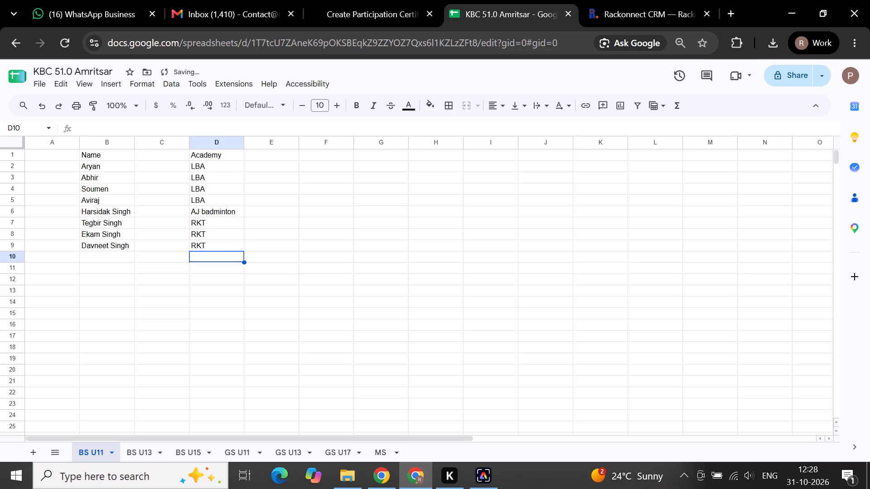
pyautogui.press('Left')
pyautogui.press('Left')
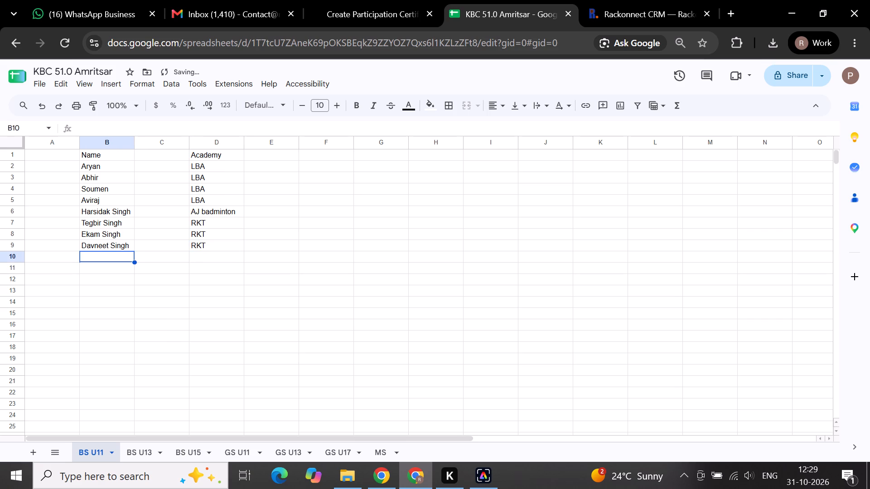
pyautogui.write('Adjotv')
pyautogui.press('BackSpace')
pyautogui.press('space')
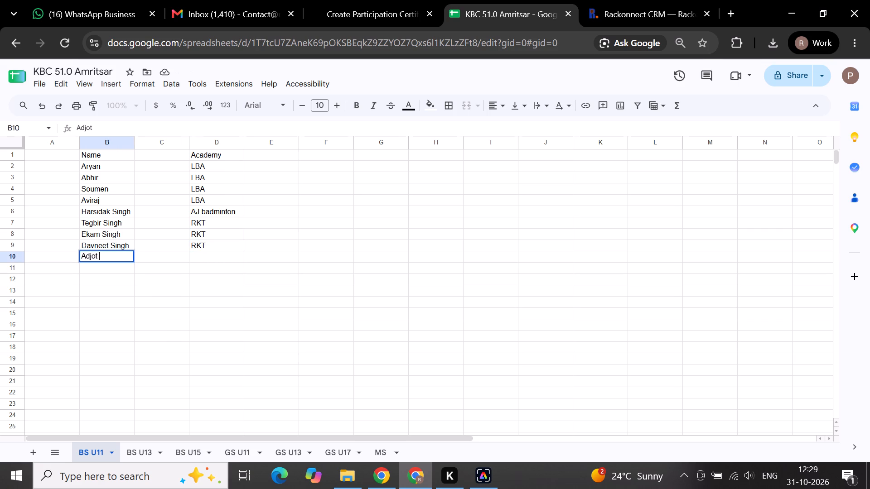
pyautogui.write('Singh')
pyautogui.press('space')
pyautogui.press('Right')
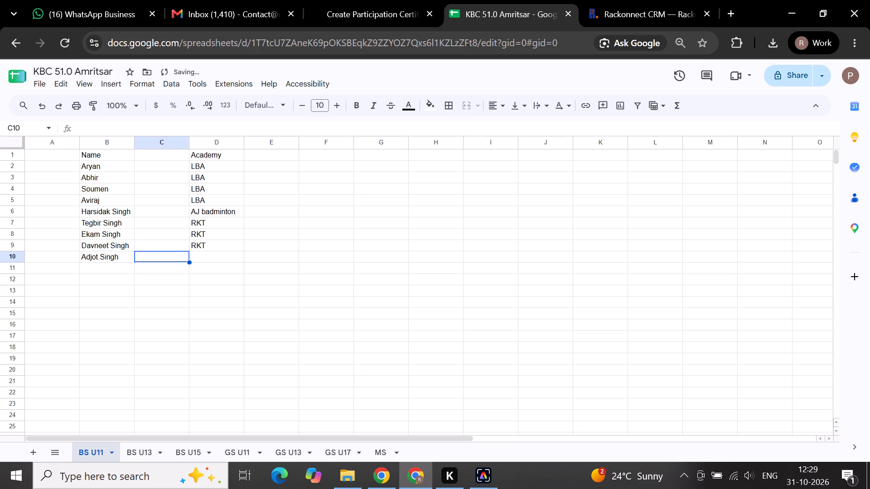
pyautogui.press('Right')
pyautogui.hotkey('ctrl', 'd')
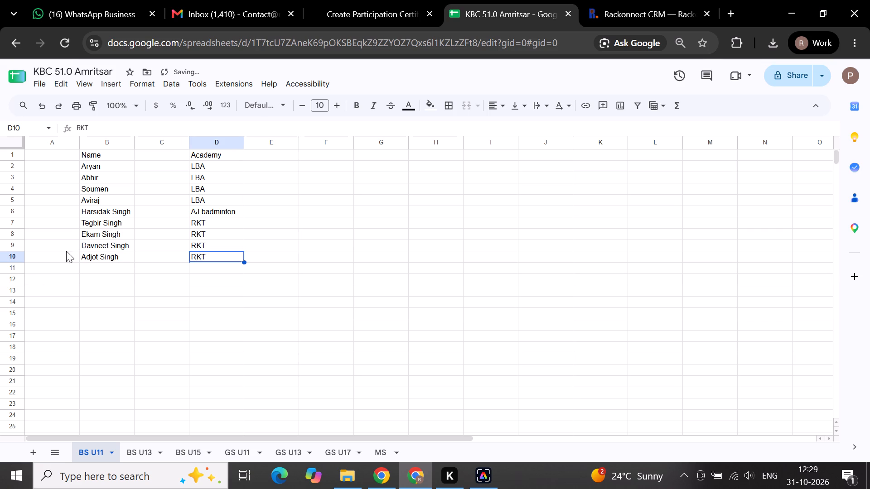
# On the BS U13 sheet, add player Adjot's full name in B10 with the academy RKT in D10.
pyautogui.click(138, 451)
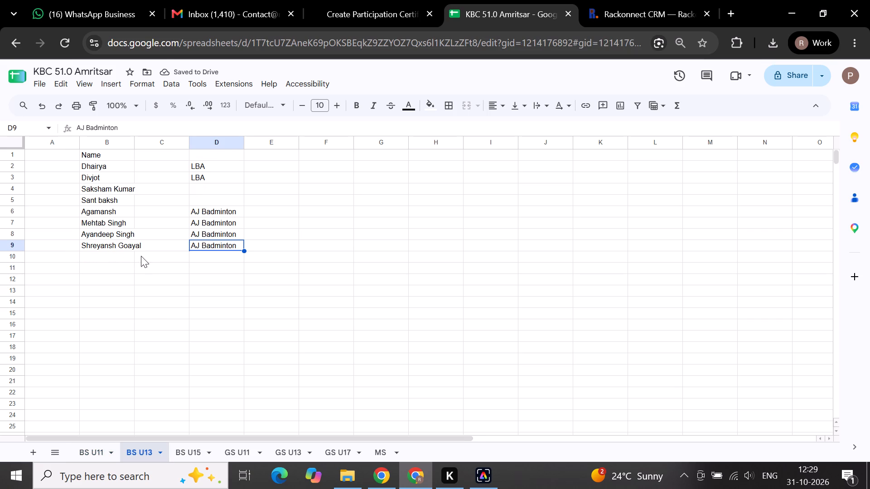
pyautogui.click(126, 253)
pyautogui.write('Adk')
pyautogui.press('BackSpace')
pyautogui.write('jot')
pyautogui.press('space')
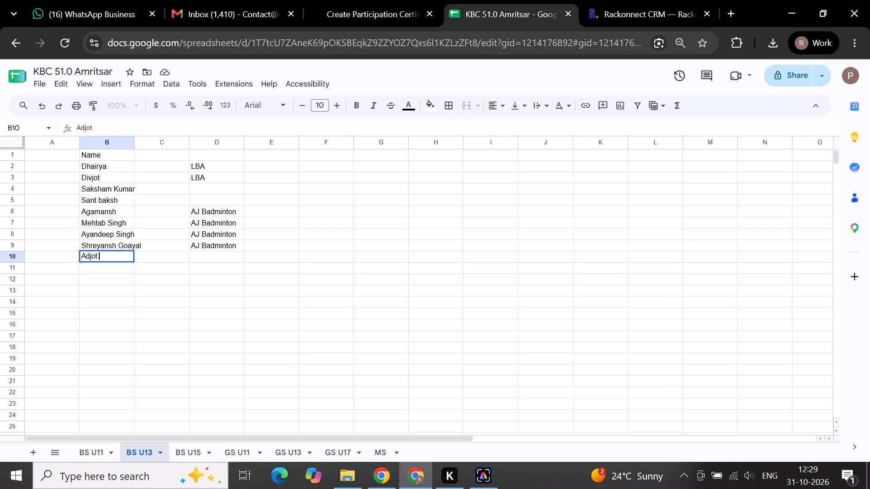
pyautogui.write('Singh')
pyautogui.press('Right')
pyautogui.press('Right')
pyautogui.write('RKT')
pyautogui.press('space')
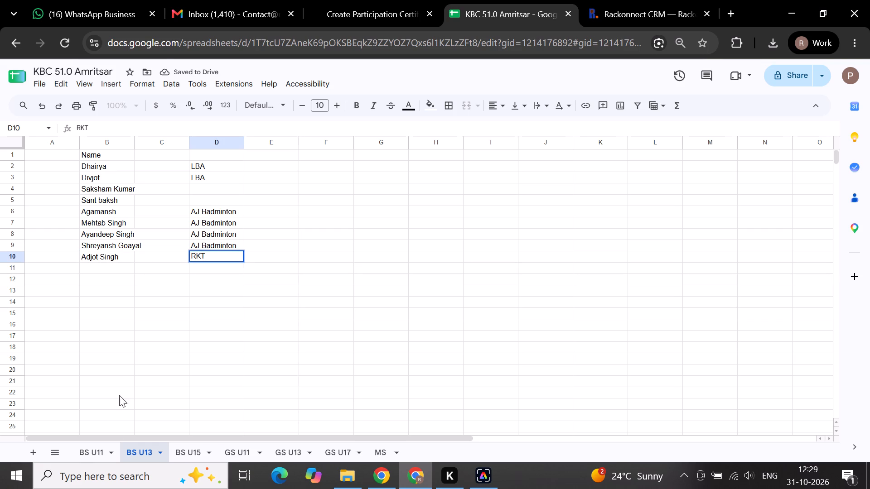
# On the BS U11 sheet, add player Gurnidhan's full name in B11 and fill RKT down into D11.
pyautogui.click(95, 451)
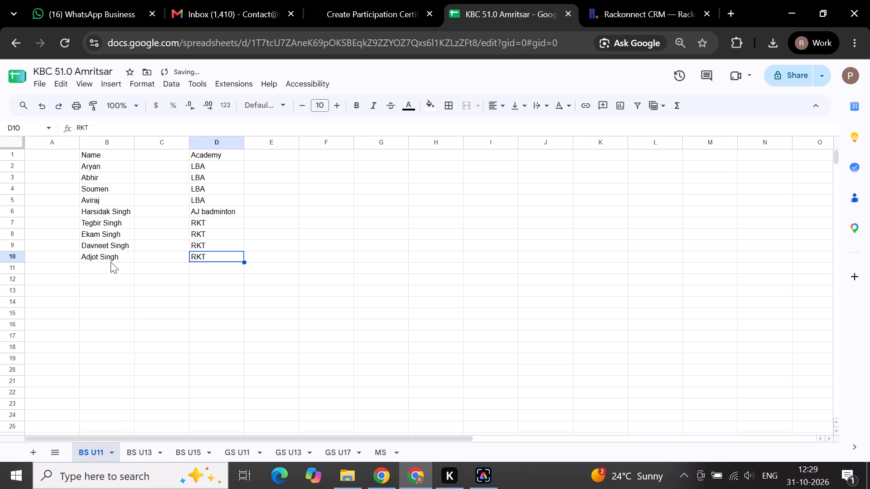
pyautogui.click(111, 266)
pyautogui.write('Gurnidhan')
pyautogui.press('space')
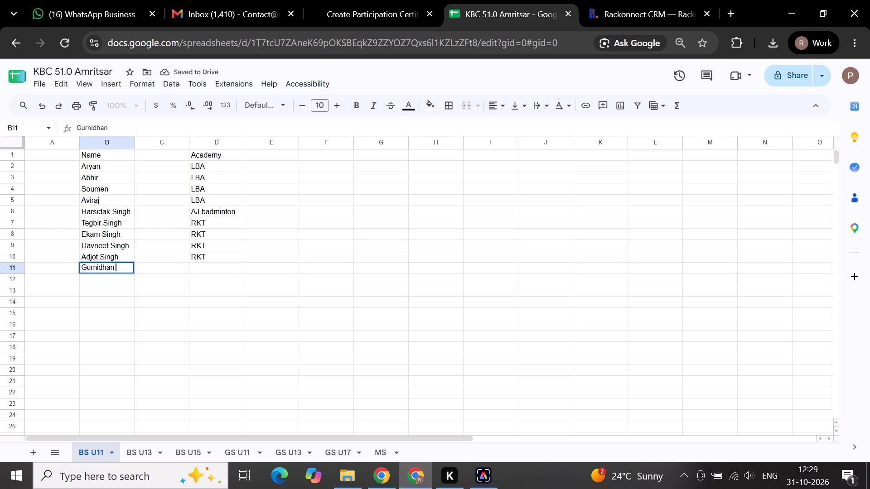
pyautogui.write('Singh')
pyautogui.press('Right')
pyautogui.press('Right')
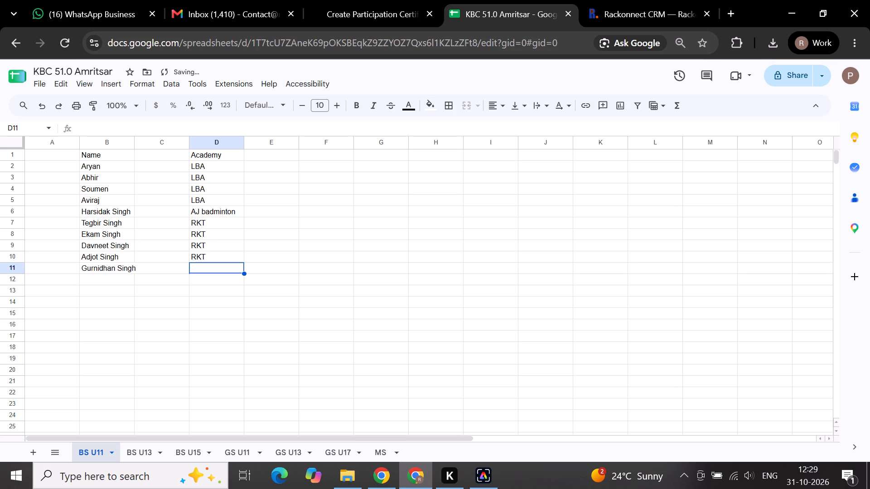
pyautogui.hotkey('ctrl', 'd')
# Add player Sherveer's full name in B12 of the BS U11 sheet and fill RKT down into D12.
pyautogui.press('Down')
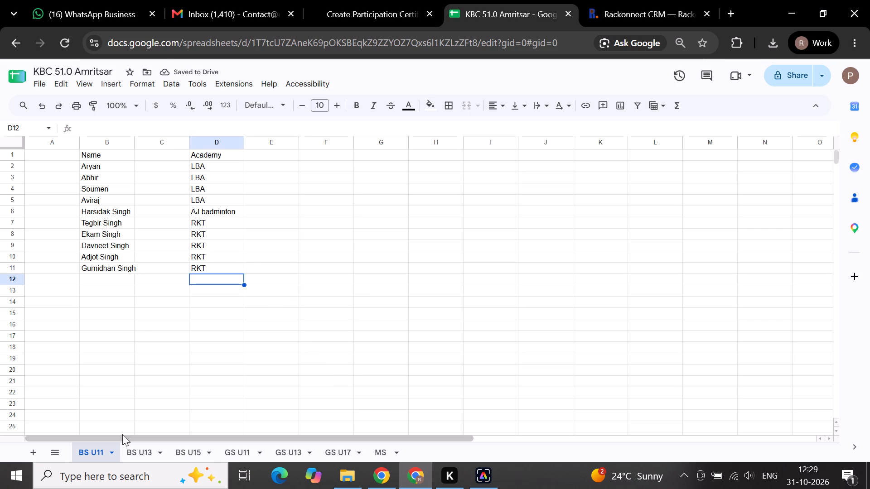
pyautogui.click(108, 278)
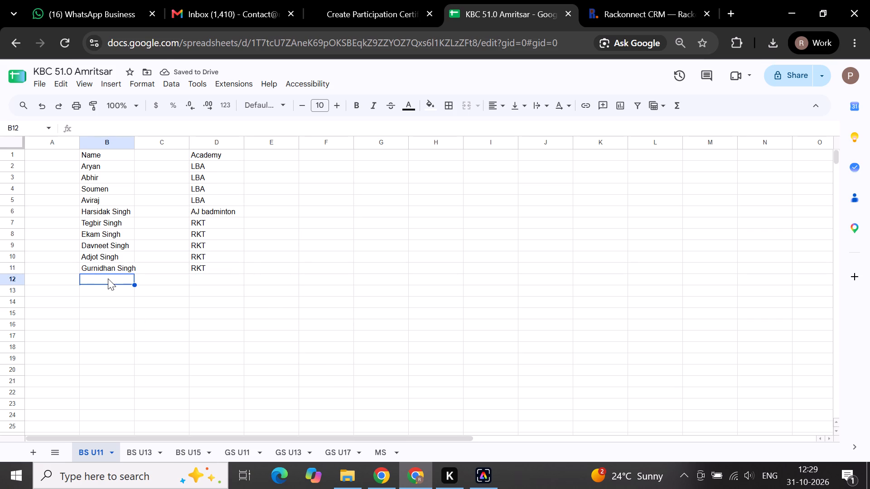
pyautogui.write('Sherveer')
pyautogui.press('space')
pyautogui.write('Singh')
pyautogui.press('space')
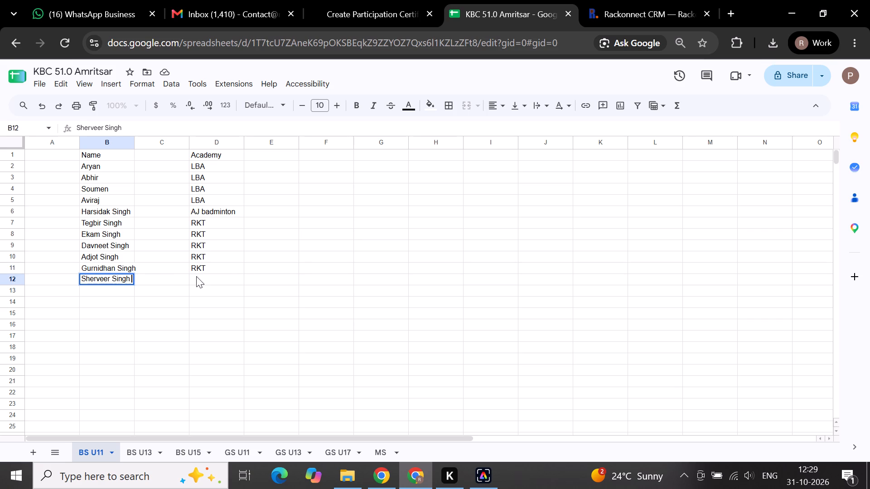
pyautogui.click(196, 276)
pyautogui.hotkey('ctrl', 'd')
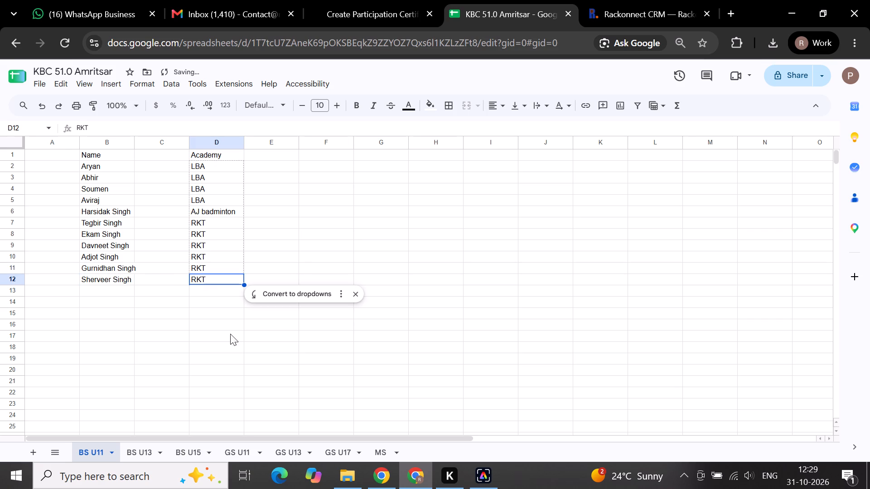
# On the BS U13 sheet, add player Sherveer's full name in B11 and fill RKT down into D11.
pyautogui.click(145, 448)
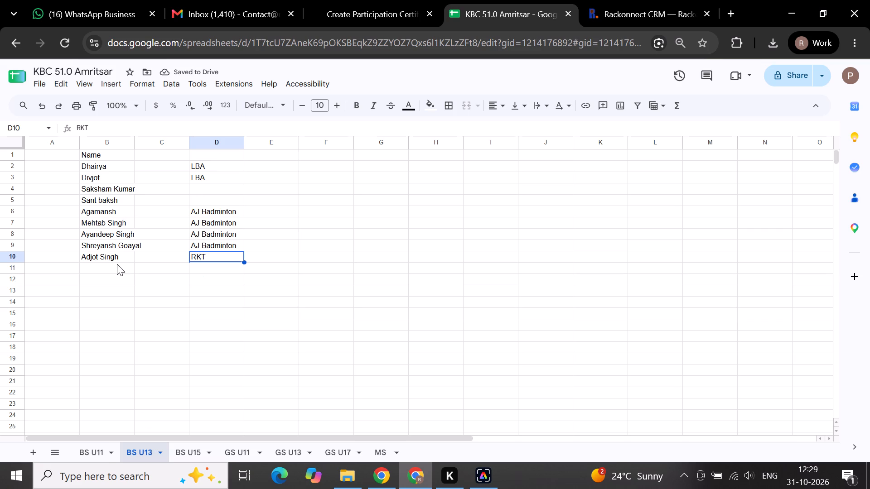
pyautogui.click(116, 264)
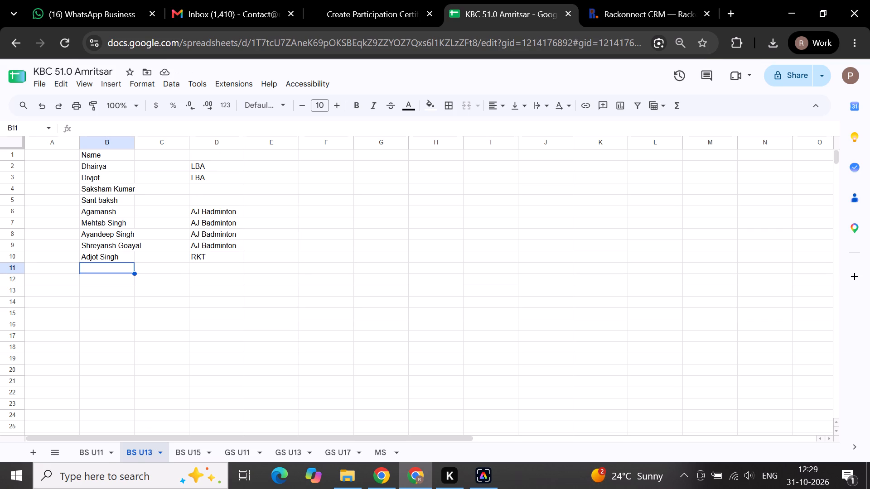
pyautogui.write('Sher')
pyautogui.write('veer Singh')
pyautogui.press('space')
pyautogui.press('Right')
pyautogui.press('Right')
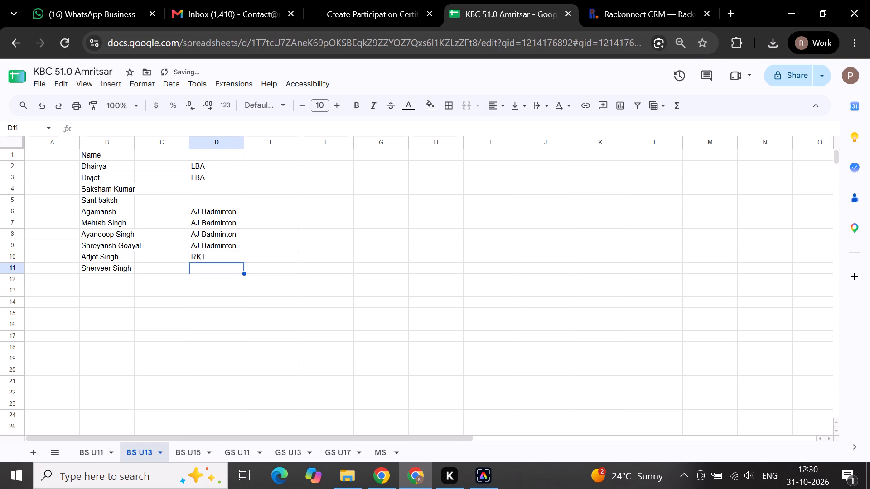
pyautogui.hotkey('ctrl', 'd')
# Add player Panav in B12 of the BS U13 sheet.
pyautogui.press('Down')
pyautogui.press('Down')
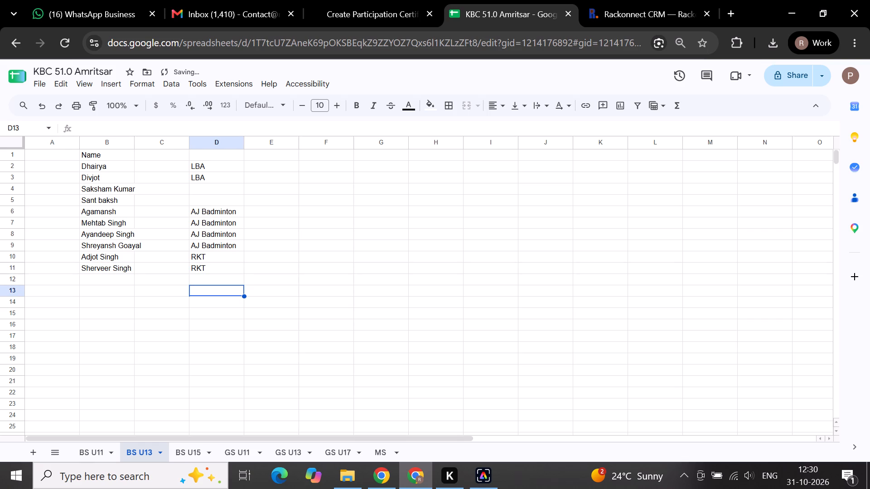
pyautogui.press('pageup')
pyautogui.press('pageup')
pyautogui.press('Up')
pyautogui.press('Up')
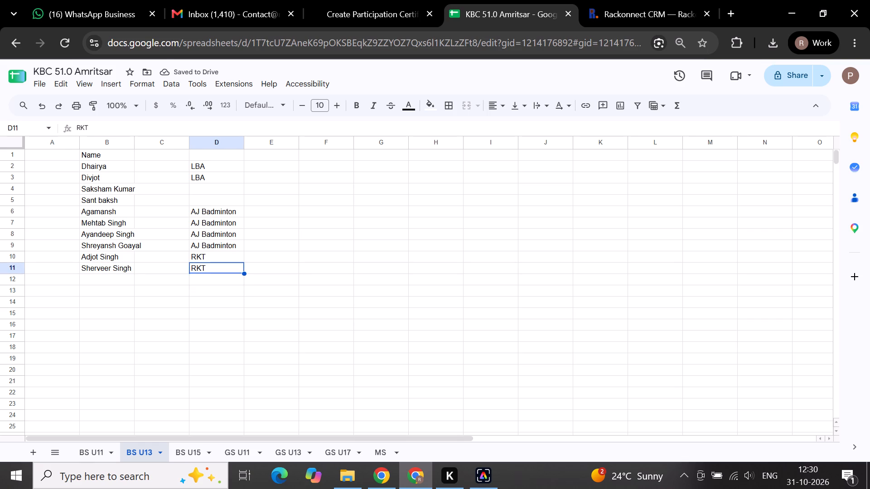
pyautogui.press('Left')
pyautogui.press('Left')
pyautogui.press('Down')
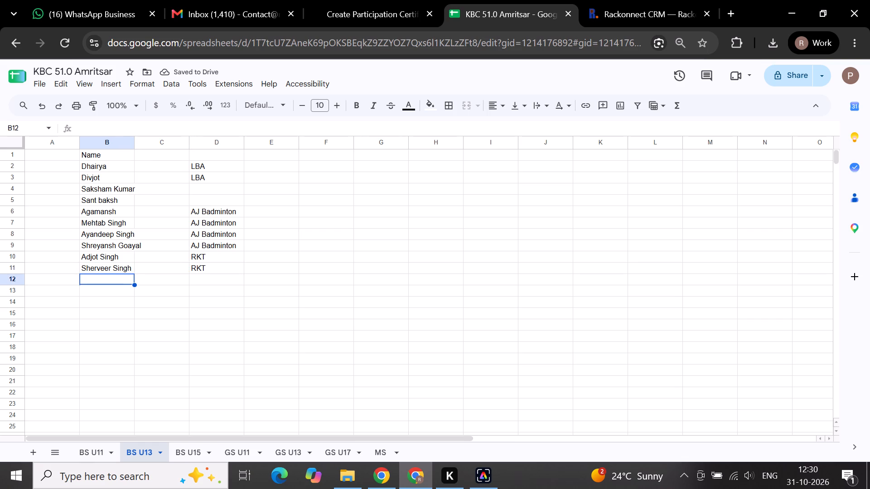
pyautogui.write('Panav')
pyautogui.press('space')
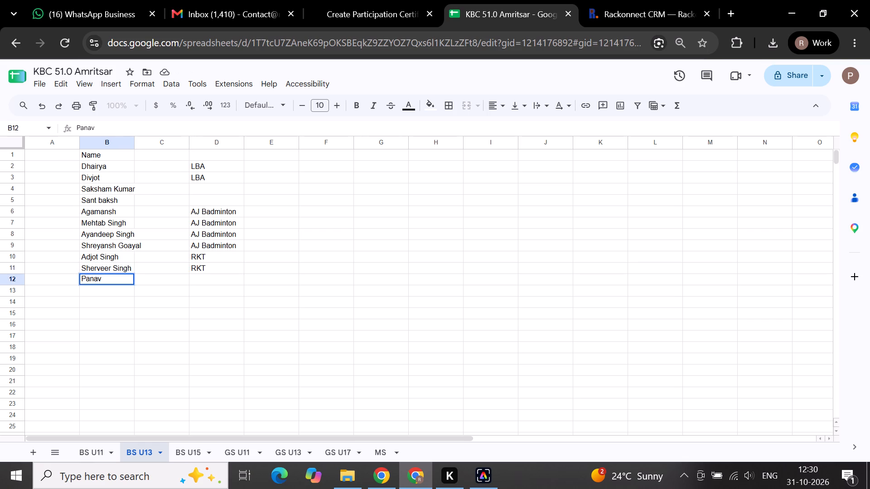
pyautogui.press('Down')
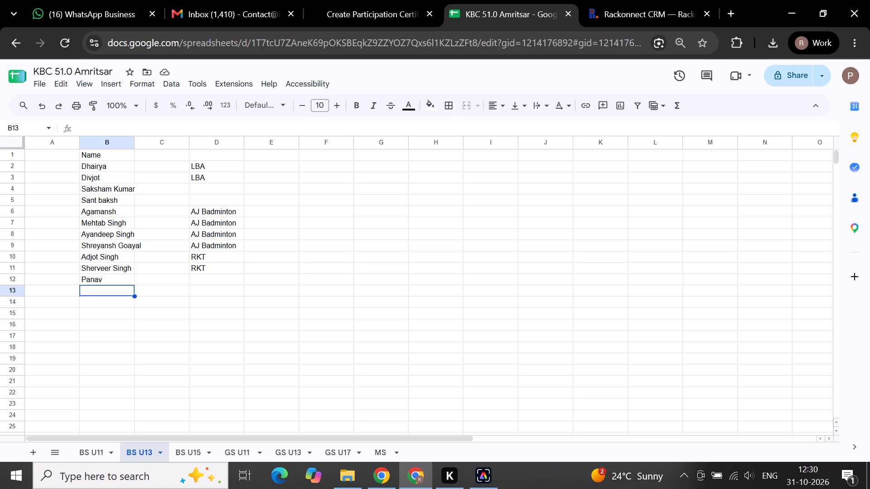
# On the BS U15 sheet, add player Aryansh in B6.
pyautogui.click(191, 445)
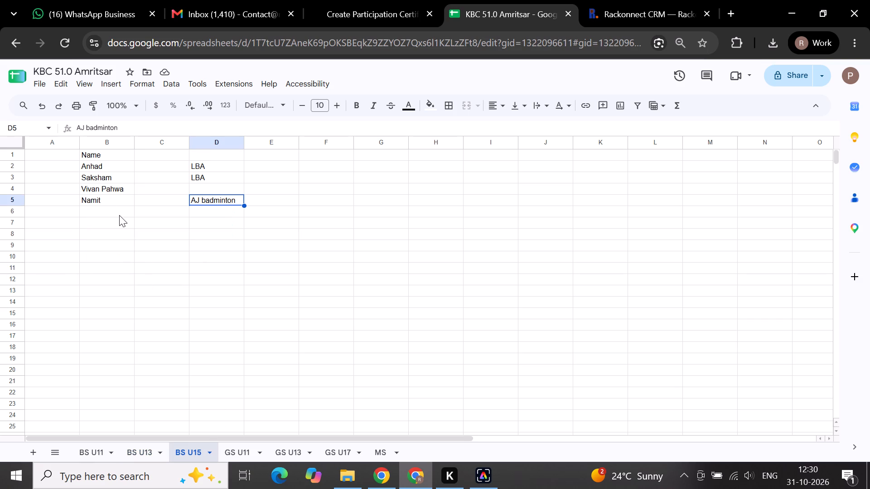
pyautogui.click(119, 215)
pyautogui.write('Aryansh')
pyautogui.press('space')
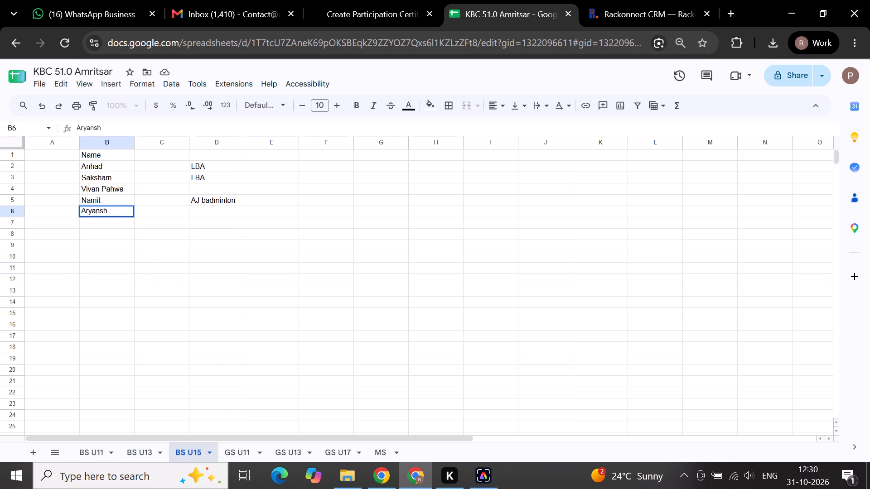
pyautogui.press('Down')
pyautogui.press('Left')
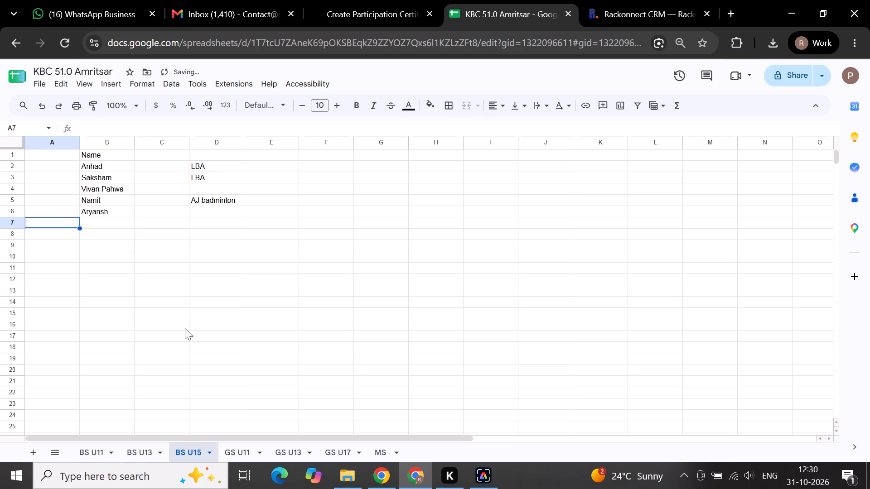
# Add player Aarav's full name in B7 of the BS U15 sheet.
pyautogui.click(111, 225)
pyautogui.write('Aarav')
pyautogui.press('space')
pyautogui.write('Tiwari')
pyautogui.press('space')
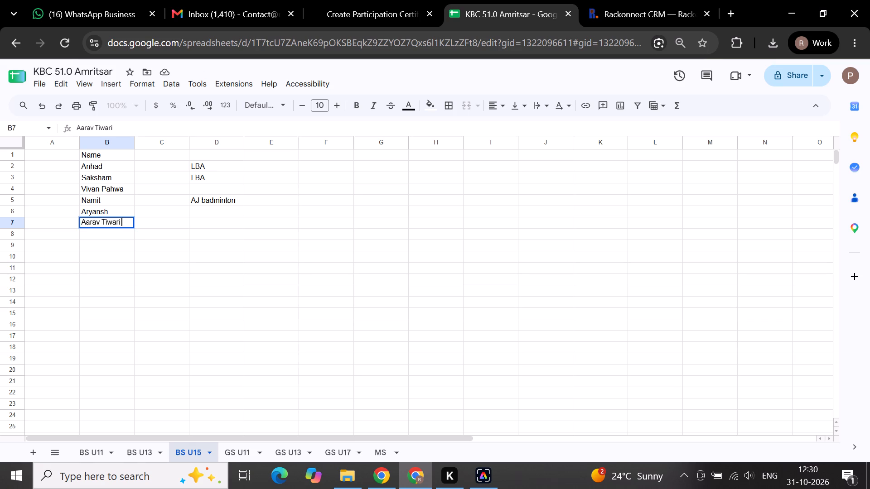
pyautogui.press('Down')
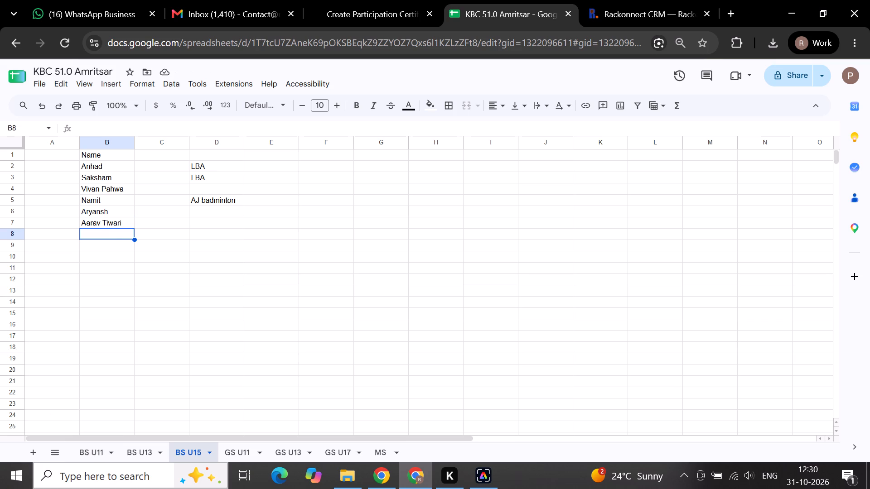
# On the BS U11 sheet, add player Virajvir's full name in B13.
pyautogui.click(90, 454)
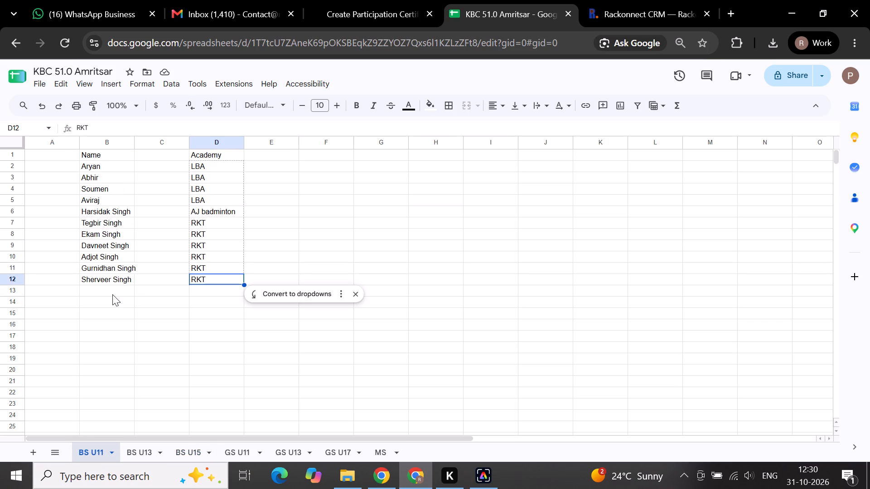
pyautogui.click(112, 294)
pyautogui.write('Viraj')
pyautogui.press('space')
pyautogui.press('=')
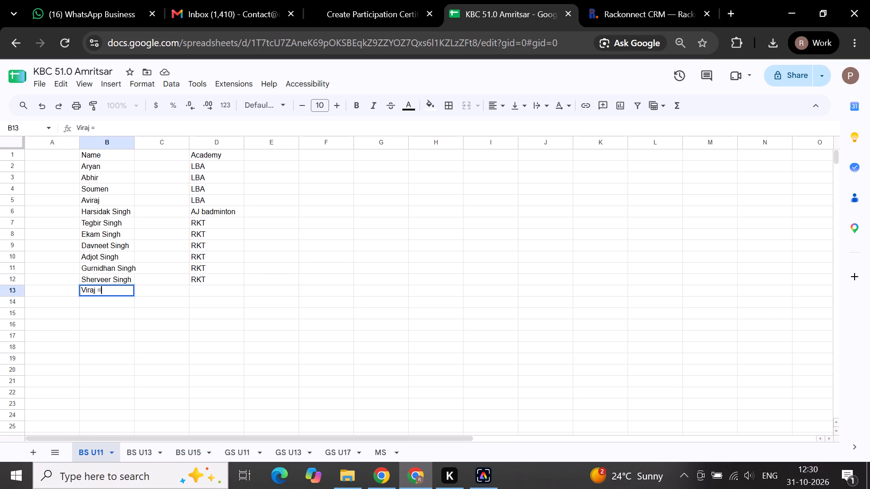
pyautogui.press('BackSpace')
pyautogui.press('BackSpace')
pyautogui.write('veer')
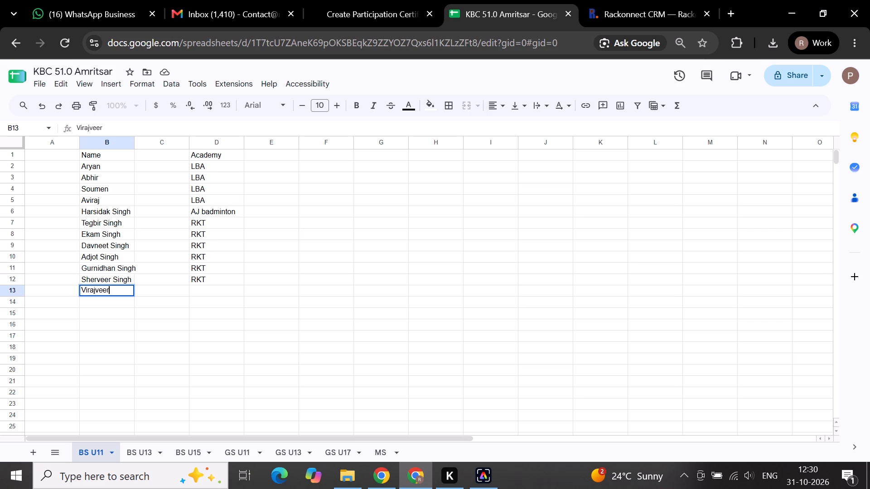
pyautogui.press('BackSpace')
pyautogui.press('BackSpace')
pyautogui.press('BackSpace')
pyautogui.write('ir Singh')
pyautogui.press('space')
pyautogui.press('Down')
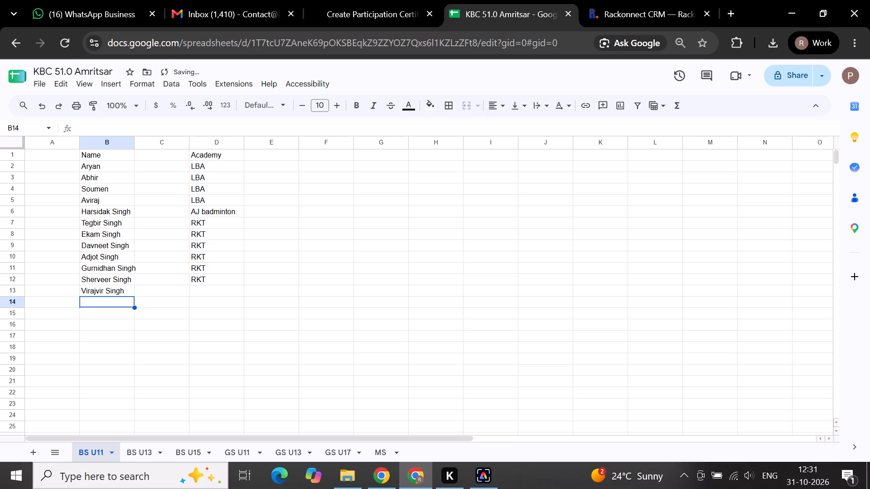
# On the BS U15 sheet, enter player Jatin's full name in B8.
pyautogui.click(183, 451)
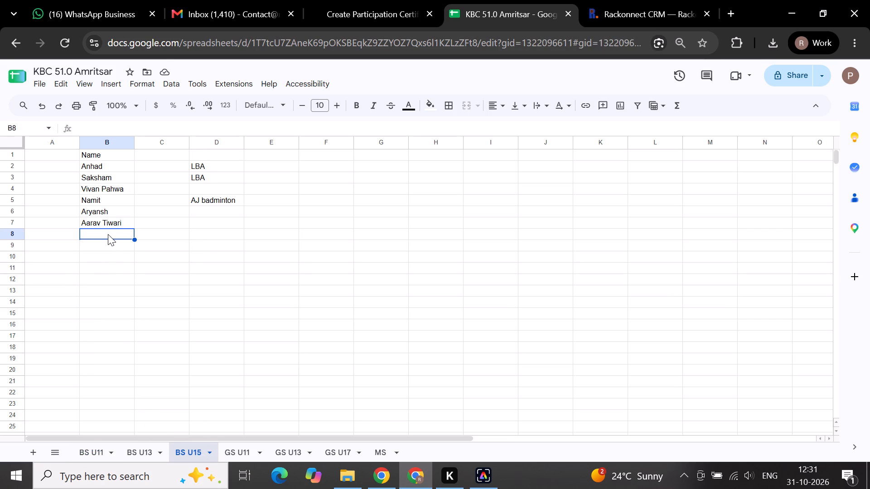
pyautogui.click(108, 234)
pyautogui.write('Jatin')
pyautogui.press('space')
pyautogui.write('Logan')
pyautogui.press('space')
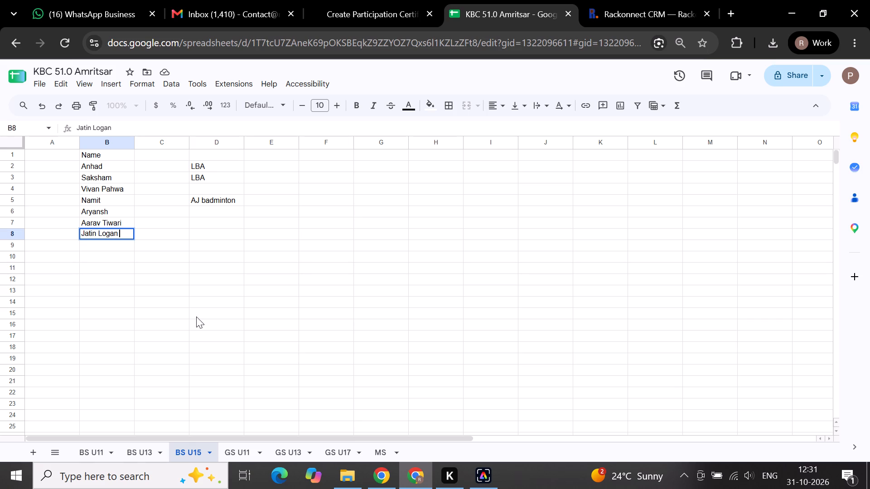
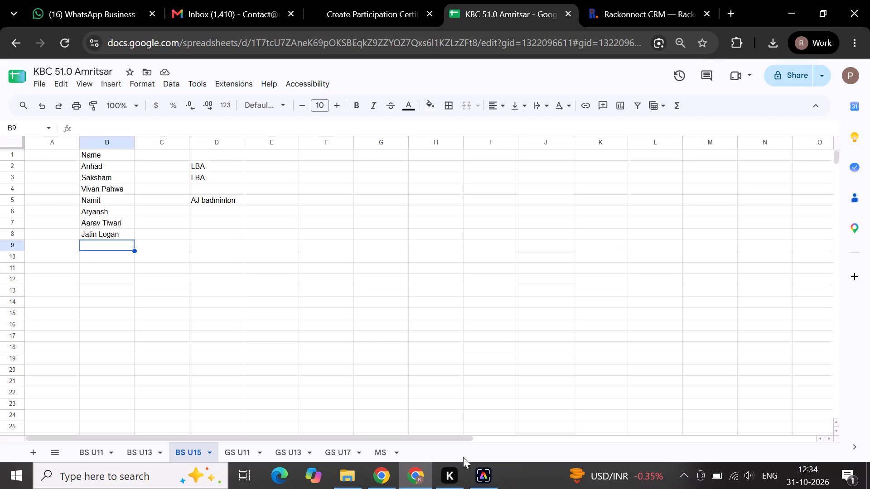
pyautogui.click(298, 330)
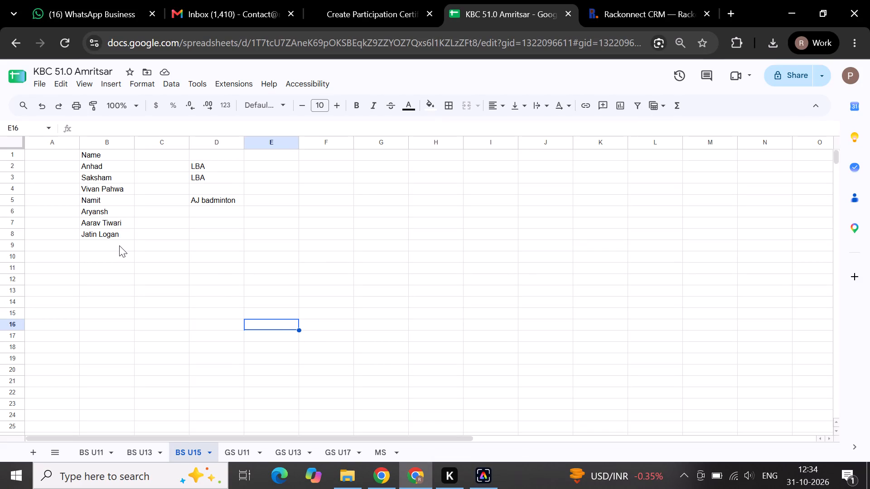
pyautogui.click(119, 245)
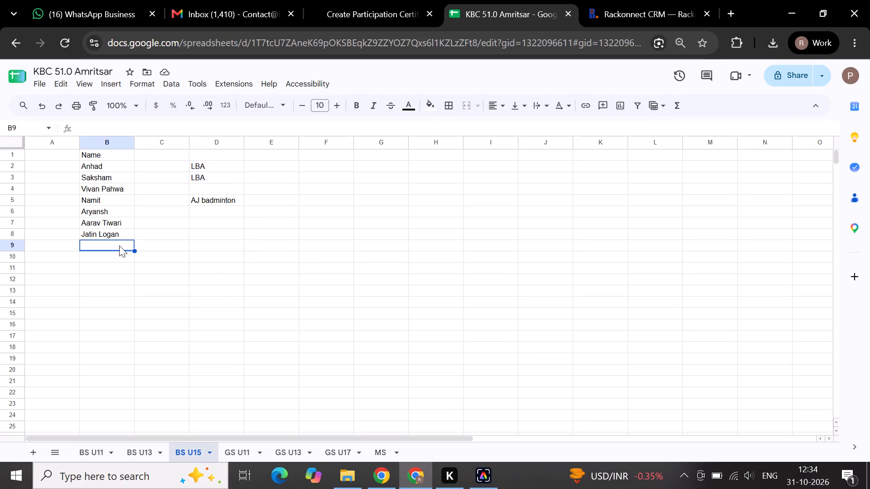
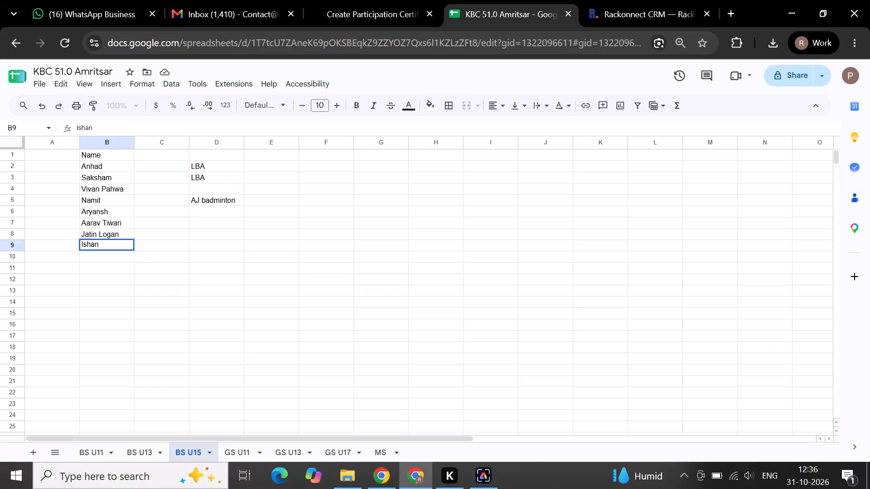
# Finish the player name Ishan in cell B9 of the BS U15 sheet.
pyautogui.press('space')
pyautogui.press('Down')
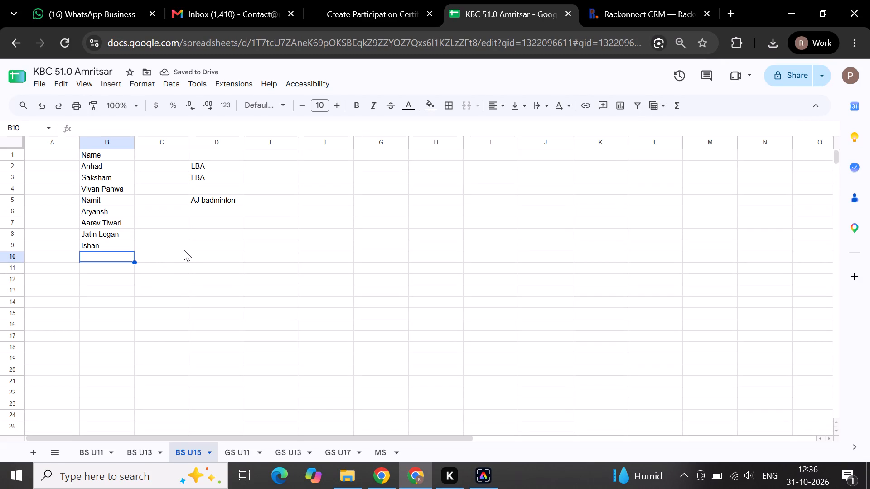
# Add the player Shriyansh, with surname, in cell B13 of the BS U13 sheet, correcting the spelling of the first name.
pyautogui.click(138, 451)
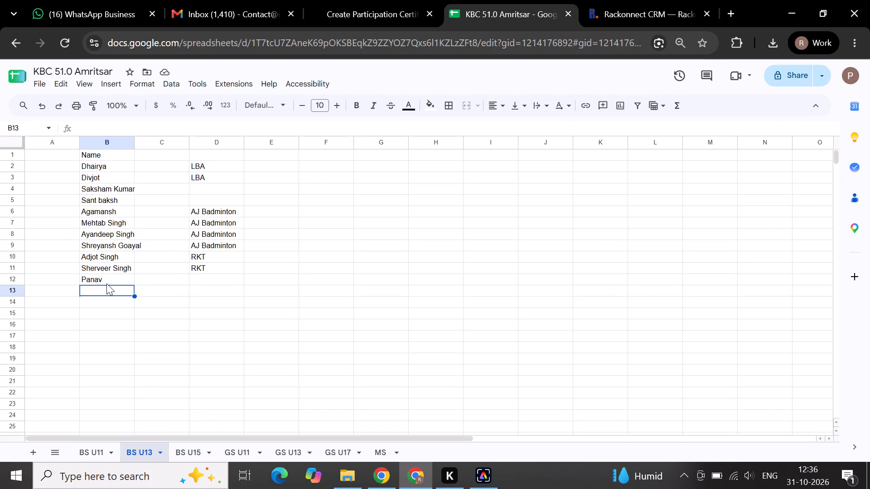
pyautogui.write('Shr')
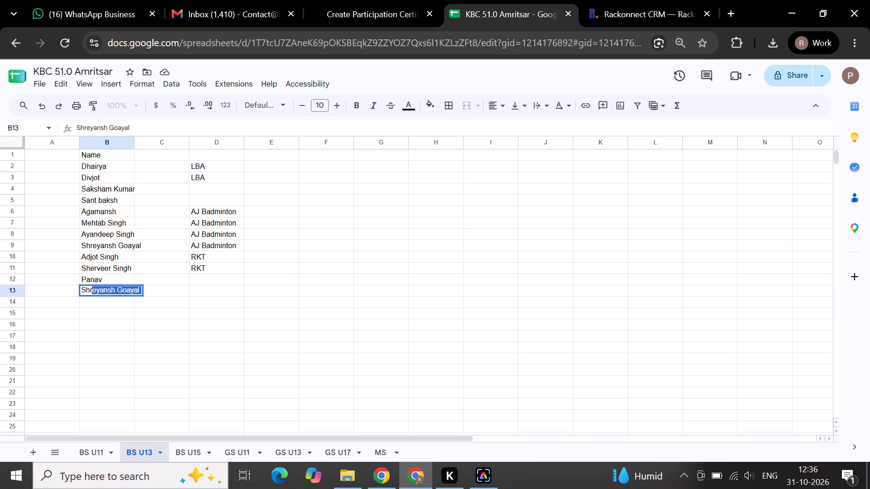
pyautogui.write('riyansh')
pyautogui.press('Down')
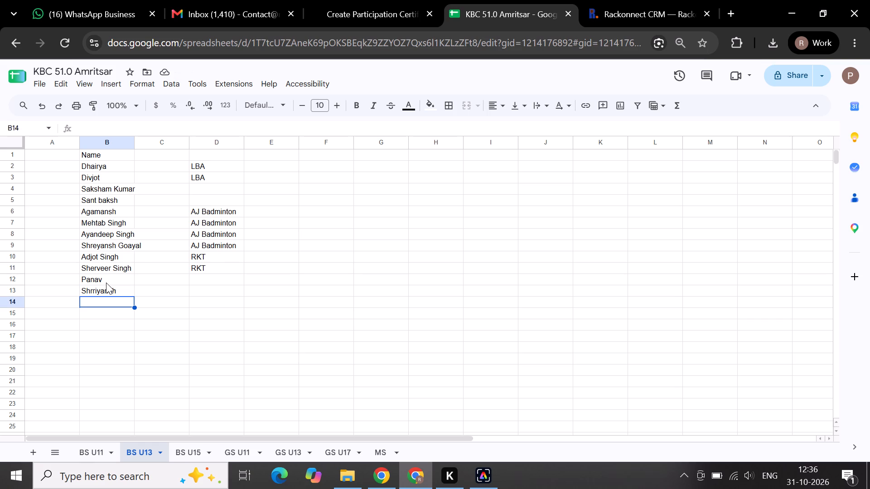
pyautogui.doubleClick(122, 290)
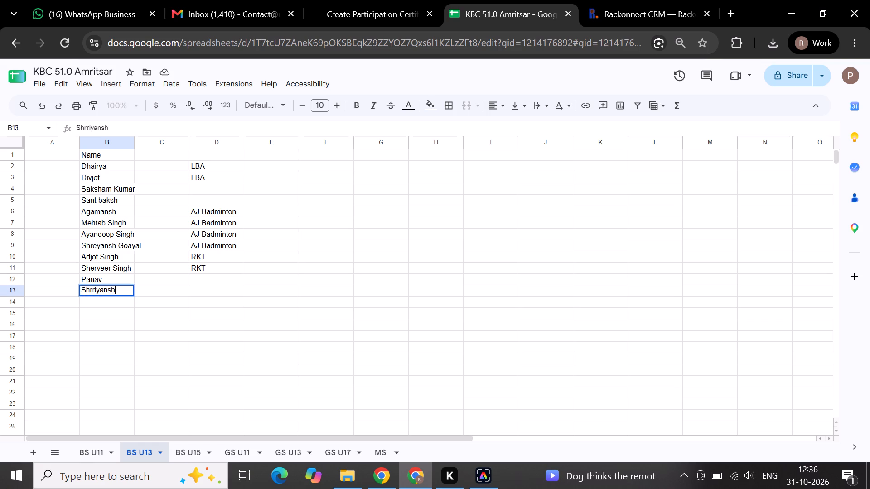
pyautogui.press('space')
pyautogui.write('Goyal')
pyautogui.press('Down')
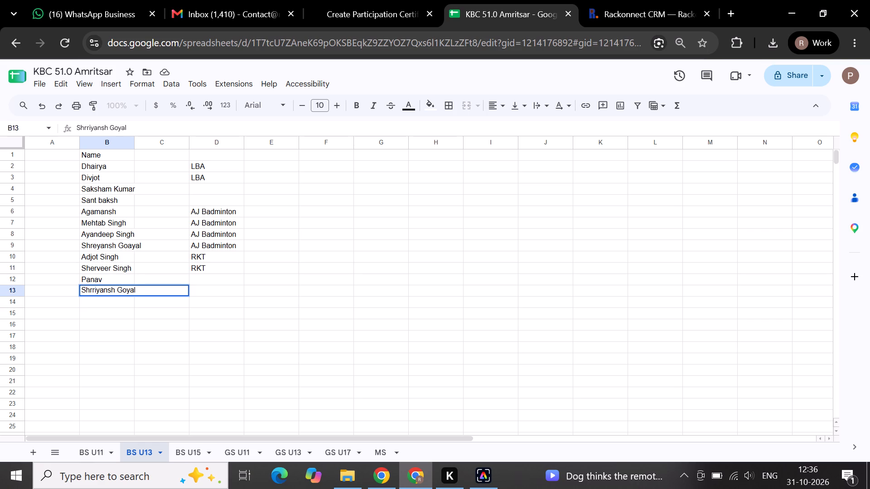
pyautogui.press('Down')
pyautogui.click(97, 306)
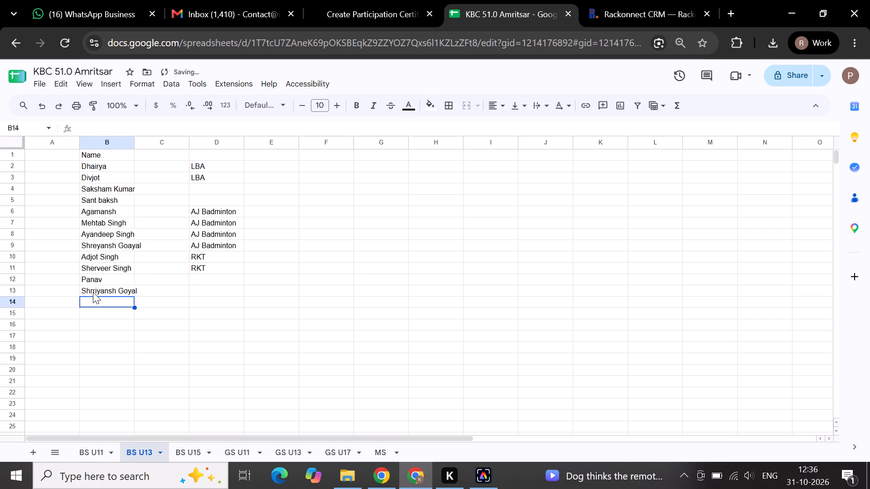
pyautogui.doubleClick(93, 292)
pyautogui.click(93, 292)
pyautogui.press('BackSpace')
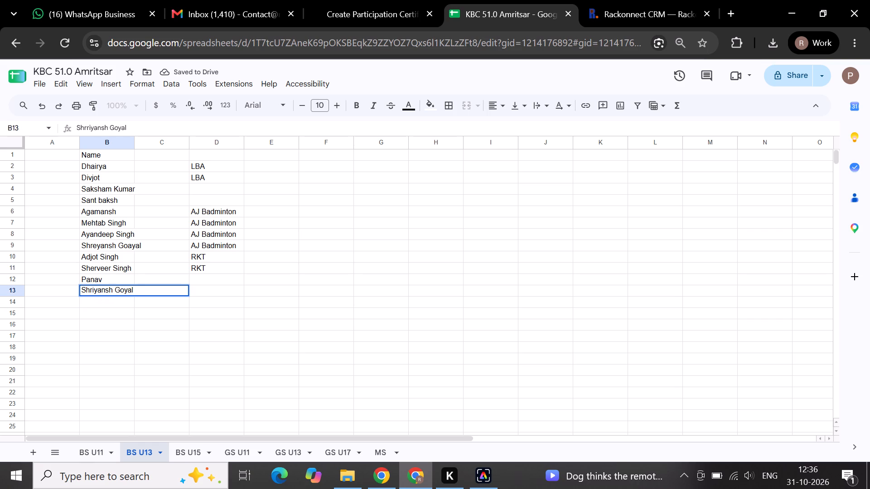
pyautogui.click(95, 300)
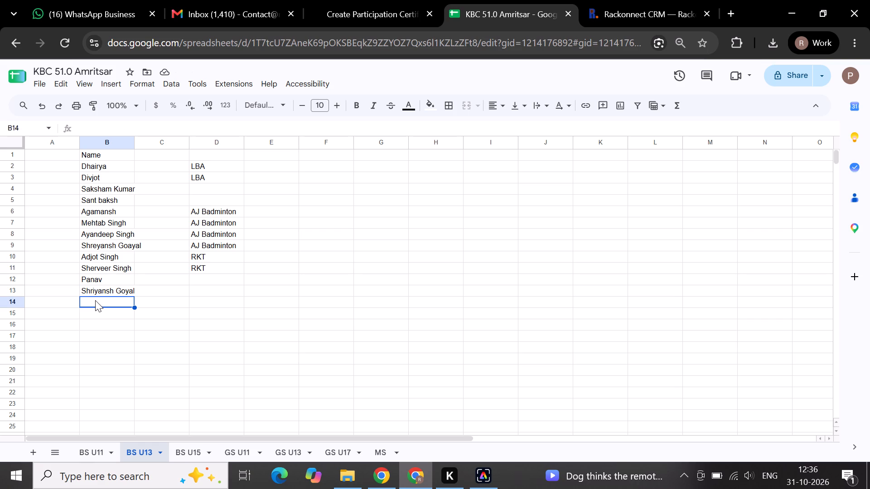
# Add the player Devansh, with surname, in cell B14 of the BS U13 sheet.
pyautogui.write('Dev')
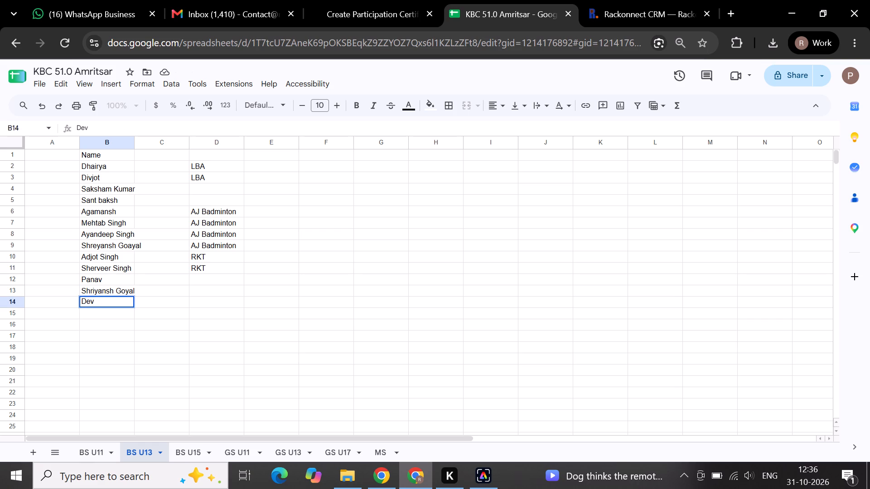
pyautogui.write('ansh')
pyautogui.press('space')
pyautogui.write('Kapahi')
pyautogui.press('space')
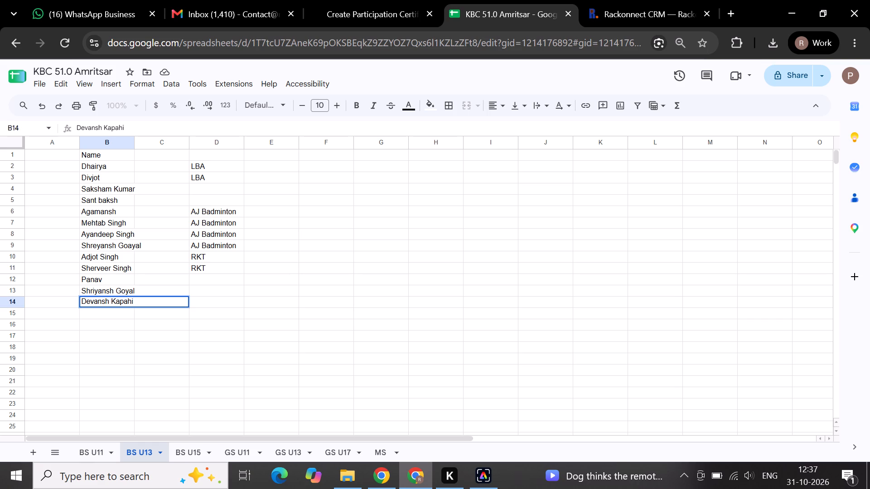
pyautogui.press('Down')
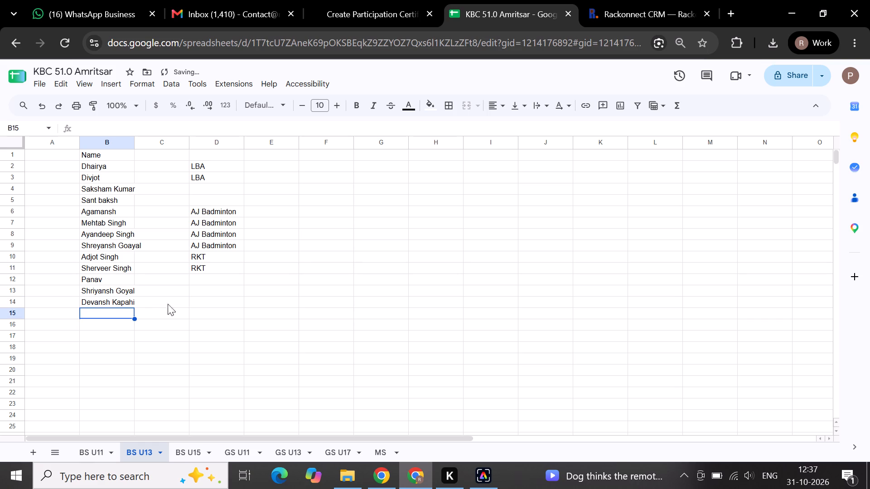
# Add the player Savreet, with surname, in cell B7 of the GS U17 sheet.
pyautogui.click(338, 449)
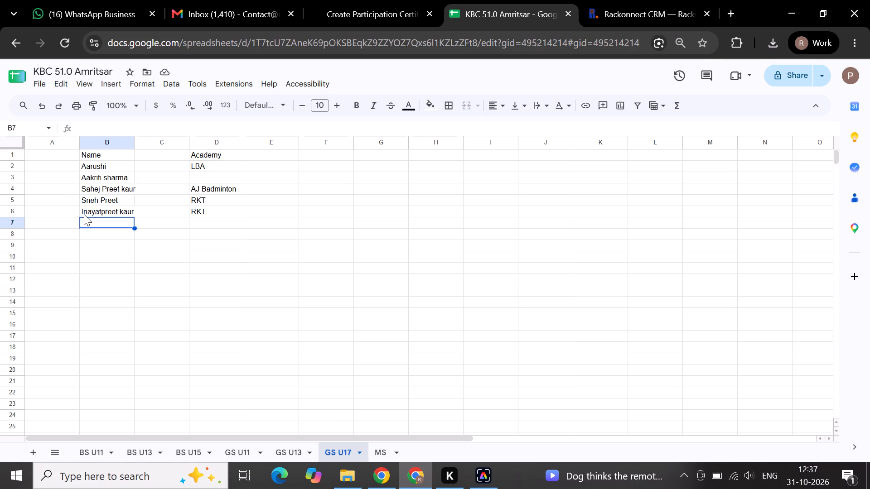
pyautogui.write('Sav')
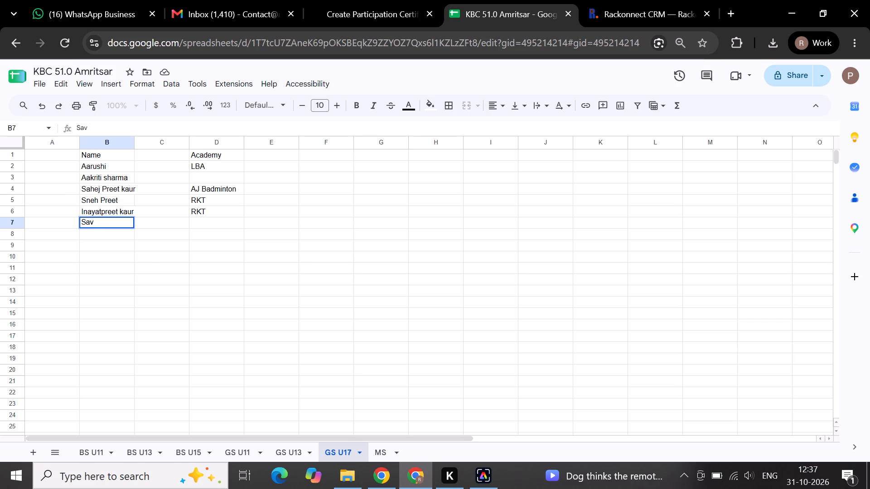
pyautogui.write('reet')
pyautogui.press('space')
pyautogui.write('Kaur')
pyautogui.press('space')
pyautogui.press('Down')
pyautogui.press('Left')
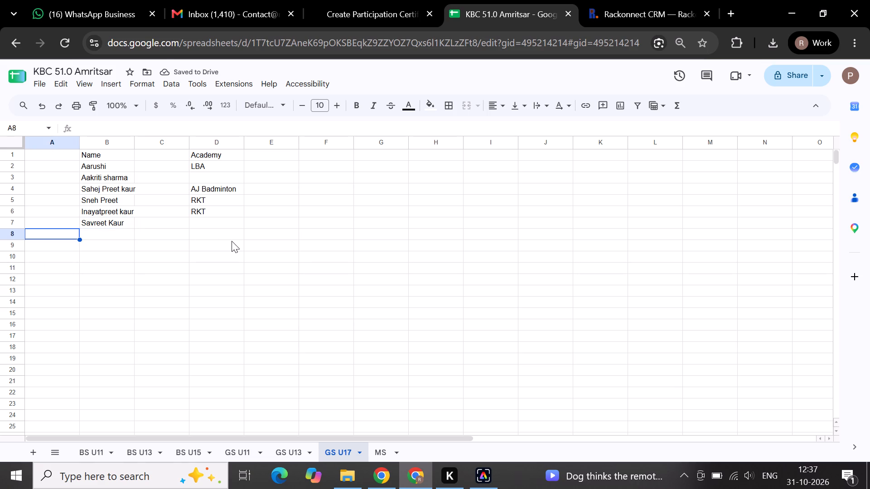
# Copy the AJ Badminton academy entry from D4 into D7 for the player Savreet.
pyautogui.click(210, 223)
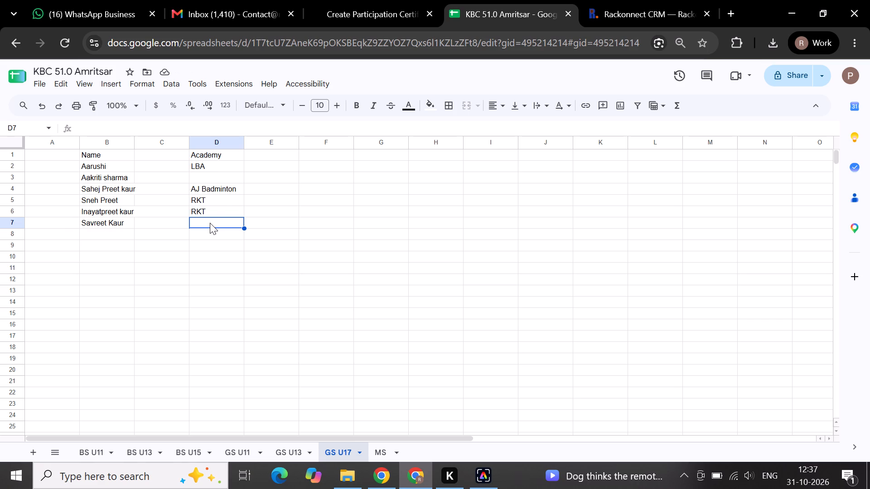
pyautogui.click(223, 188)
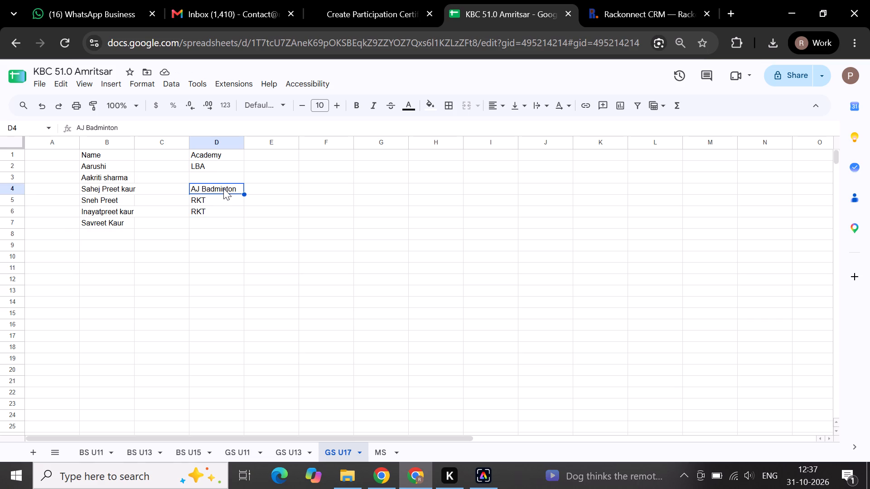
pyautogui.hotkey('ctrl', 'c')
pyautogui.click(217, 227)
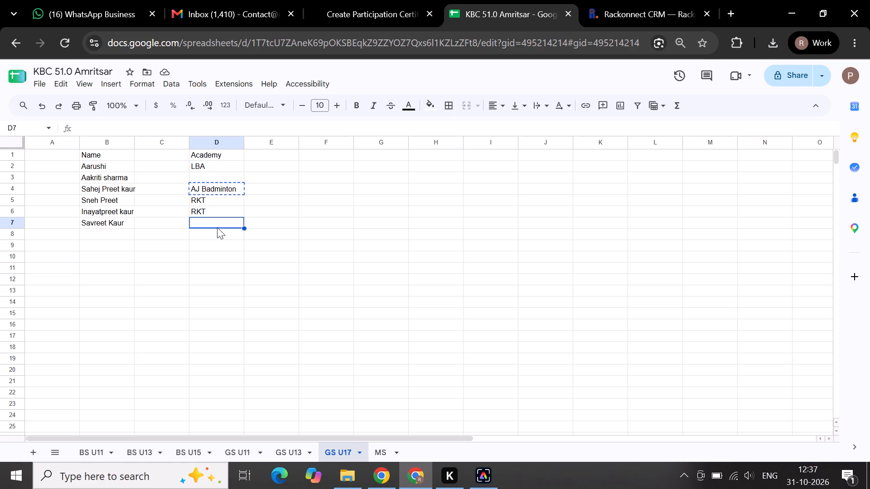
pyautogui.hotkey('ctrl', 'v')
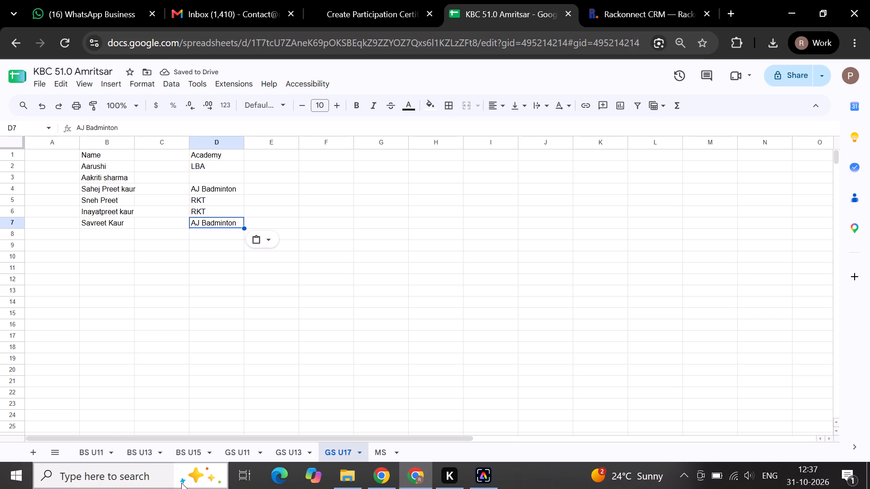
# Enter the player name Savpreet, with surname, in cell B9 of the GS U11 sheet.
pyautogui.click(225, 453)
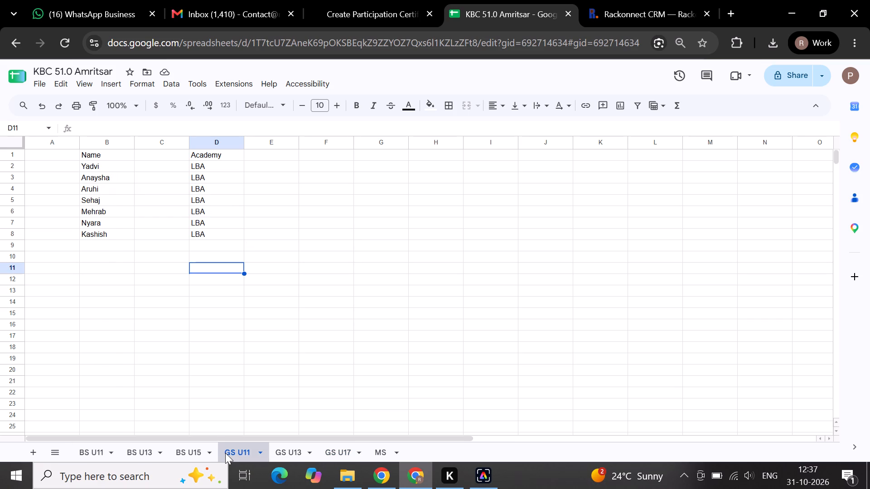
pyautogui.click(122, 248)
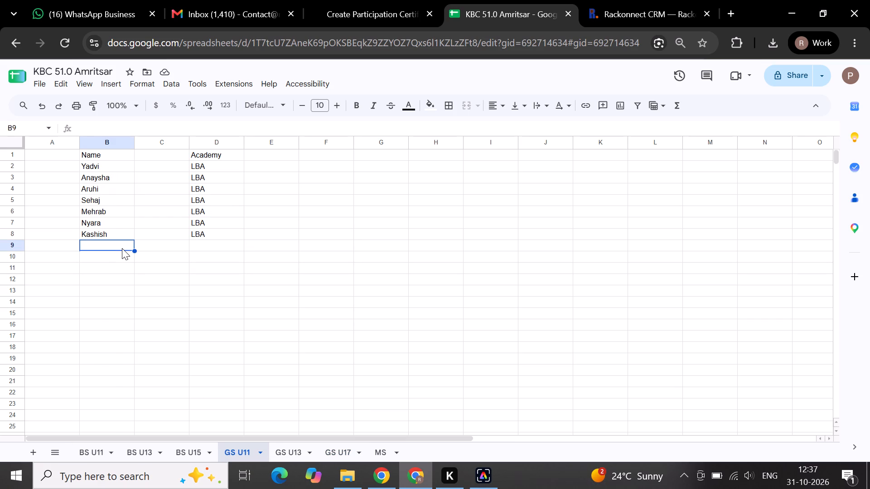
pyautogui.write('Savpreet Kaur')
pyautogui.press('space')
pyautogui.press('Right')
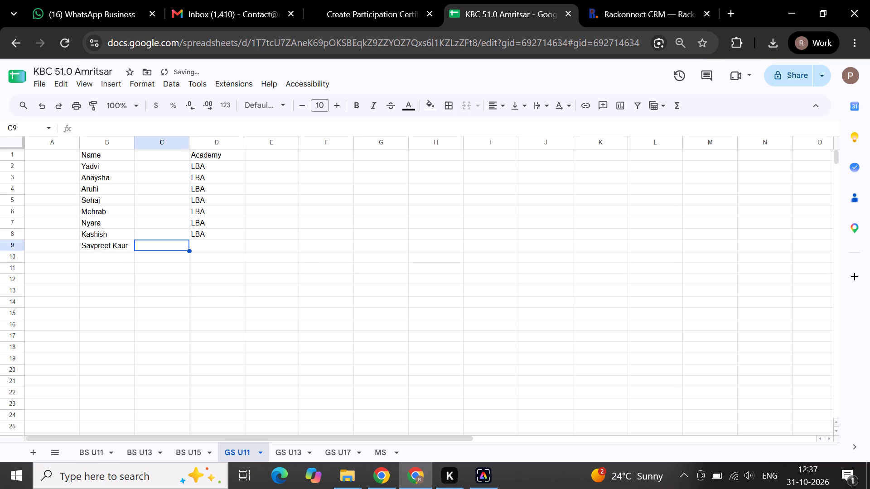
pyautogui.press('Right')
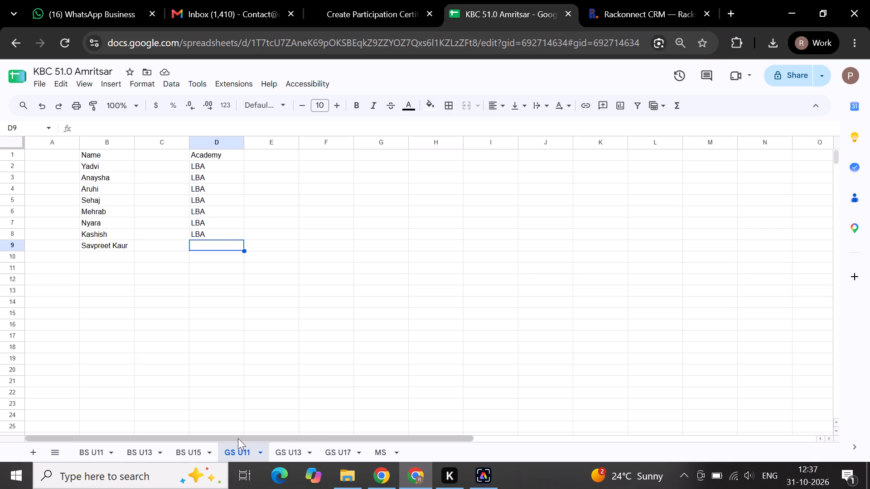
# Move Savreet's name and AJ Badminton entry from row 7 of GS U17 to row 9 of GS U11, replacing the name there.
pyautogui.click(293, 451)
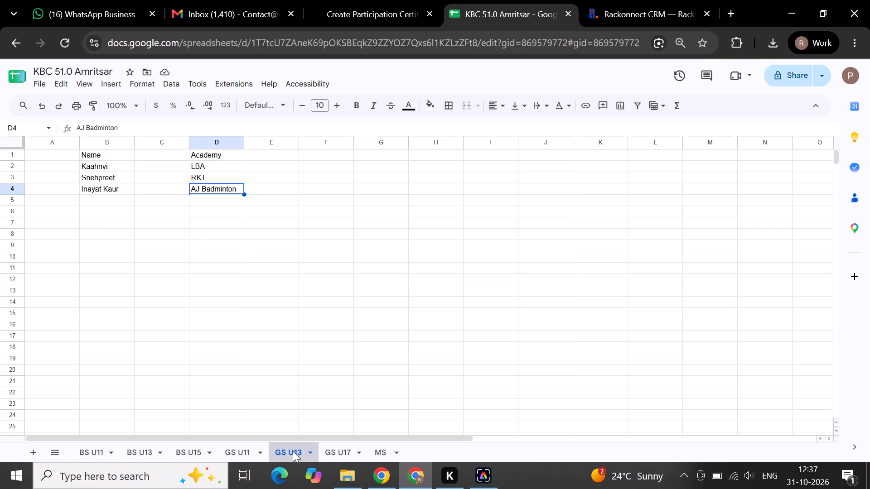
pyautogui.click(330, 450)
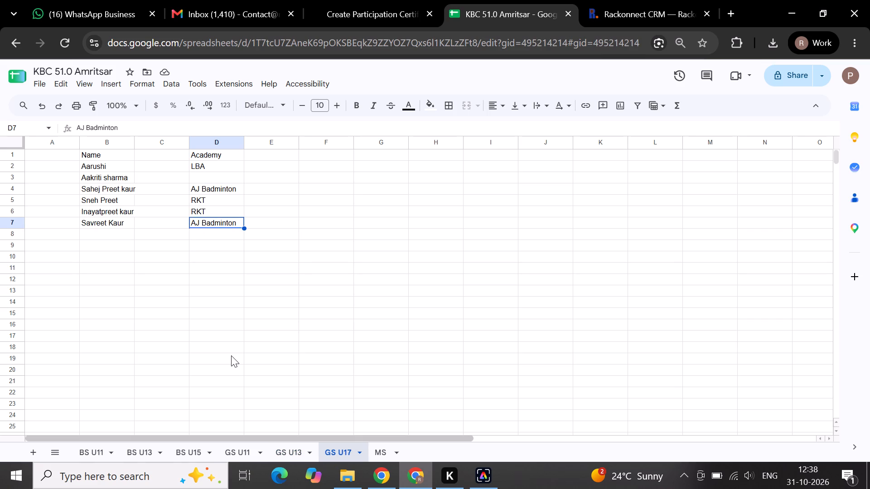
pyautogui.moveTo(94, 226); pyautogui.dragTo(217, 221)
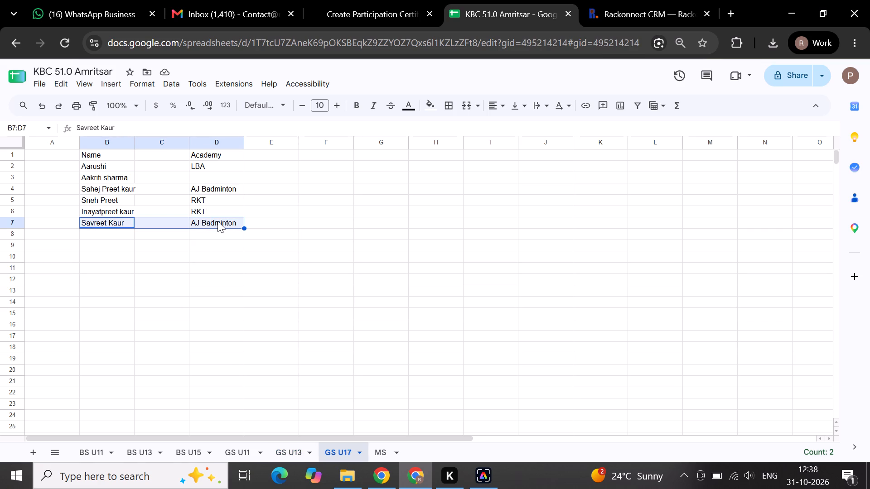
pyautogui.hotkey('ctrl', 'c')
pyautogui.press('BackSpace')
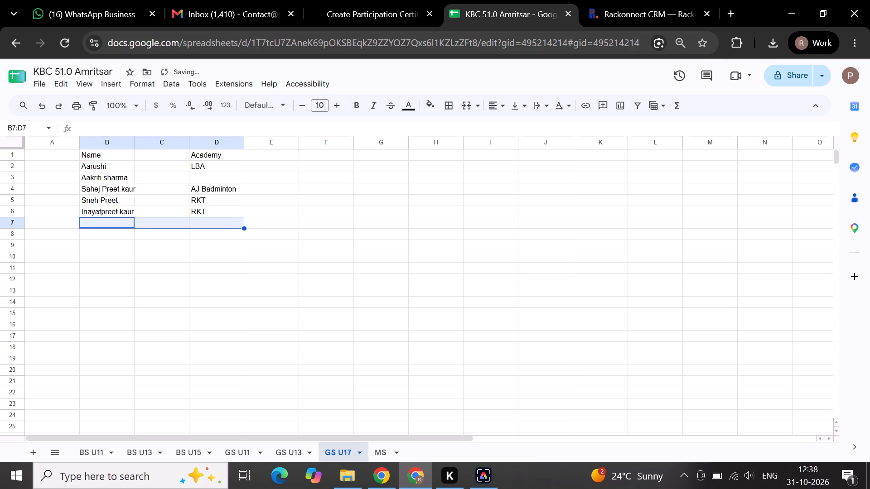
pyautogui.click(232, 450)
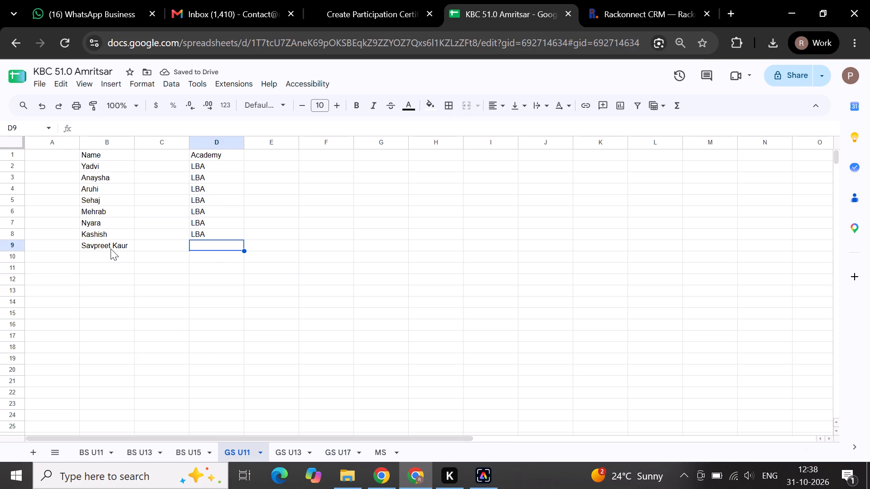
pyautogui.click(111, 249)
pyautogui.hotkey('ctrl', 'v')
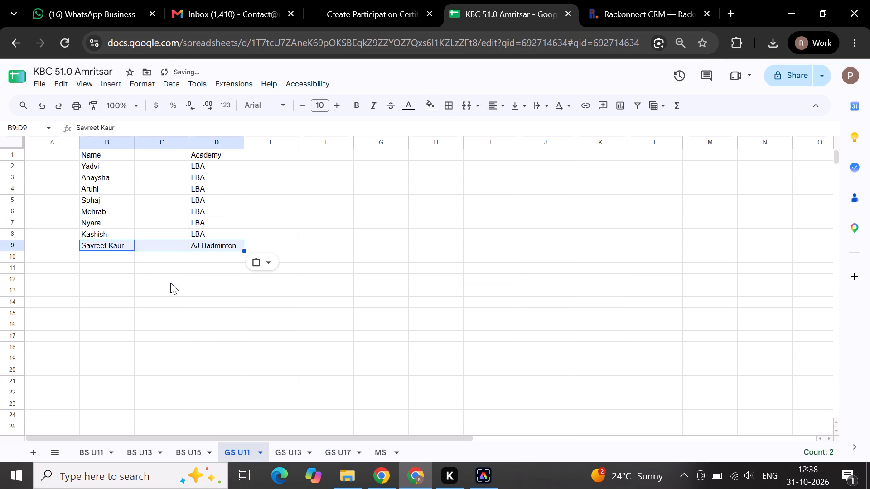
pyautogui.click(170, 283)
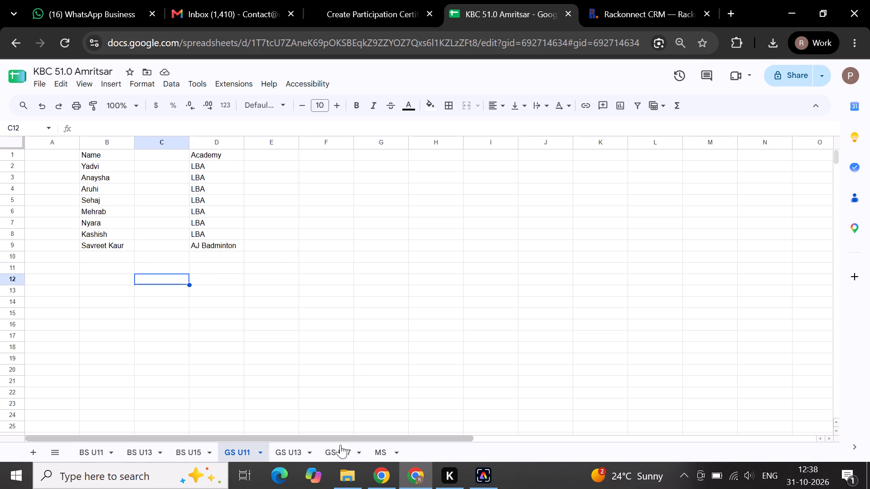
# Enter the player name Samarth in cell B14 of the BS U11 sheet.
pyautogui.click(87, 449)
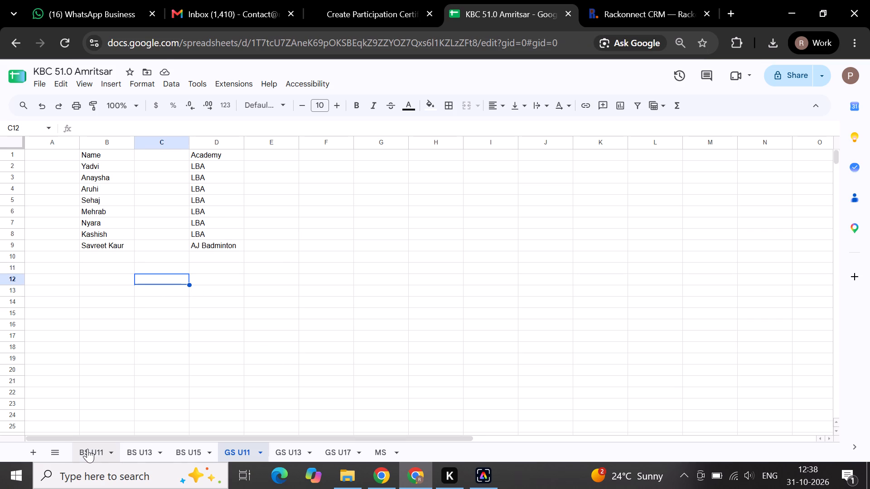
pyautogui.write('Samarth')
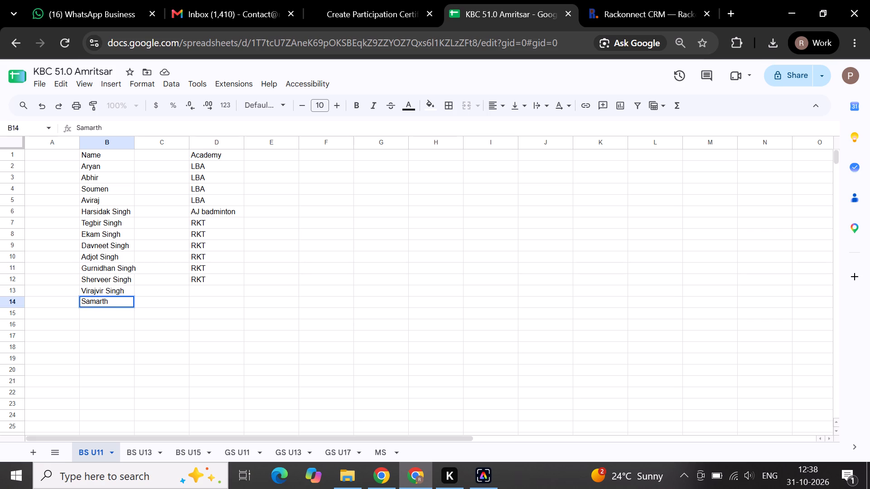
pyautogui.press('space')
# Enter the player name Hargun, with surname, in cell B7 of the GS U17 sheet.
pyautogui.click(330, 453)
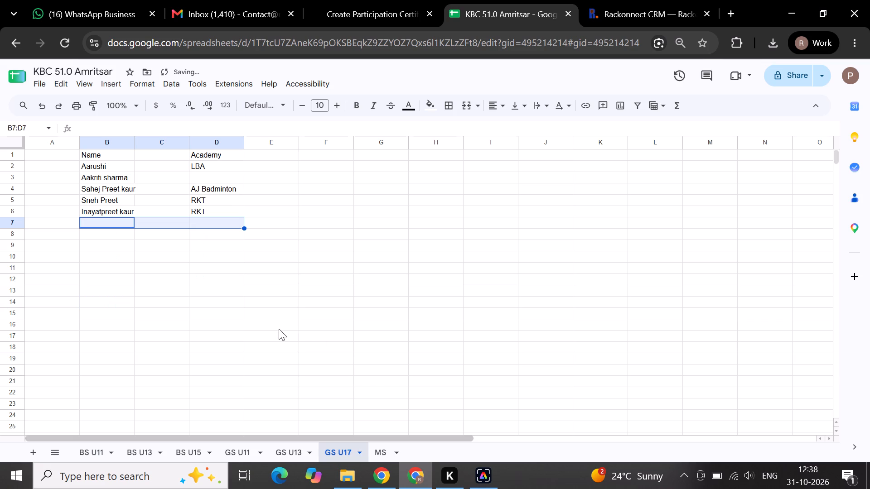
pyautogui.click(89, 228)
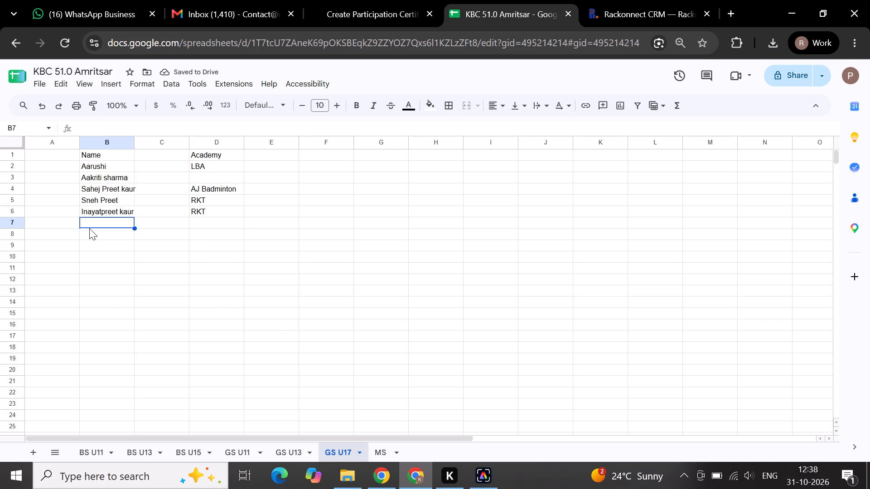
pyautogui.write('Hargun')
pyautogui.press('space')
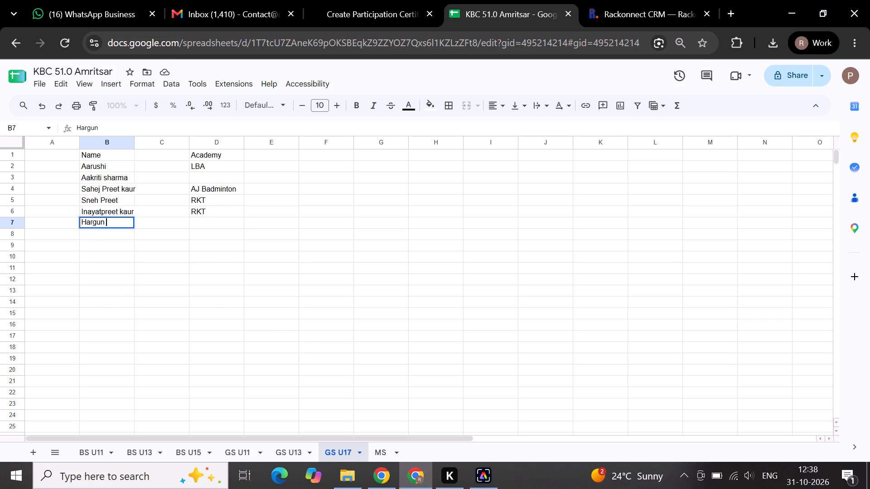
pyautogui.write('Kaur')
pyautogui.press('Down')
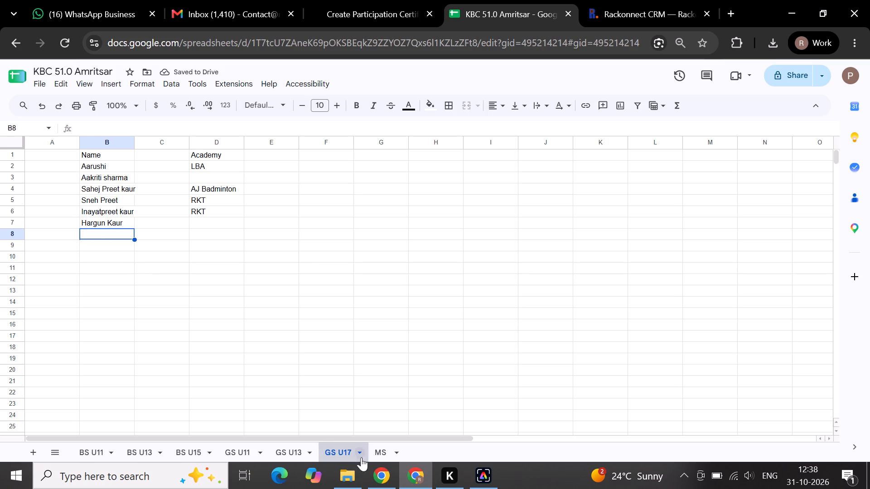
# Enter the player name Bharat, with surname, in cell B4 of the MS sheet.
pyautogui.click(380, 455)
pyautogui.moveTo(114, 197); pyautogui.dragTo(121, 190)
pyautogui.click(121, 190)
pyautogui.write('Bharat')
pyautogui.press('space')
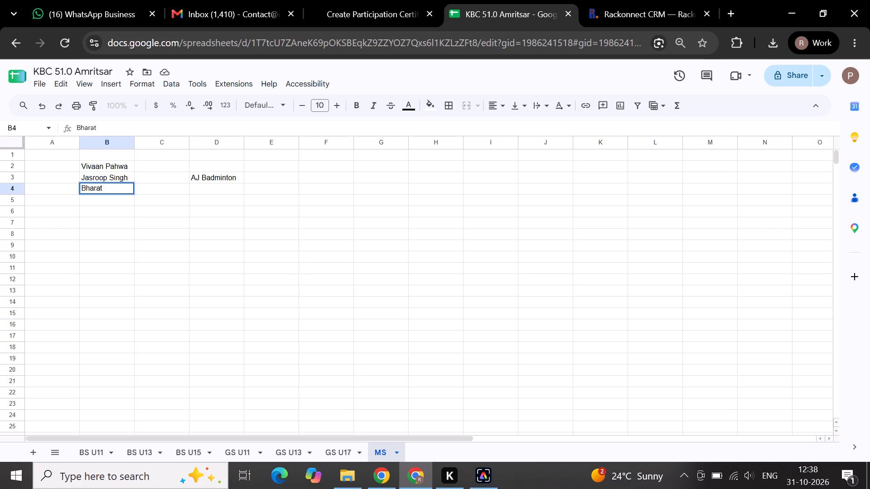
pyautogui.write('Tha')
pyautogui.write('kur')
pyautogui.click(150, 235)
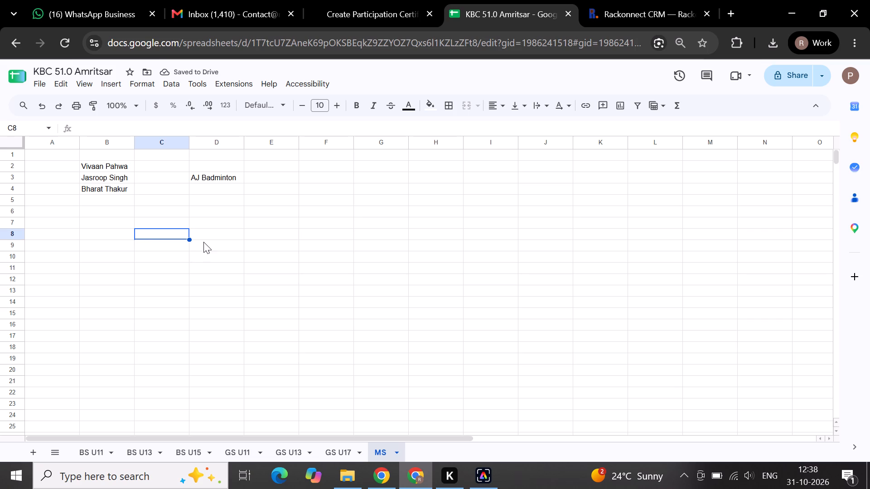
# Enter the player name Siddhant in cell B10 of the BS U15 sheet.
pyautogui.click(189, 454)
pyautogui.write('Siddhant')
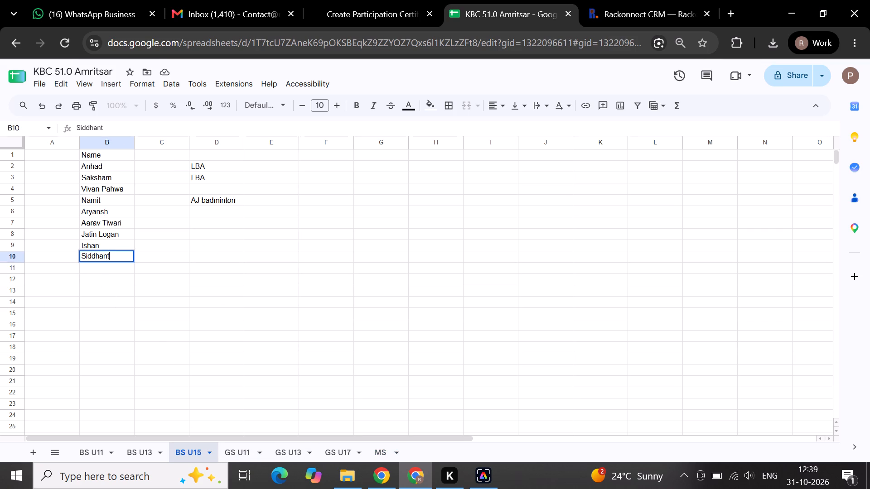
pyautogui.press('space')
pyautogui.click(169, 314)
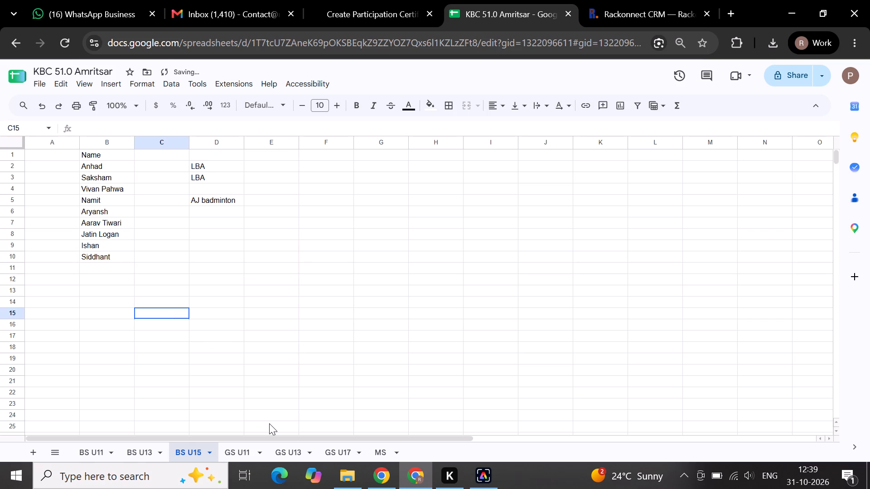
# Enter the player name Prabpreet, with surname, in cell B5 of the MS sheet.
pyautogui.click(385, 457)
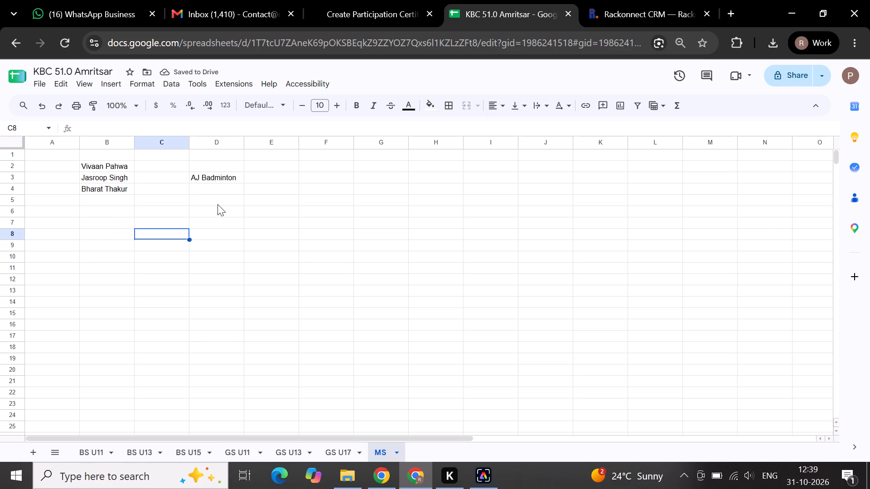
pyautogui.click(121, 201)
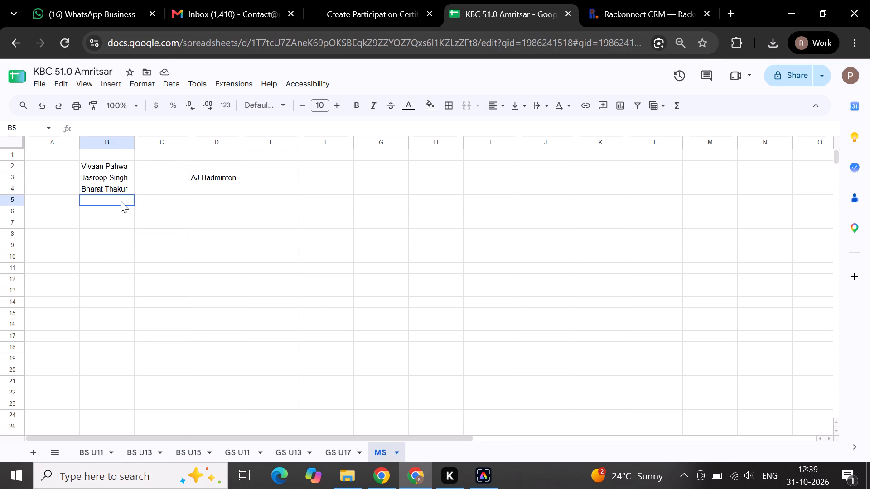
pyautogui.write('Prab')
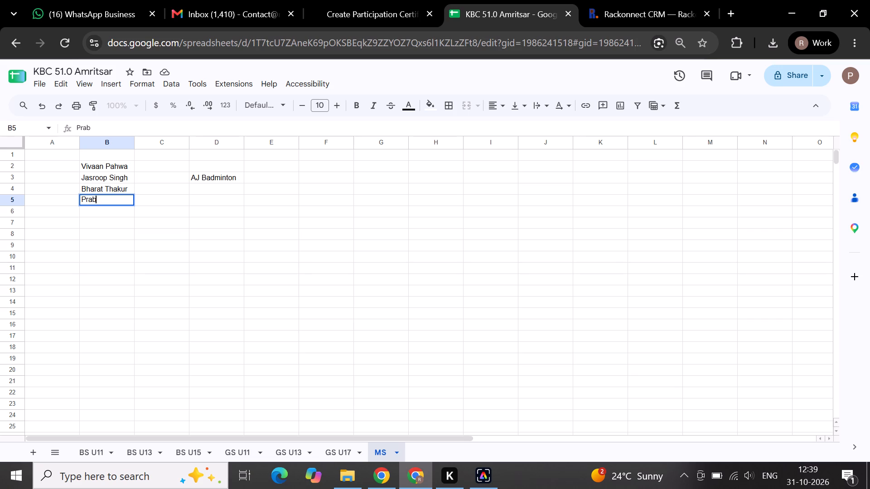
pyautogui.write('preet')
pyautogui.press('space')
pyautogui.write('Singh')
pyautogui.click(134, 240)
pyautogui.click(104, 216)
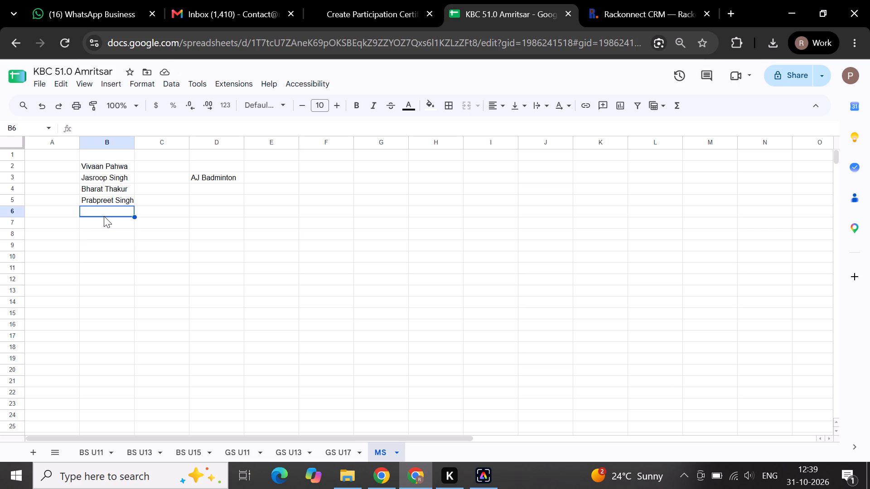
# Enter the player name Sairaj, written as two capitalised words, in cell B15 of the BS U13 sheet.
pyautogui.click(147, 455)
pyautogui.click(99, 314)
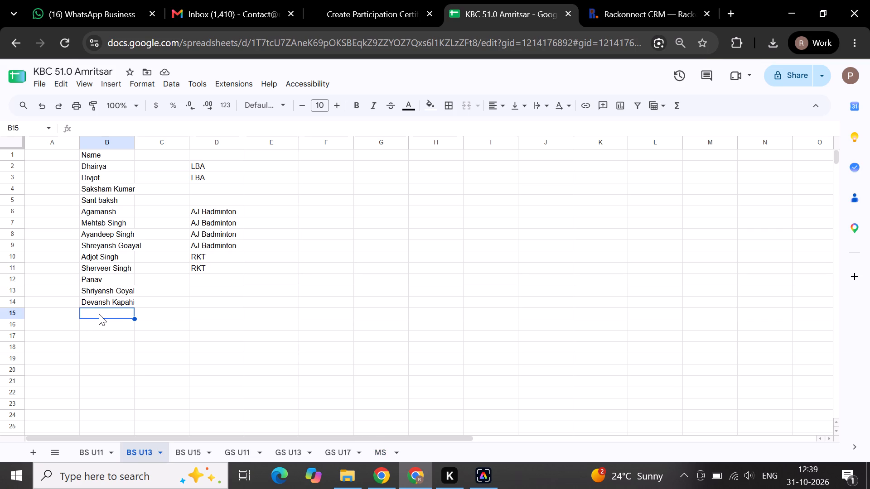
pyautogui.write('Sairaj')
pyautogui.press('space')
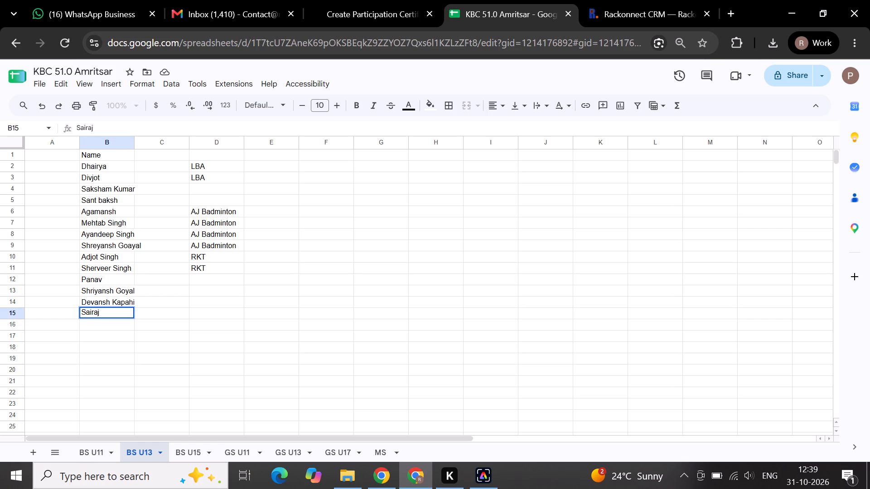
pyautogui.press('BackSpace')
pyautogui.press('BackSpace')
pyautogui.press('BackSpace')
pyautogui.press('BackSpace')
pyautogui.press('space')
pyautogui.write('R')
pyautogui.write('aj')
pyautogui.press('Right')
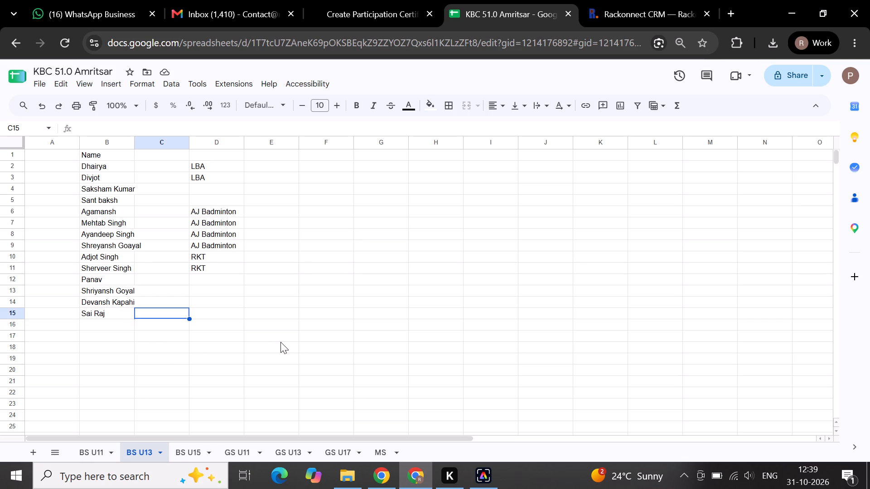
# Enter the player name Akshat in cell B15 of the BS U11 sheet.
pyautogui.click(102, 451)
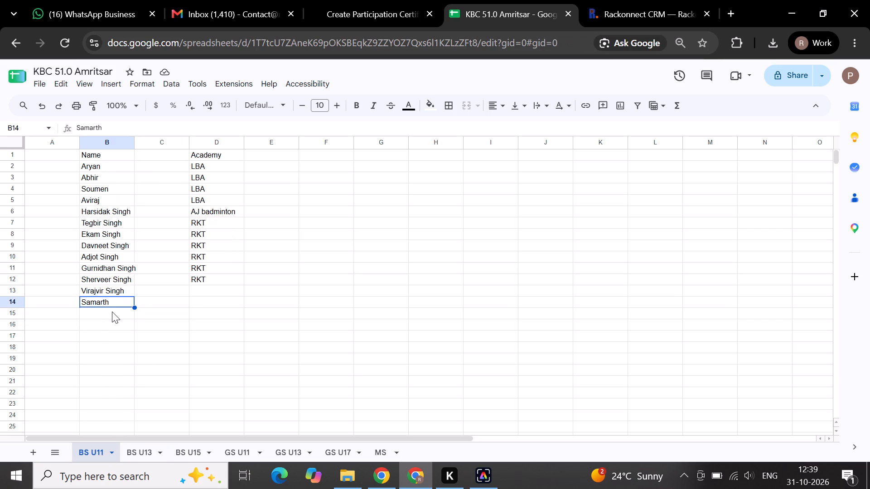
pyautogui.click(111, 312)
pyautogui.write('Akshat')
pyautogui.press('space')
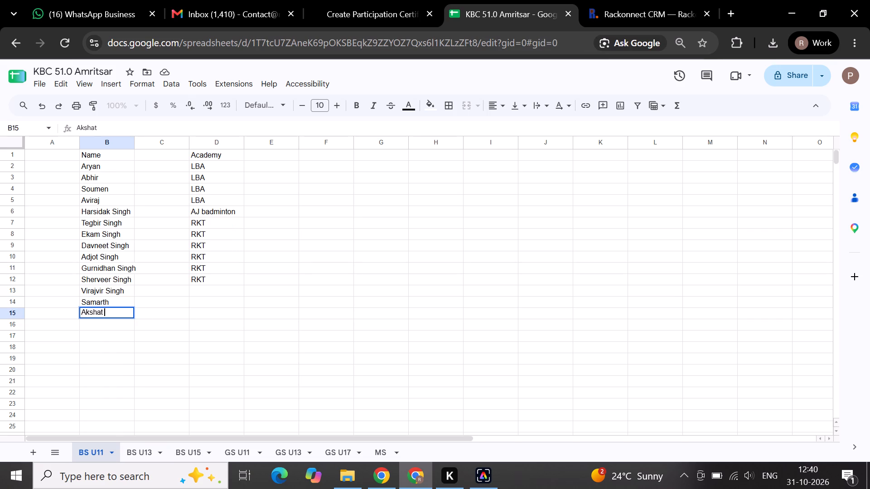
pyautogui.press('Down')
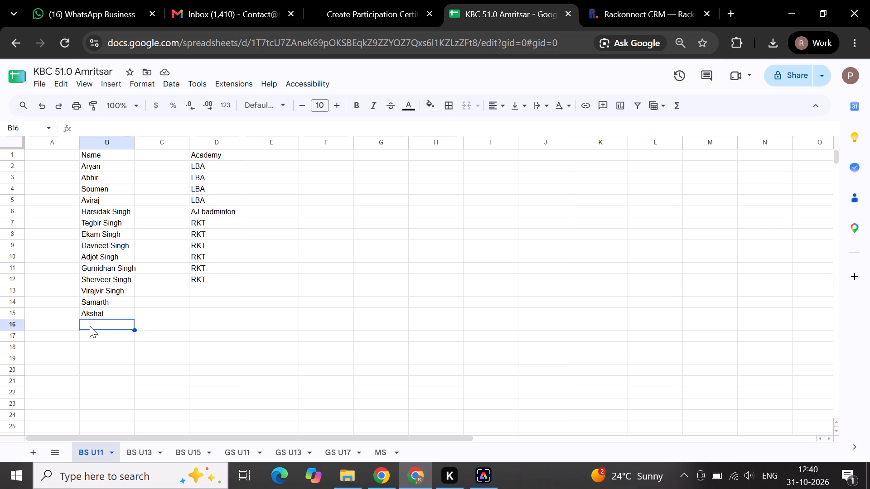
# Enter the player name Kalar in cell B16 of the BS U11 sheet.
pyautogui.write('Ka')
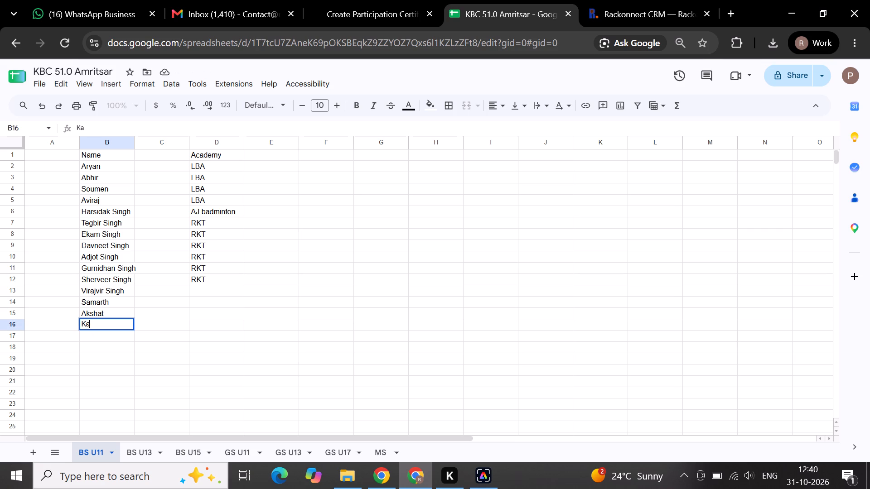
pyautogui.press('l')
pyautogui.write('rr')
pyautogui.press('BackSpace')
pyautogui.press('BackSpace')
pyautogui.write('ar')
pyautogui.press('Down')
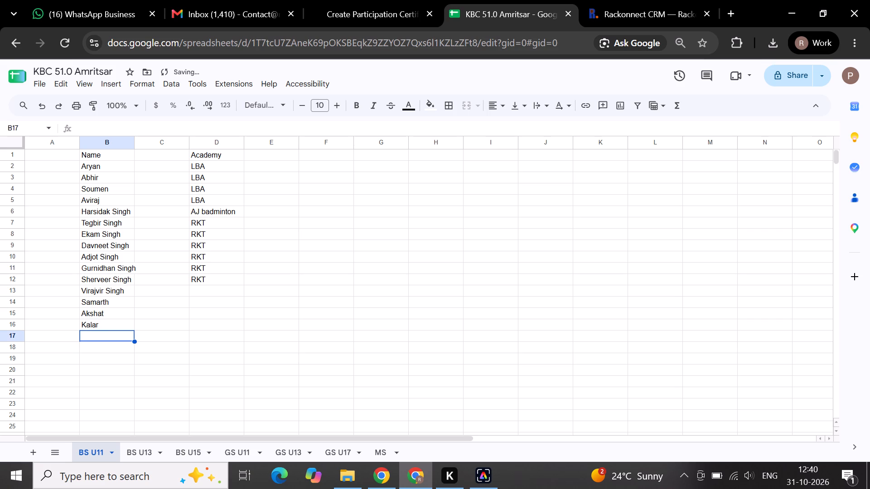
# Enter the player name Agamir in cell B17 of the BS U11 sheet.
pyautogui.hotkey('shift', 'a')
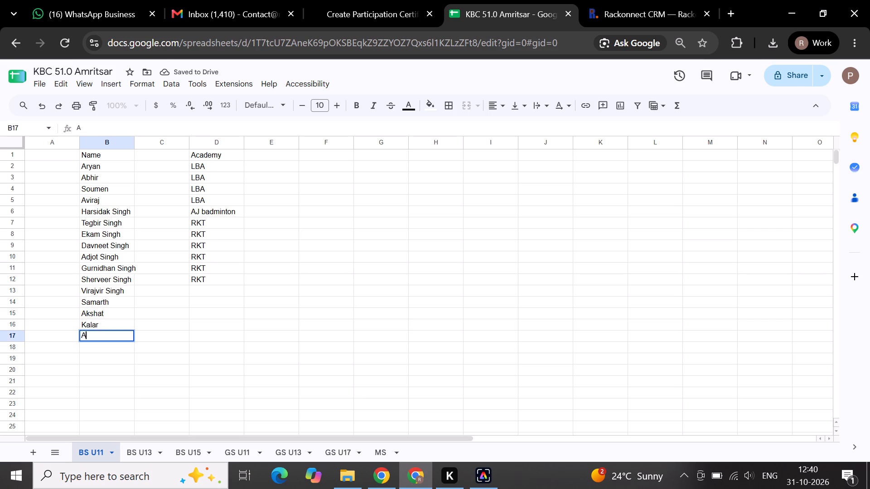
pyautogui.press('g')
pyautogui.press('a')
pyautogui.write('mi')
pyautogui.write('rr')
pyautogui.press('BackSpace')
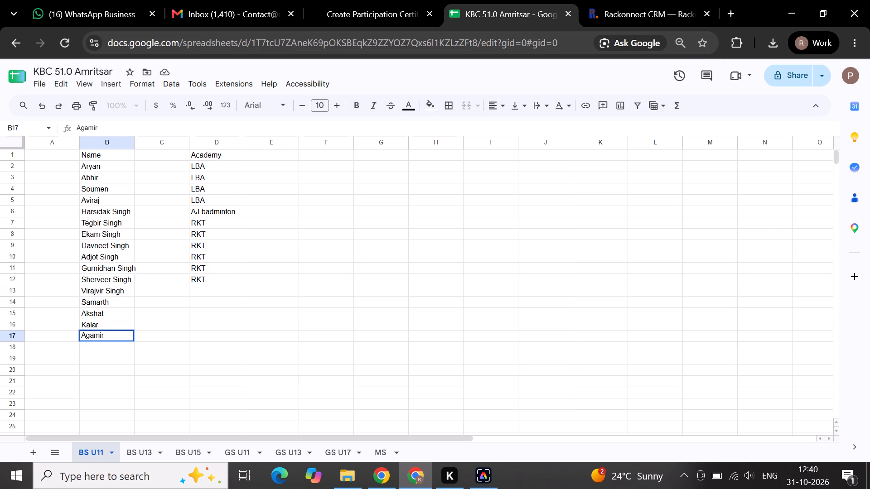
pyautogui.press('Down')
# Enter the player name Jeeshan in cell B18 of the BS U11 sheet.
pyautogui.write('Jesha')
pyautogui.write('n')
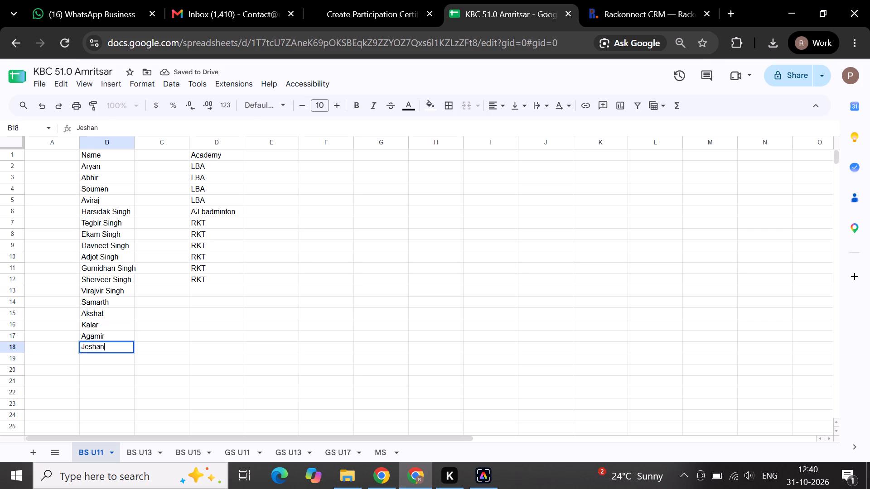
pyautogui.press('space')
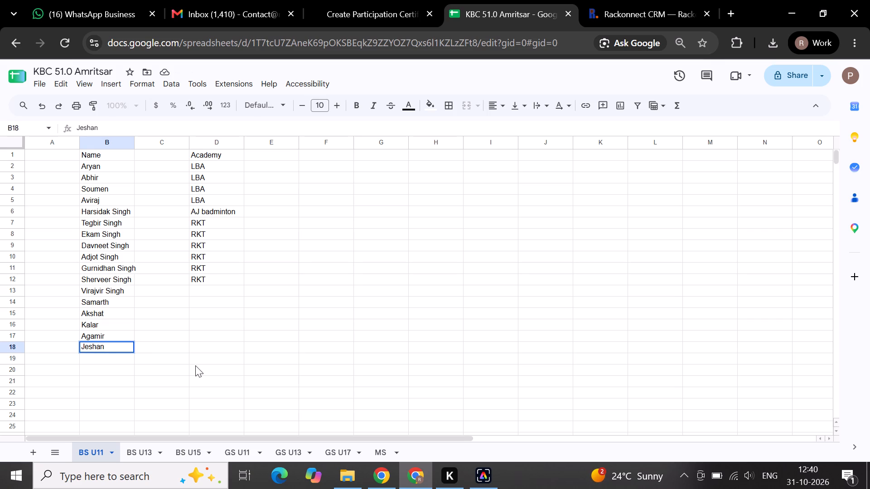
pyautogui.click(89, 345)
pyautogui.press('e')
pyautogui.click(154, 362)
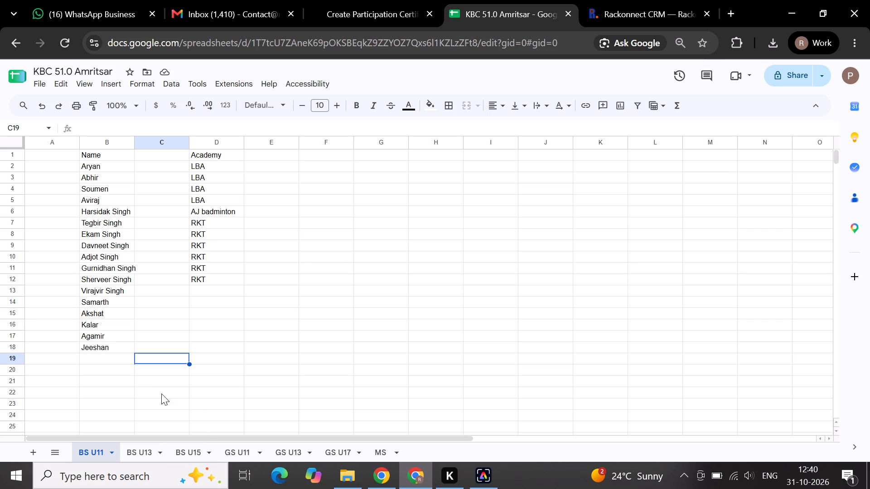
# Enter the player names Dhanveen and Tanshir in cells B16 and B17 of the BS U13 sheet.
pyautogui.click(144, 448)
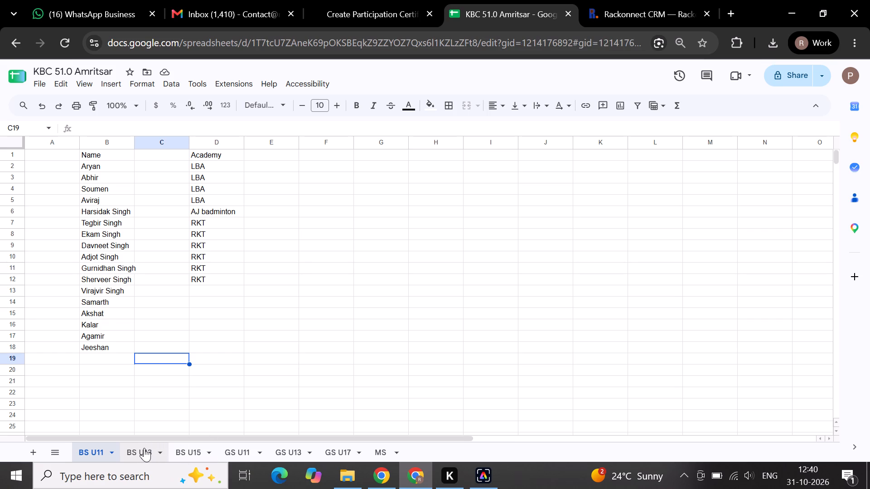
pyautogui.click(94, 323)
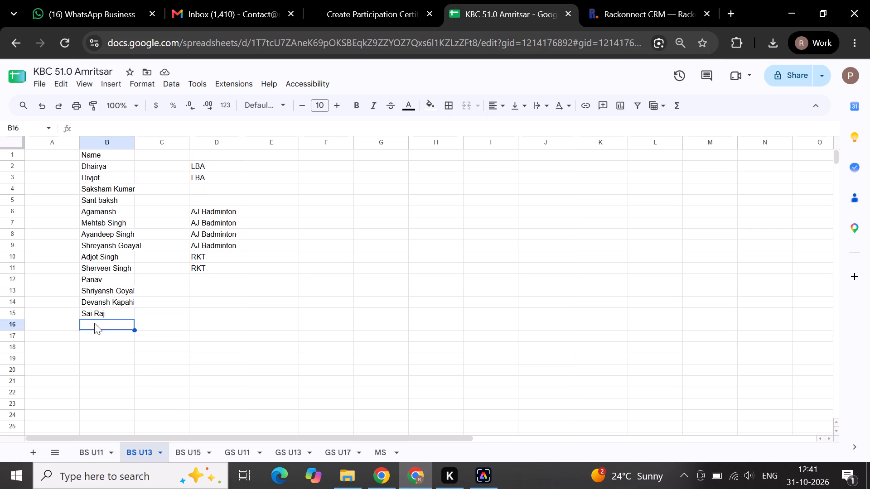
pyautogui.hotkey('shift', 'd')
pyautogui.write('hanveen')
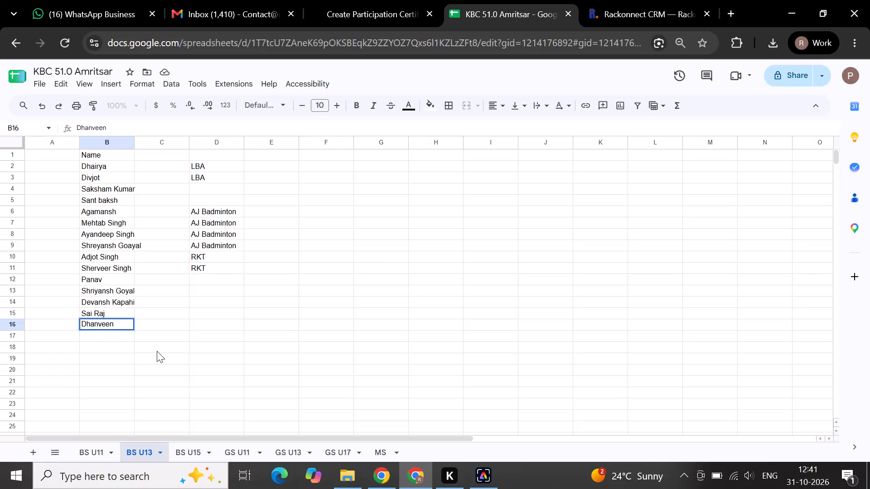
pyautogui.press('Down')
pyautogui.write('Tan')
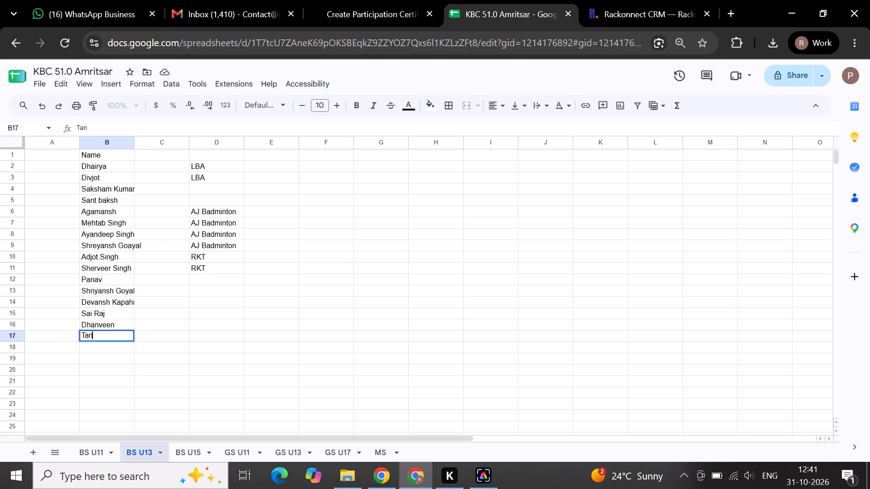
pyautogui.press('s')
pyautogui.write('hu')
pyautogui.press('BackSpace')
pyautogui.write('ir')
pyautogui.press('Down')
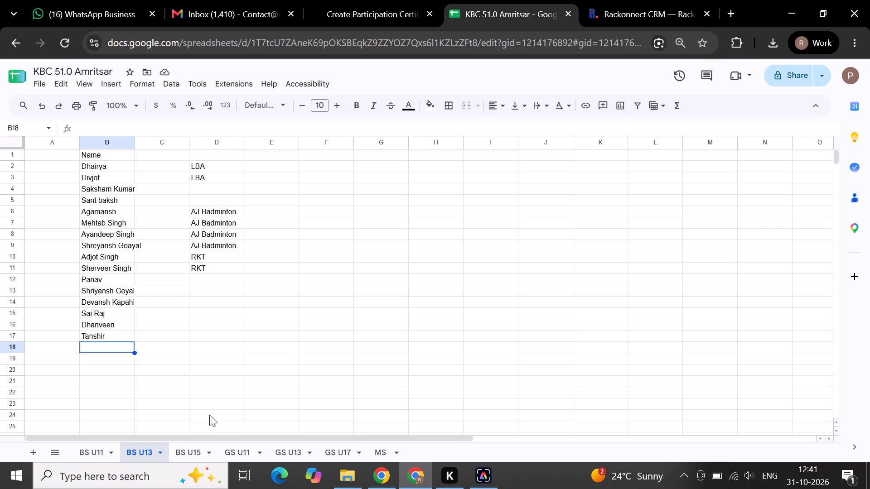
# Enter the next player's first name and surname in cell B18 of the BS U13 sheet.
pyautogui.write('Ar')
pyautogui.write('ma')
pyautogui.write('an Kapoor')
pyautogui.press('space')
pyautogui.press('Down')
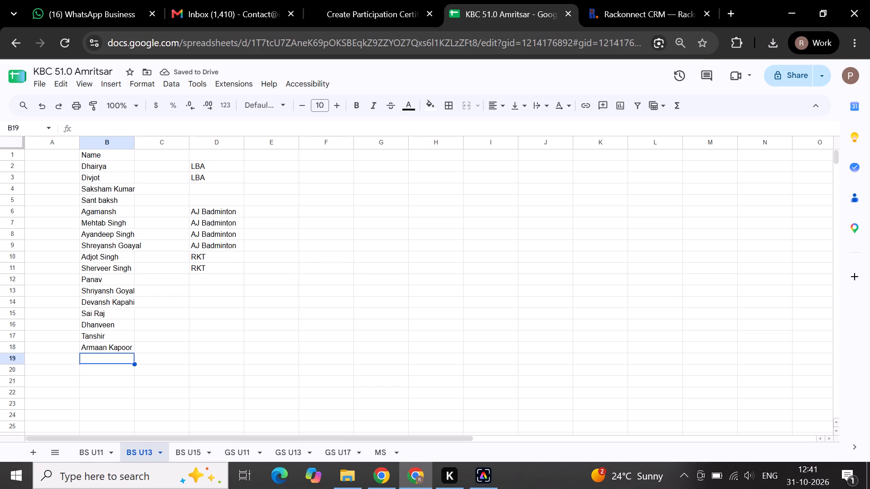
# Enter the player name Saurya in cell B19 of the BS U13 sheet.
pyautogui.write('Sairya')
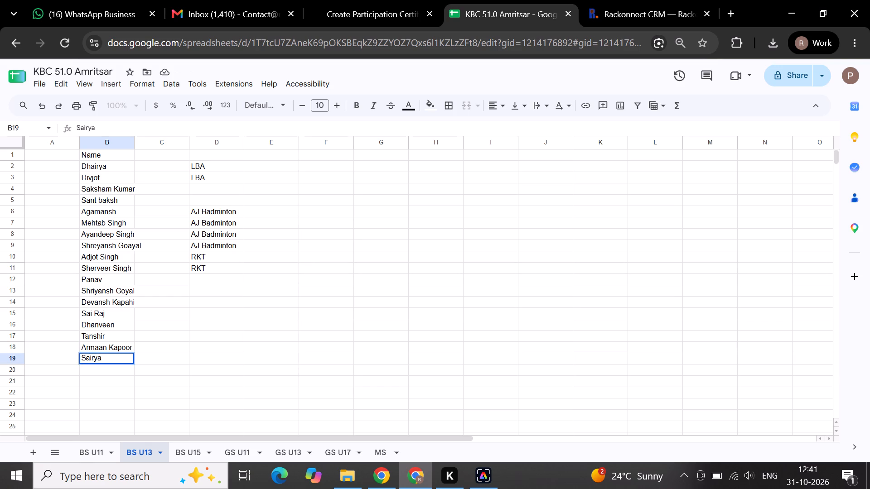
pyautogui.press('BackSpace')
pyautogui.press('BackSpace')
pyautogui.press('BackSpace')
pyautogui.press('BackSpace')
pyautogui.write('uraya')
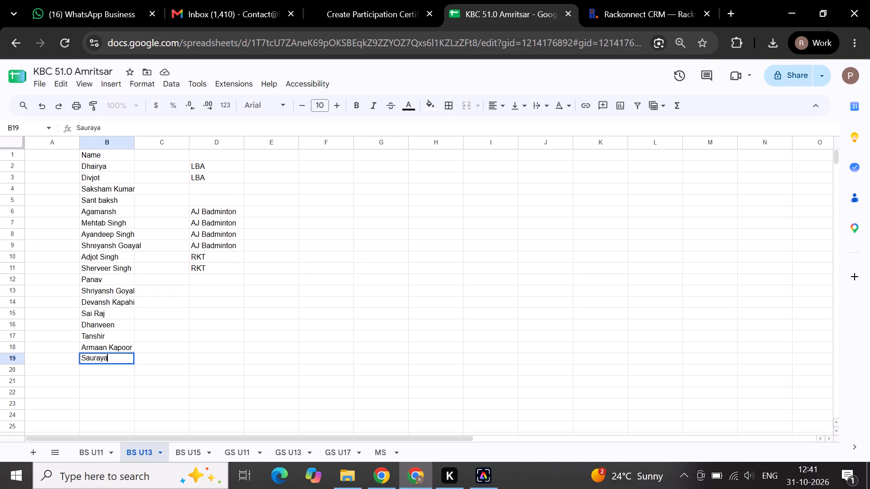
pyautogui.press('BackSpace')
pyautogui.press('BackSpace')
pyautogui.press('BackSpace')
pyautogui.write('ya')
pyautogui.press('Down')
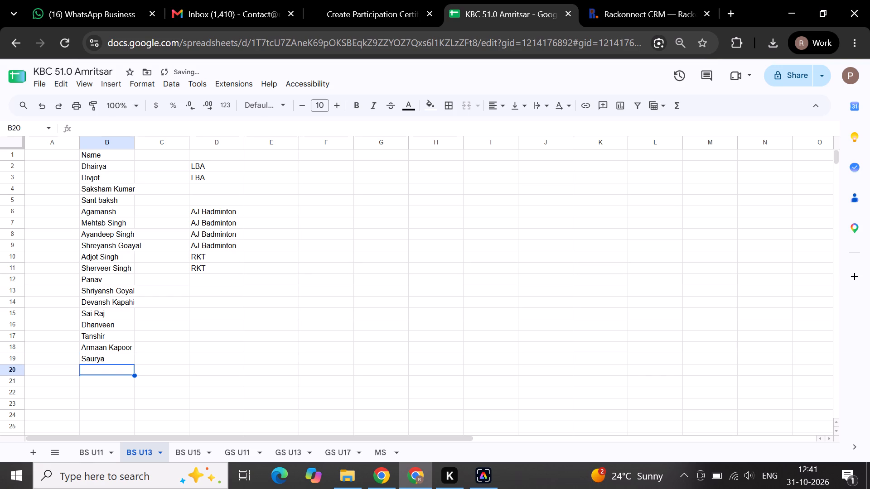
# Enter the player names Jeeshan and Tanush in cells B20 and B21 of the BS U13 sheet.
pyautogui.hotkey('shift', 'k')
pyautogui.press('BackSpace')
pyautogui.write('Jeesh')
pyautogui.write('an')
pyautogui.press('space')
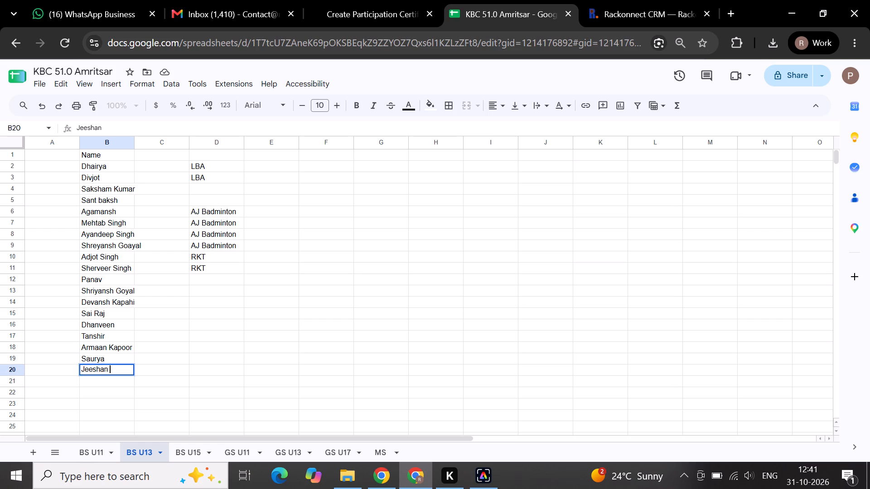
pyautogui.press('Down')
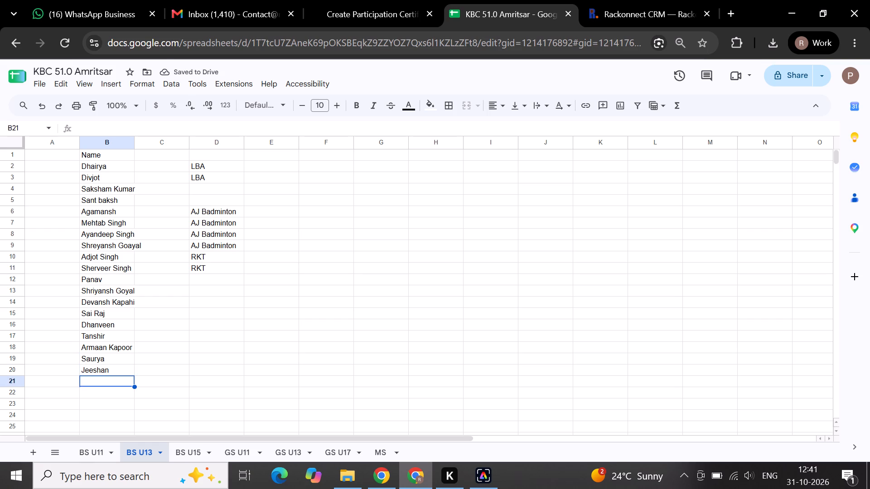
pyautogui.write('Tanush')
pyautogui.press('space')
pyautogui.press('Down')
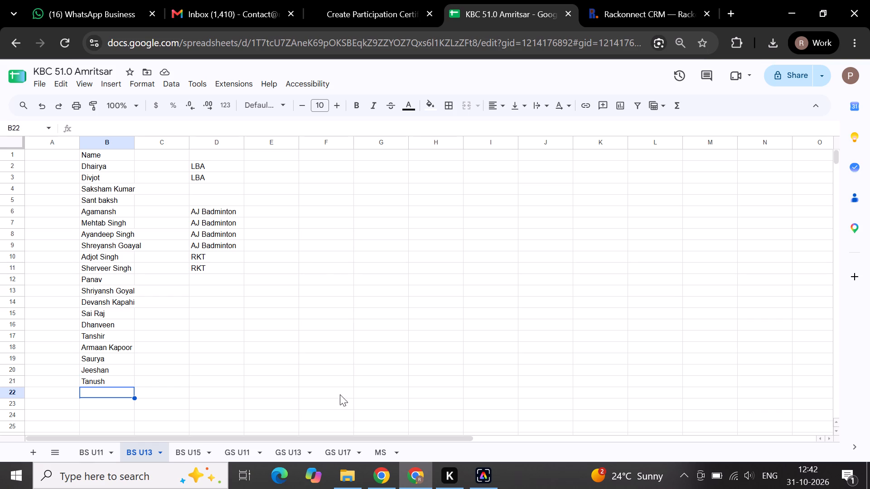
# Enter the next player's first name and surname in cell B11 of the BS U15 sheet.
pyautogui.click(180, 454)
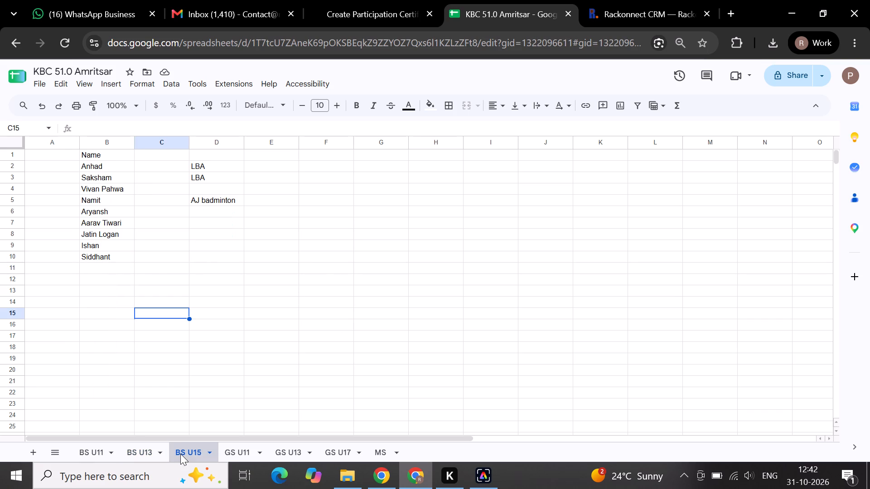
pyautogui.click(121, 265)
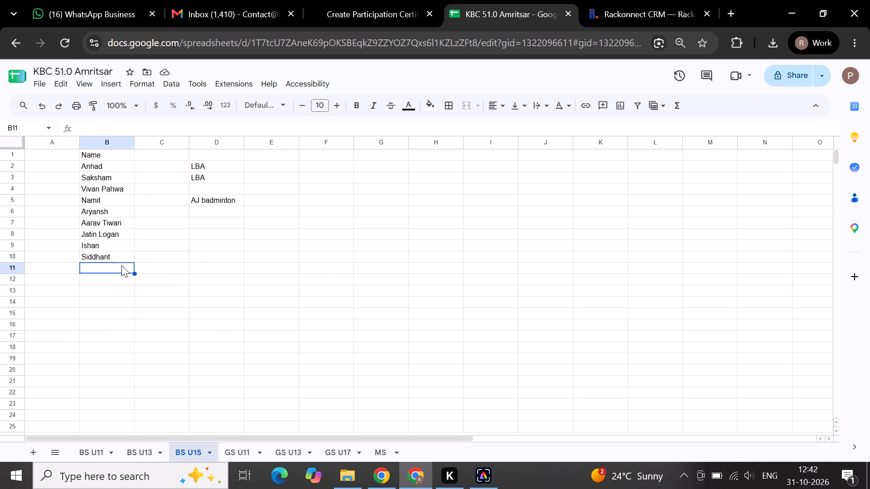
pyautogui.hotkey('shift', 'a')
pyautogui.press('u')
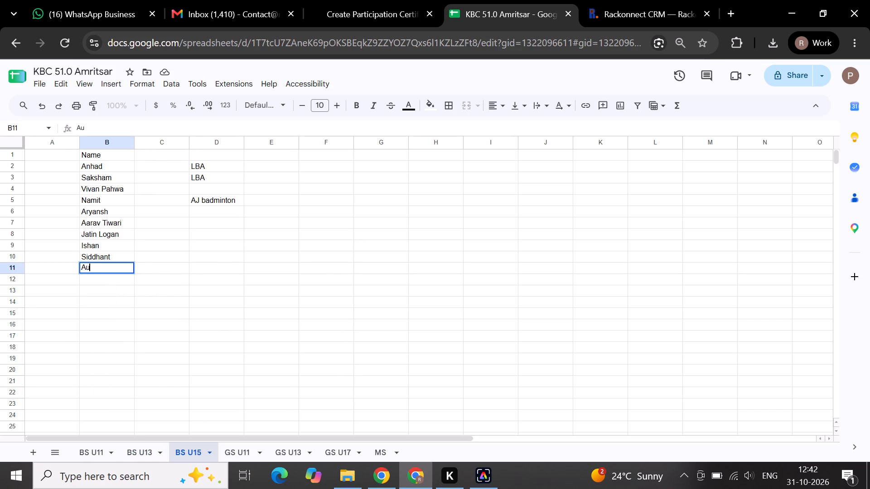
pyautogui.press('BackSpace')
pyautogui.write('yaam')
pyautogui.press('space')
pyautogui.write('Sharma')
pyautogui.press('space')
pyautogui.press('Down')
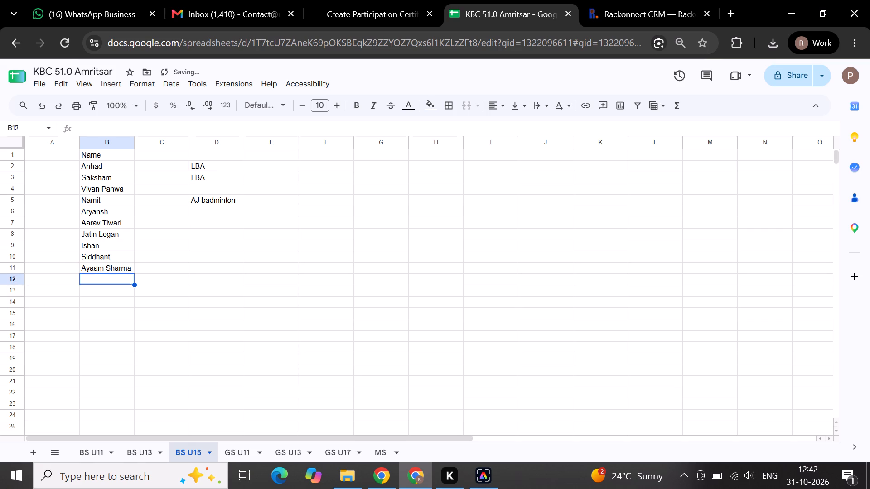
# Enter the player names Rudraksh and Yajas in cells B12 and B13 of the BS U15 sheet.
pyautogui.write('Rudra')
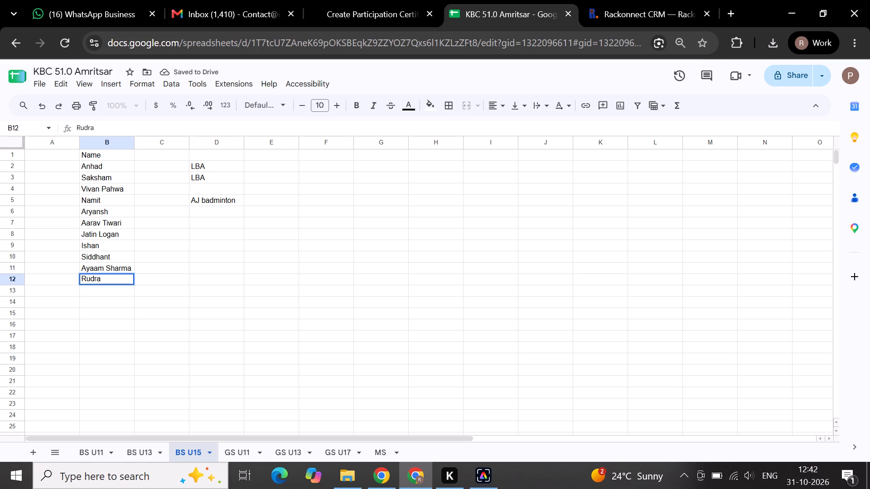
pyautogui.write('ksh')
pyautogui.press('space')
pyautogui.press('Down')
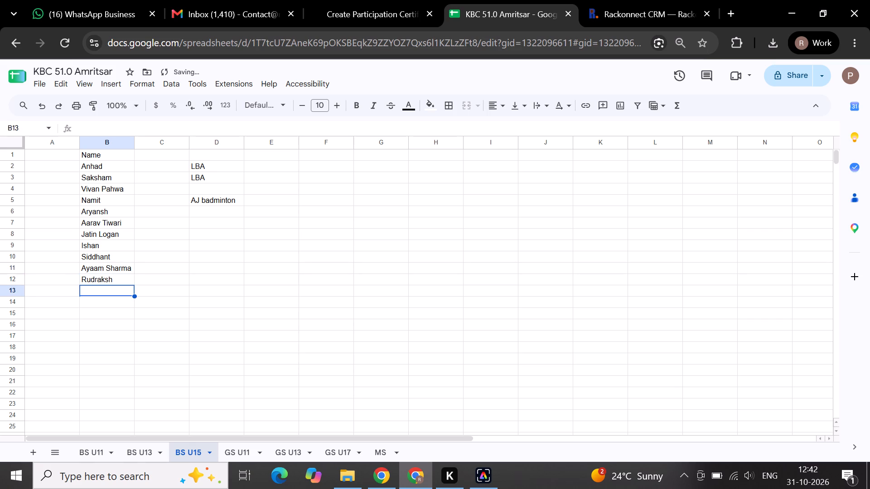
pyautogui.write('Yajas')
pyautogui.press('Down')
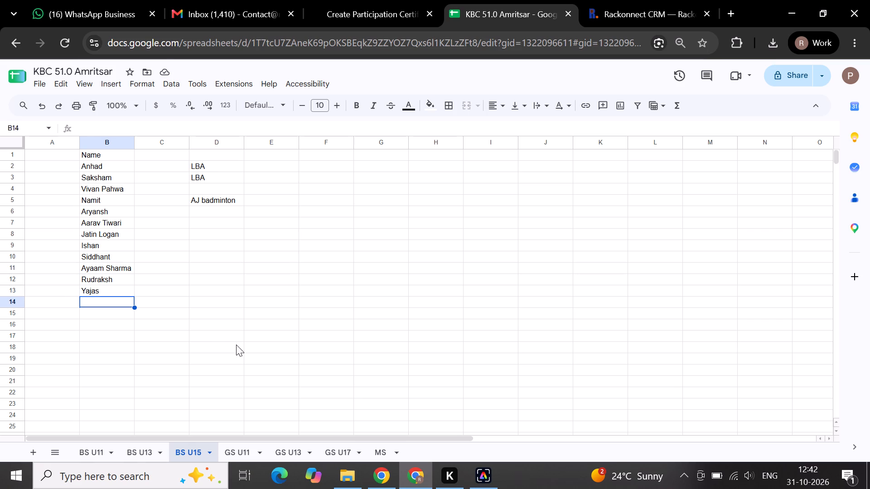
# Enter the player name Yajas in cell B6 of the MS sheet.
pyautogui.click(389, 460)
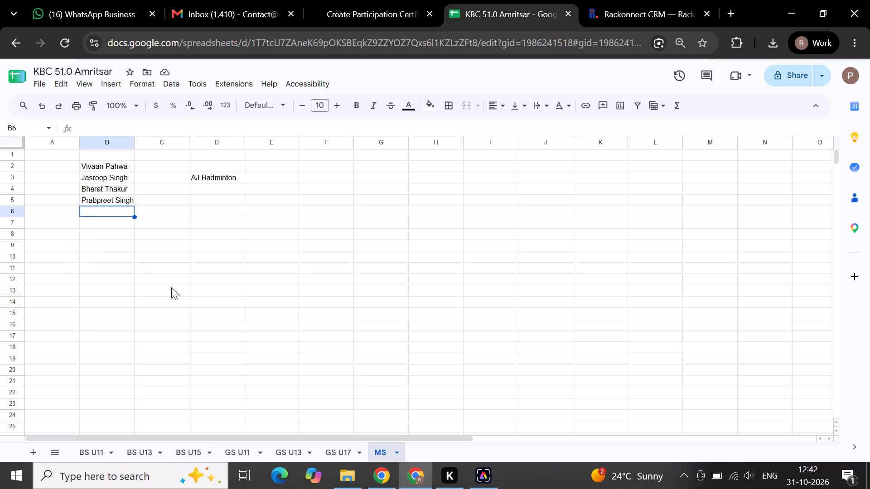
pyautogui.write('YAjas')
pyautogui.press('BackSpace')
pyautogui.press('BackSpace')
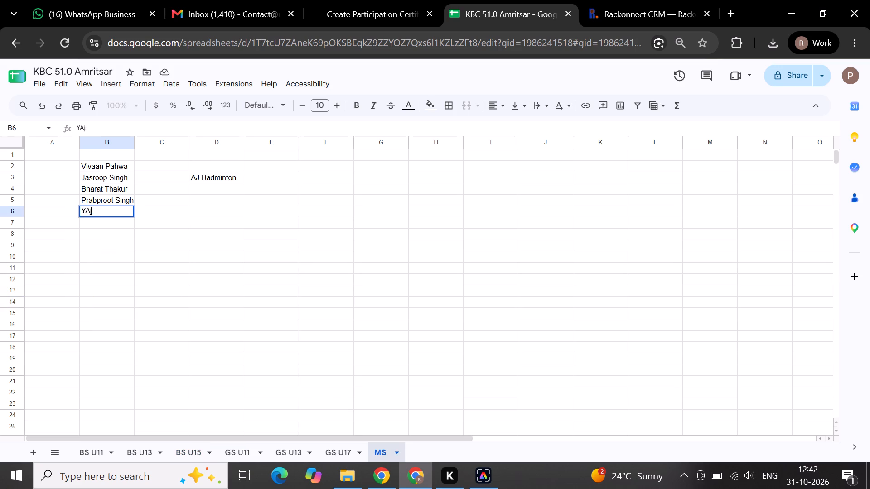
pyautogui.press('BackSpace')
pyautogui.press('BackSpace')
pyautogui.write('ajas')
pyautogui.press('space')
# Enter the player name Ilish in cell B10 of the GS U11 sheet.
pyautogui.click(228, 448)
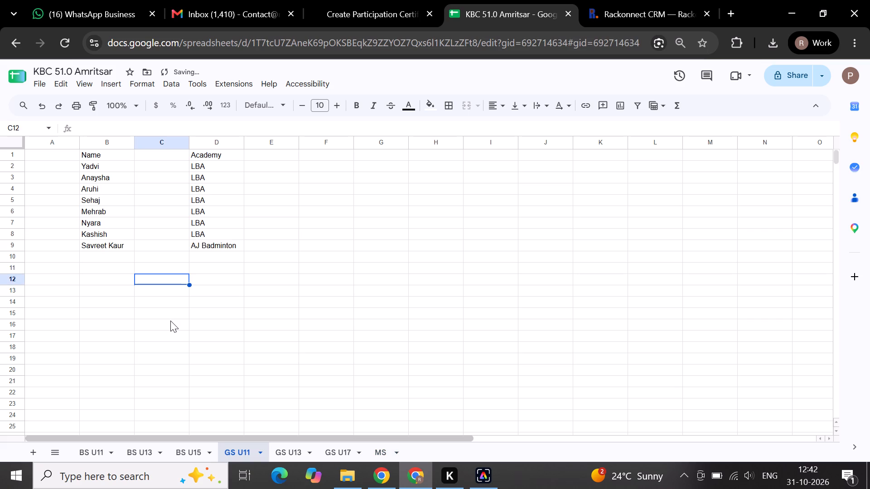
pyautogui.click(104, 258)
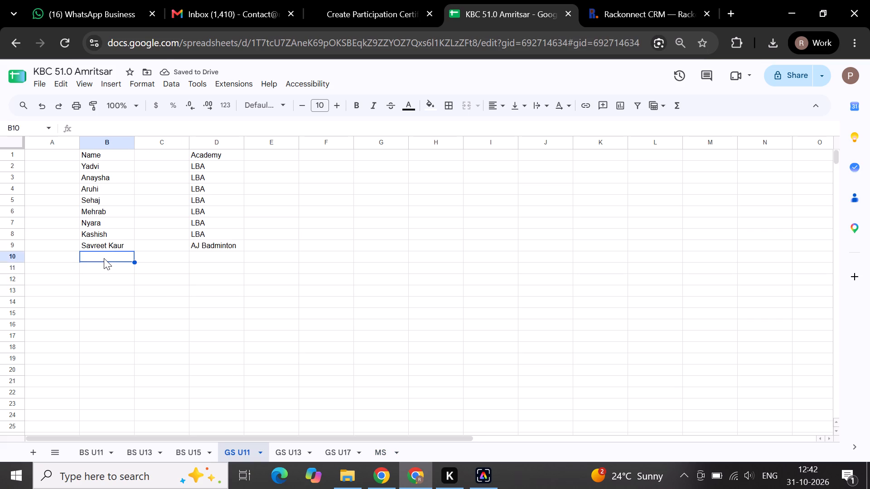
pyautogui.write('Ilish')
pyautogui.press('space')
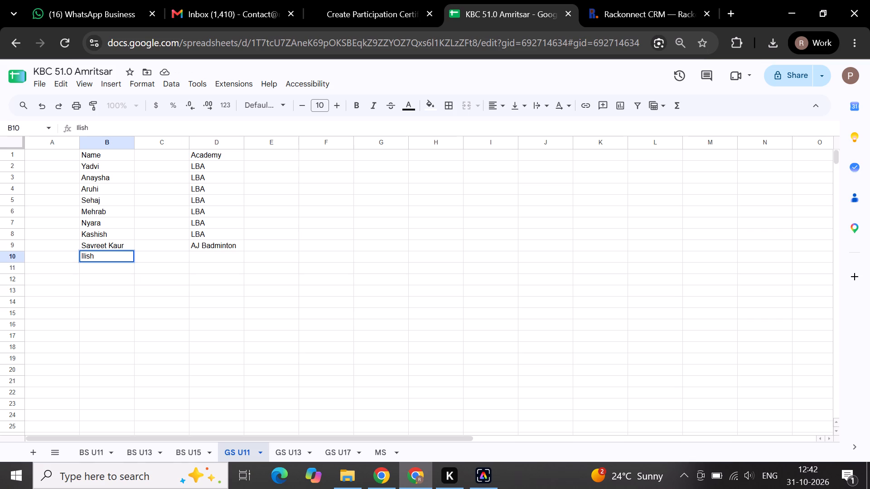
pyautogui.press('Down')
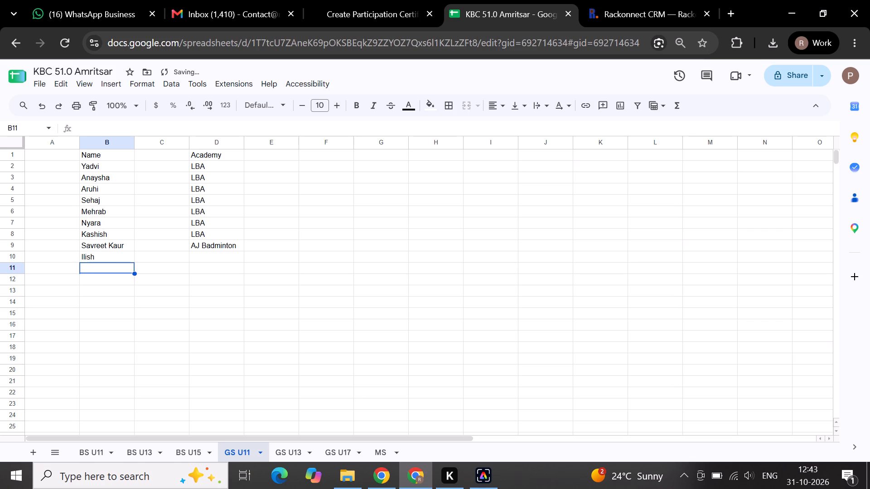
# Enter the player names Manirka, anlika and amaira in cells B11 to B13 of the GS U11 sheet.
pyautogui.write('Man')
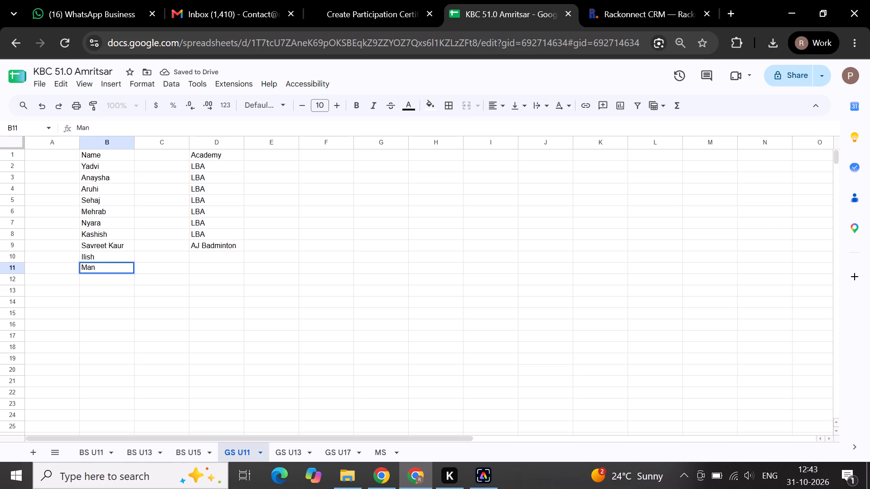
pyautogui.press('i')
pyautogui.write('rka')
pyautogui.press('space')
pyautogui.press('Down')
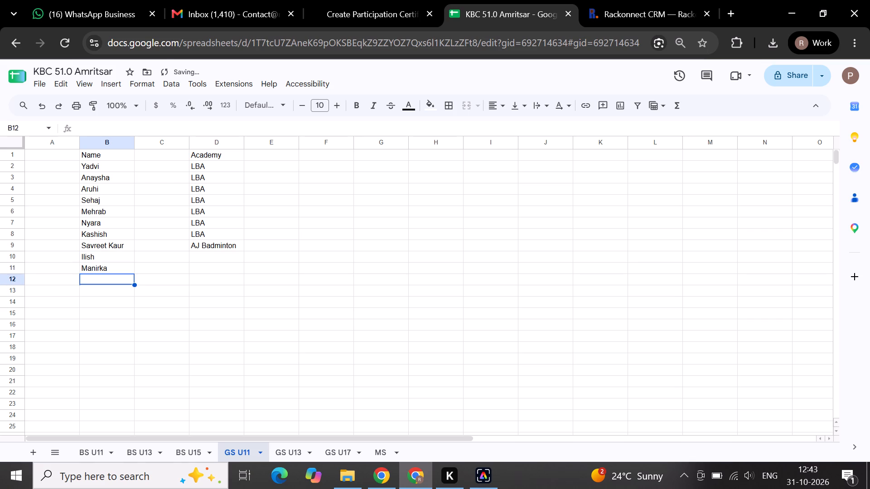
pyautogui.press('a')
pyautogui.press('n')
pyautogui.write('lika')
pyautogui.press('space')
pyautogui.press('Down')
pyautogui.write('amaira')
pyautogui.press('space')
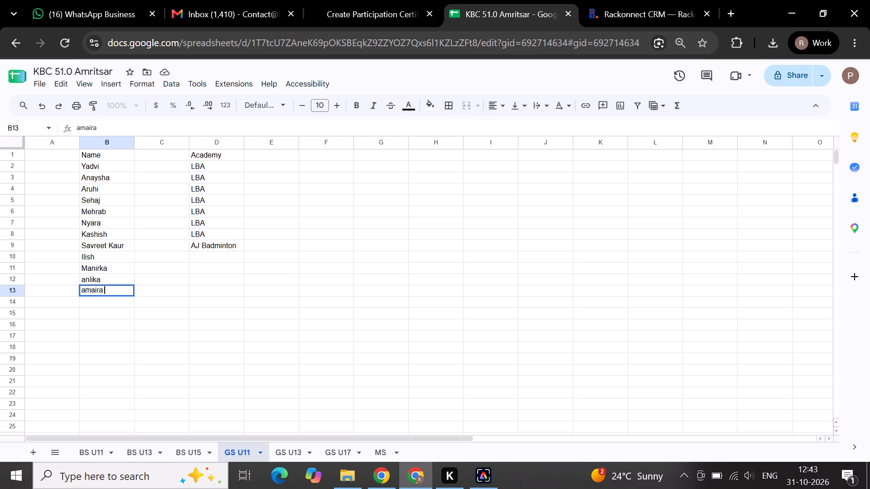
# Correct the player name in cell B12 of the GS U11 sheet to Anika.
pyautogui.click(83, 278)
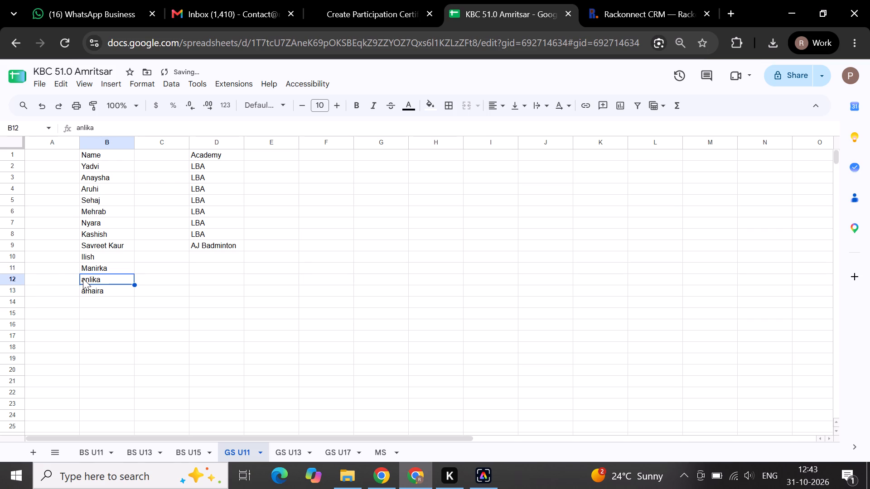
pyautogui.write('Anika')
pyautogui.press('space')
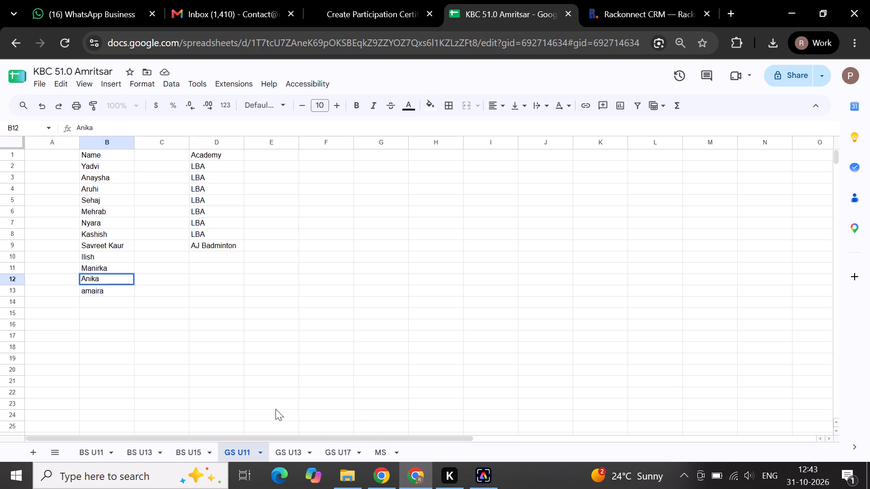
# Open the GS U13 sheet.
pyautogui.click(291, 454)
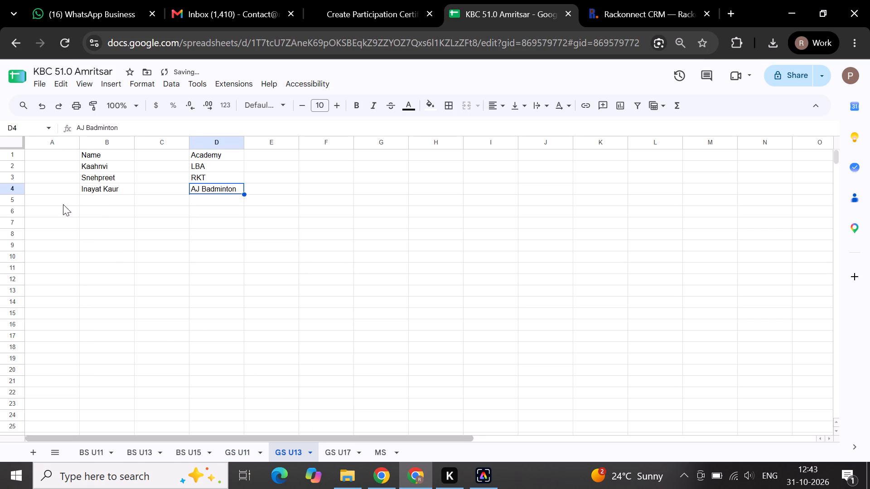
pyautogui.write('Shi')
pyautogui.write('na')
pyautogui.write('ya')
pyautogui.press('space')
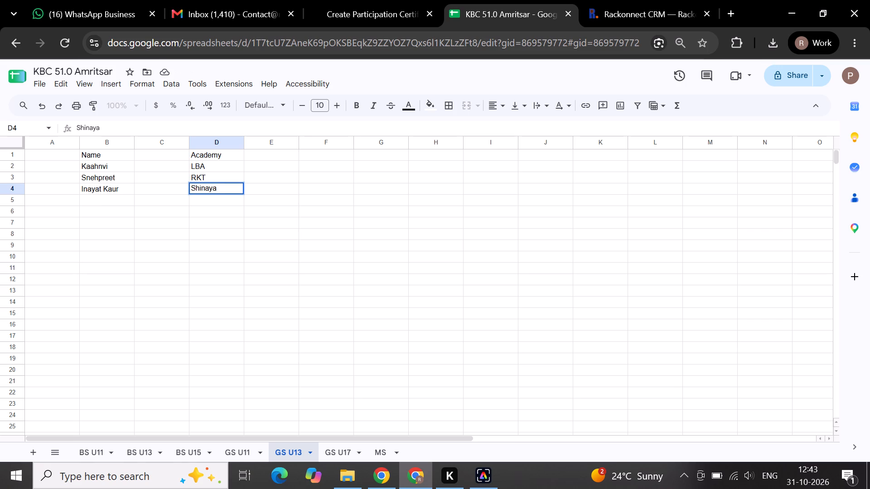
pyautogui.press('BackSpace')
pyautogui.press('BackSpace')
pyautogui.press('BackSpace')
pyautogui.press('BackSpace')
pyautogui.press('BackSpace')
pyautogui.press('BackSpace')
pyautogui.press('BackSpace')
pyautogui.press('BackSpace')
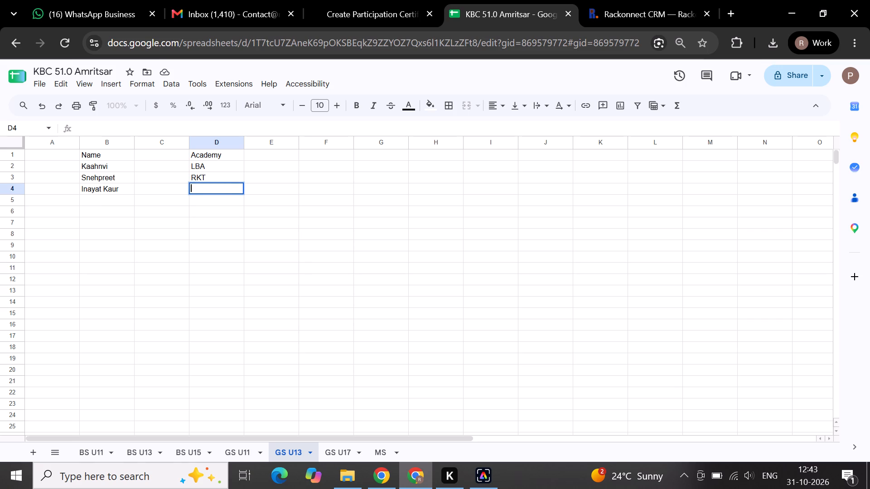
# Enter the player name Shinaya in cell B5 of the GS U13 sheet.
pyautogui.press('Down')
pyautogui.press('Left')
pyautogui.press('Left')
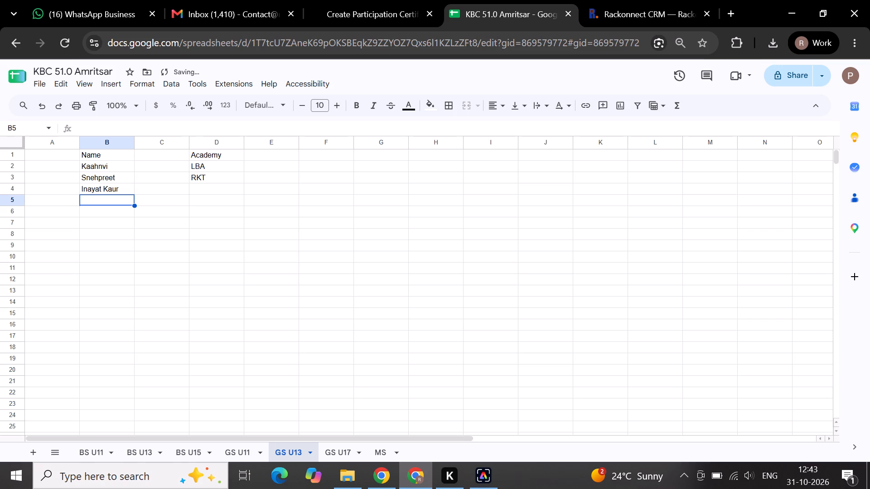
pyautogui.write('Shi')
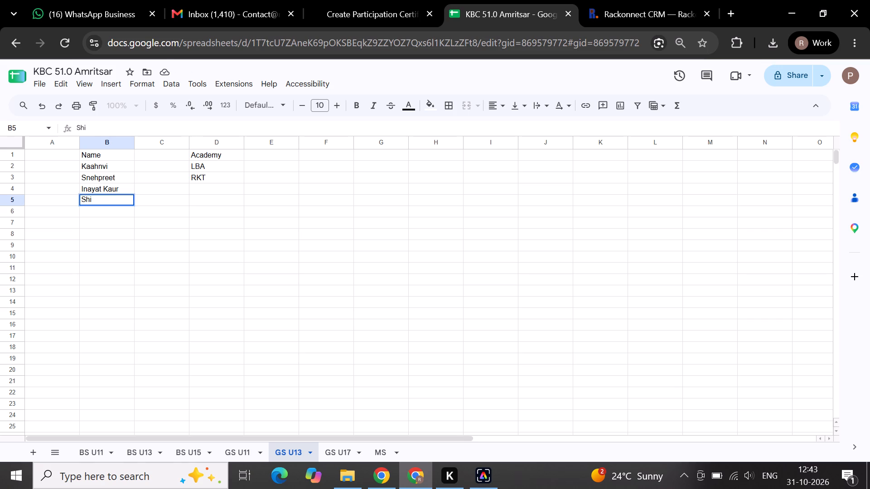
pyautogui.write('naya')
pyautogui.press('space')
# Fill the academy entry RKT from cell D3 down into cell D4 of the GS U13 sheet.
pyautogui.click(201, 182)
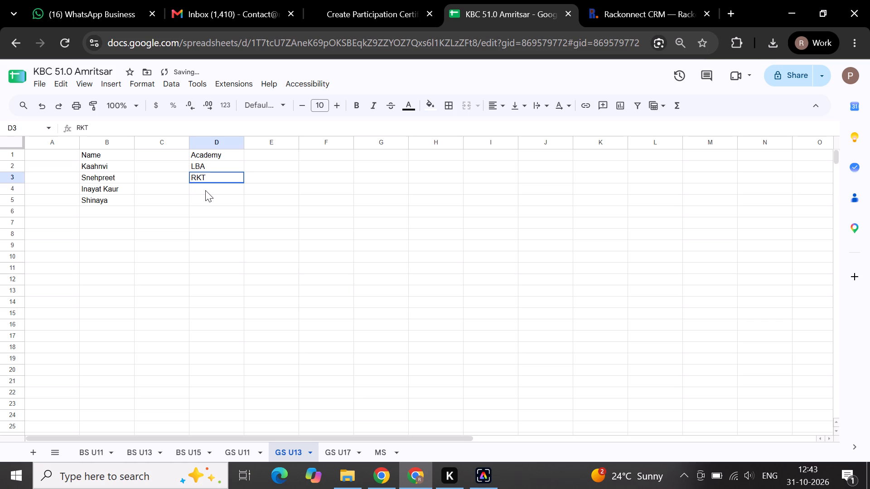
pyautogui.click(205, 190)
pyautogui.hotkey('ctrl', 'd')
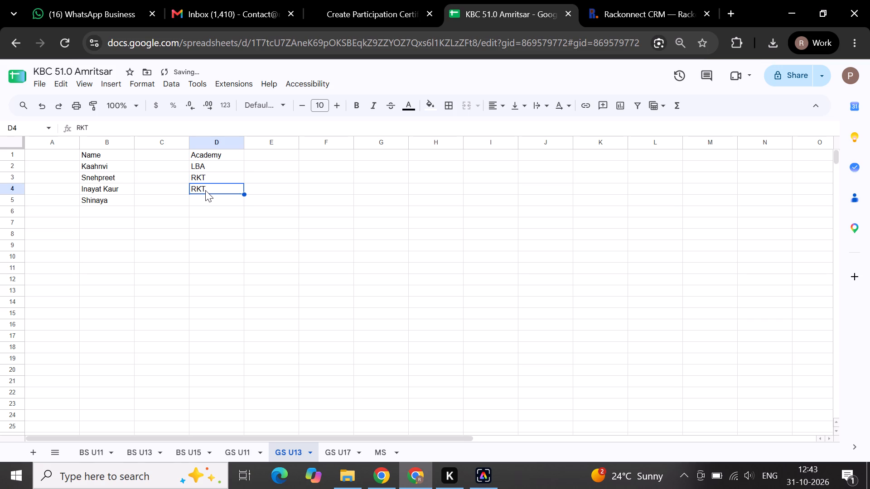
# Enter the player names Mamirka, Anika and Innayat in cells B6 to B8 of the GS U13 sheet.
pyautogui.press('Down')
pyautogui.press('Down')
pyautogui.press('Left')
pyautogui.press('Left')
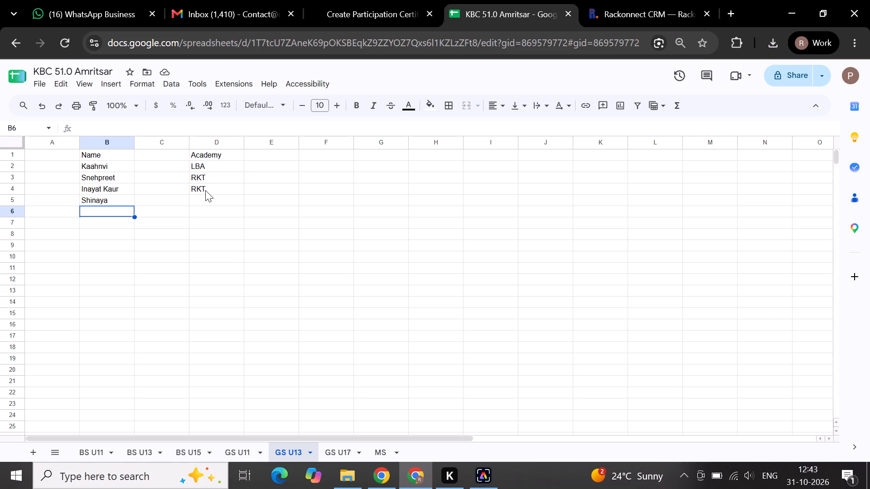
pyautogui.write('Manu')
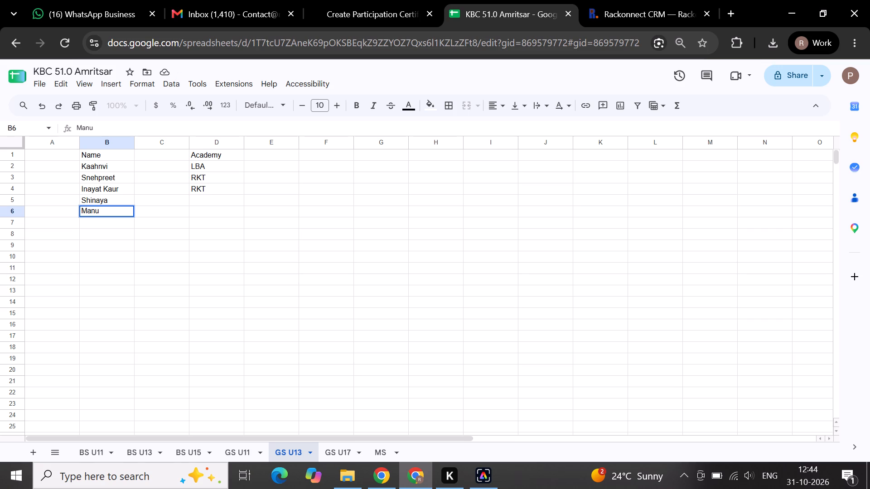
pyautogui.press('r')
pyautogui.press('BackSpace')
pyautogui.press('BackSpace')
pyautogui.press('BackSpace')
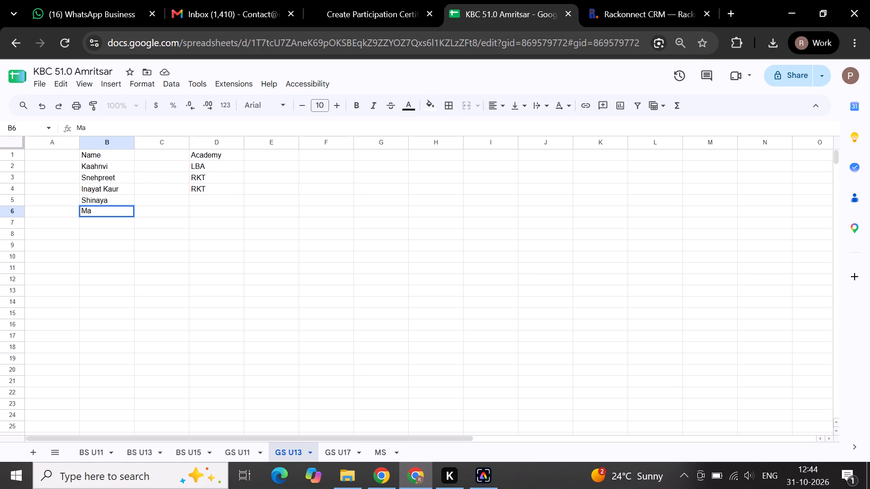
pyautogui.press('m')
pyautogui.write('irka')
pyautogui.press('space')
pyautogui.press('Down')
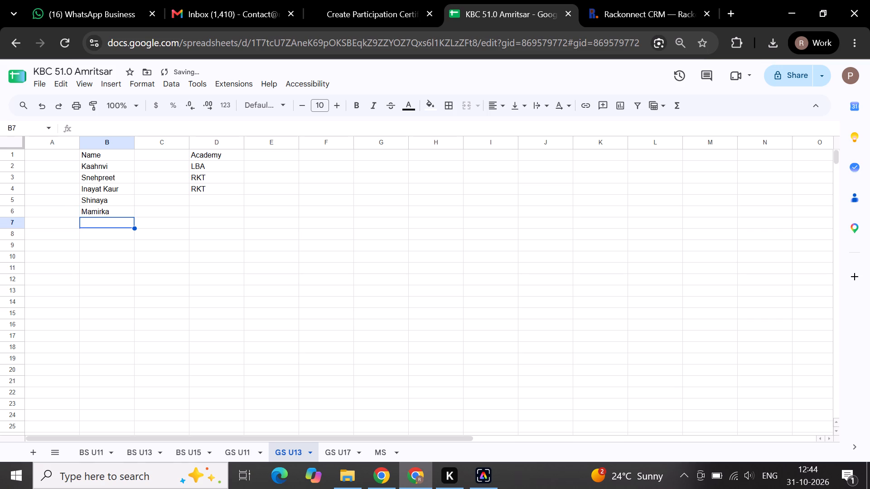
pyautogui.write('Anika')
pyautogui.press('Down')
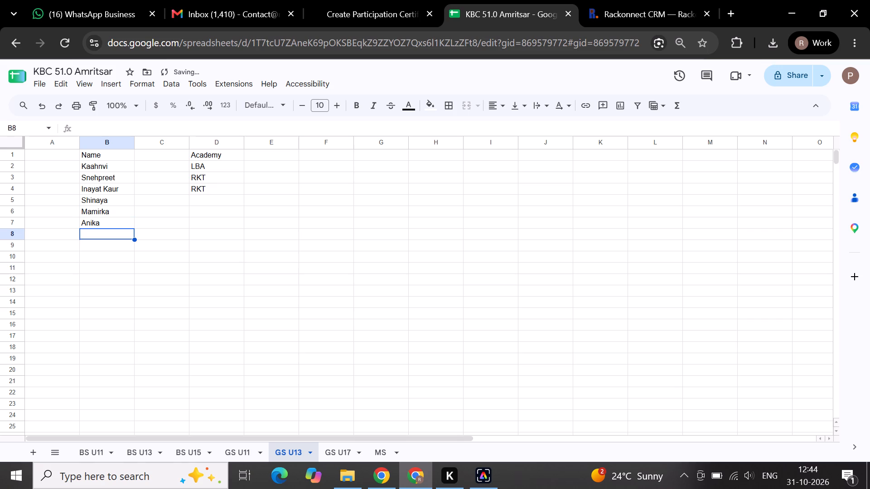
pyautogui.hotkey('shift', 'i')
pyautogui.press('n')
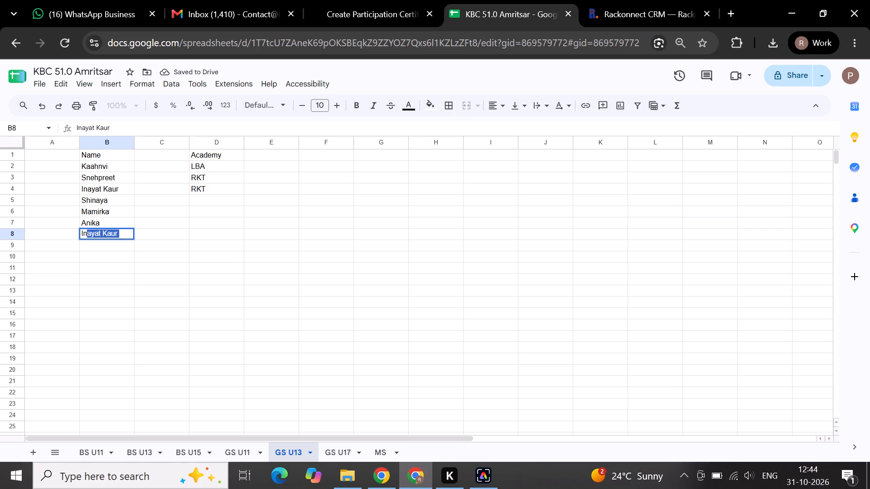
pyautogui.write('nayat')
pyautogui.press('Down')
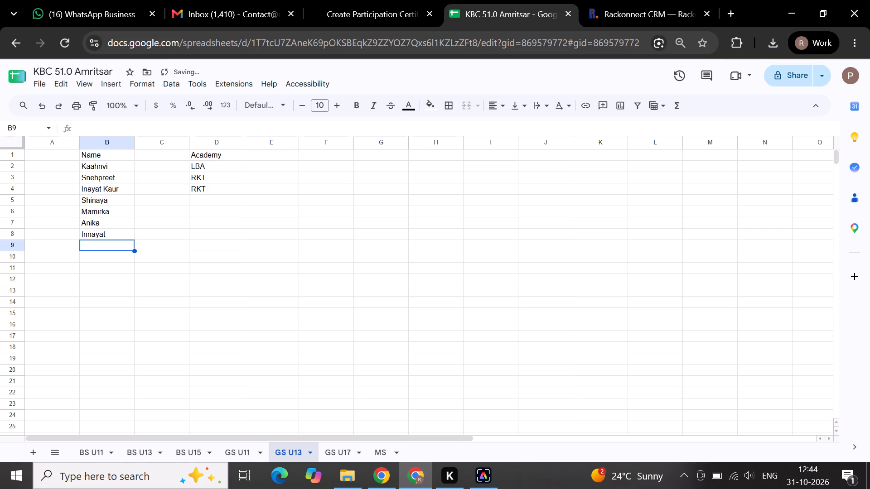
# Enter the next player's first name and surname in cell B9 of the GS U13 sheet.
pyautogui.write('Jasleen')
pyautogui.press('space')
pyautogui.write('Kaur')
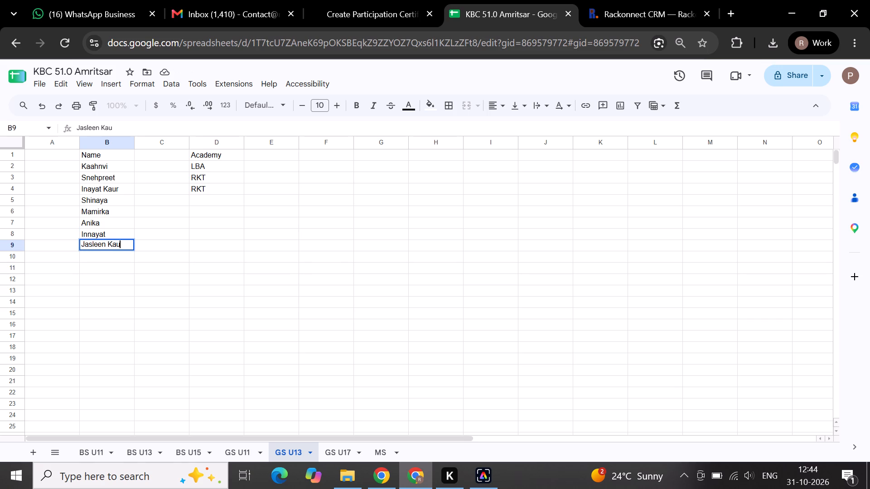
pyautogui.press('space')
pyautogui.click(253, 292)
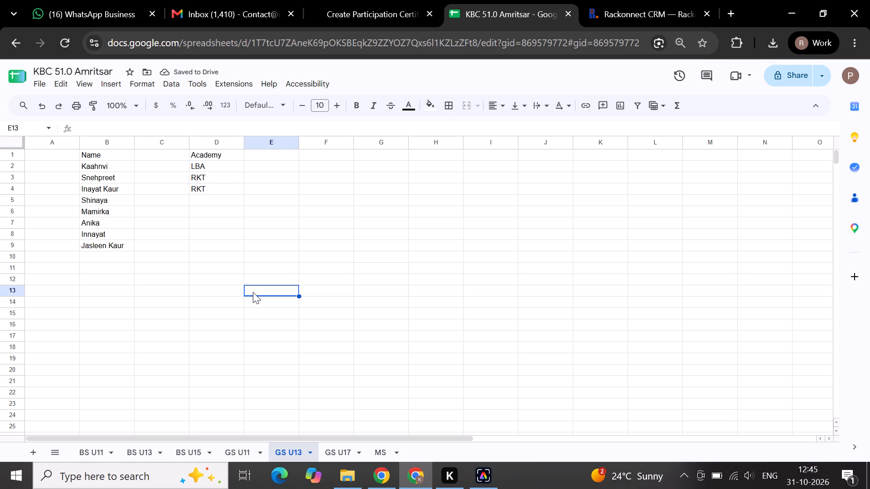
# Enter the player name Ishanaya in cell B8 of the GS U17 sheet.
pyautogui.click(337, 455)
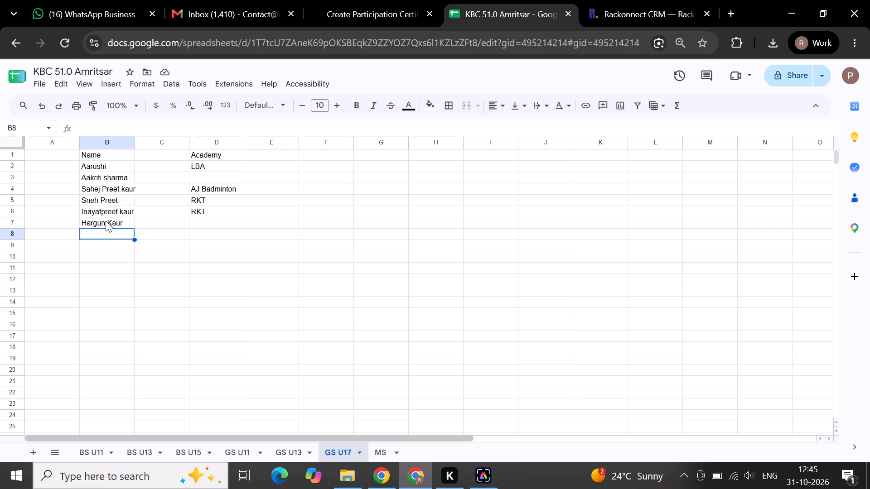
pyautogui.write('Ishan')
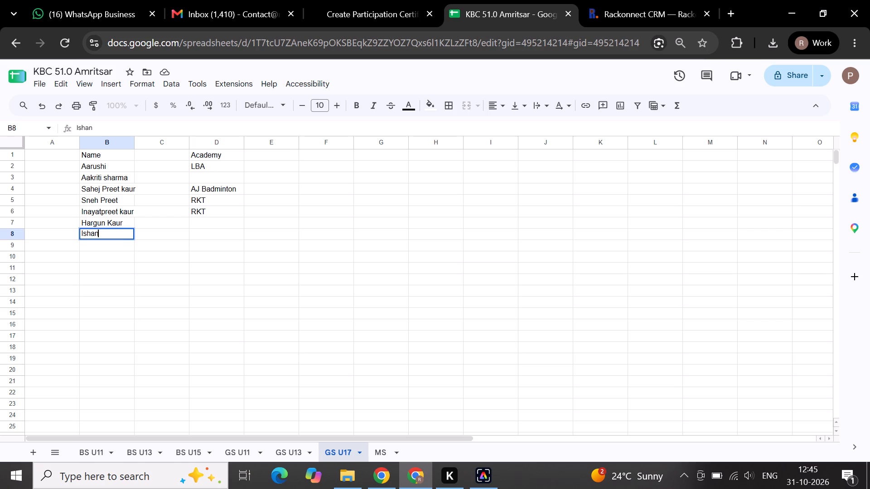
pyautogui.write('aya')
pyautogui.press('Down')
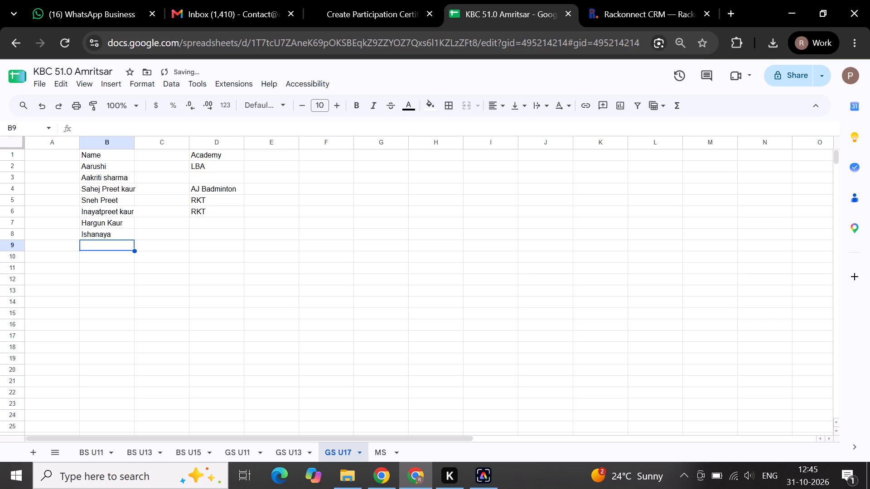
# Enter the next player's first name and surname in cell B9 of the GS U17 sheet.
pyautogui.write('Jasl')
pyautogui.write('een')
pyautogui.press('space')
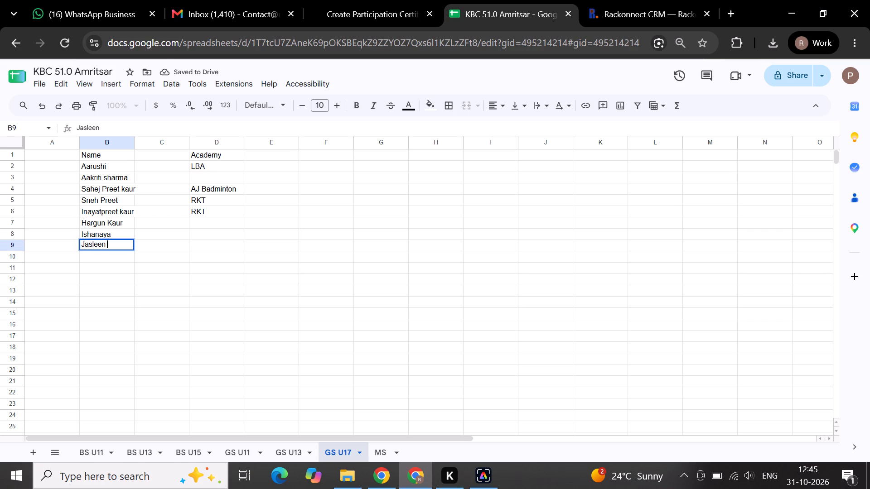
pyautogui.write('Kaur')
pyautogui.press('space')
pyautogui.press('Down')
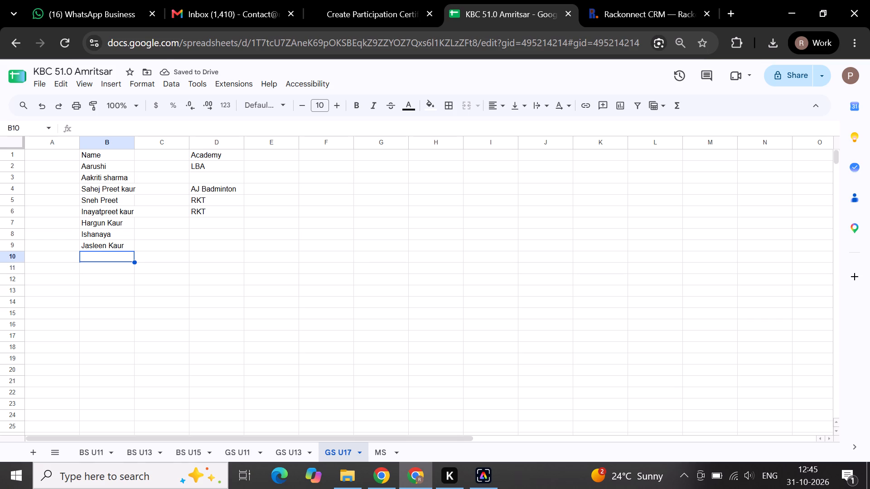
# Enter the player names Sthira and Gurseerat in cells B10 and B11 of the GS U17 sheet.
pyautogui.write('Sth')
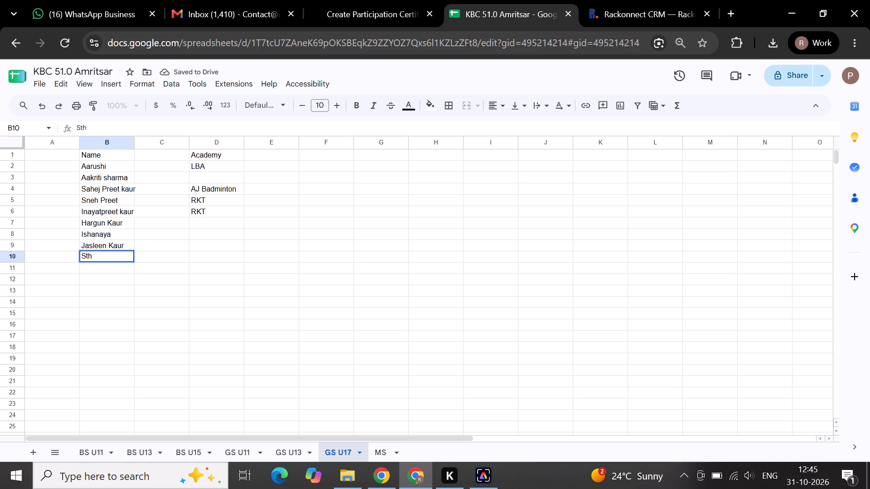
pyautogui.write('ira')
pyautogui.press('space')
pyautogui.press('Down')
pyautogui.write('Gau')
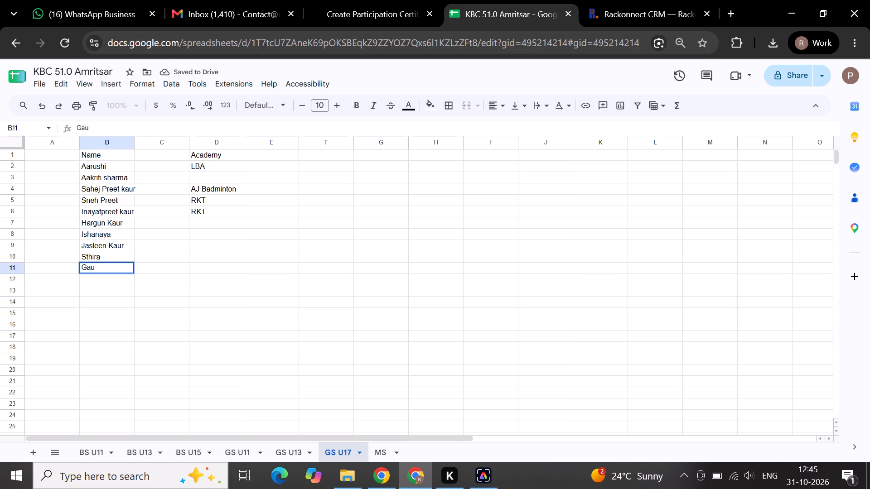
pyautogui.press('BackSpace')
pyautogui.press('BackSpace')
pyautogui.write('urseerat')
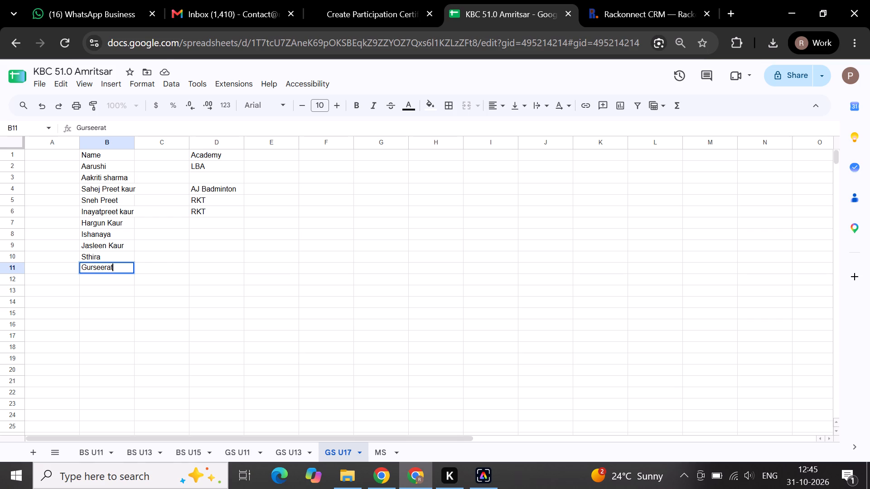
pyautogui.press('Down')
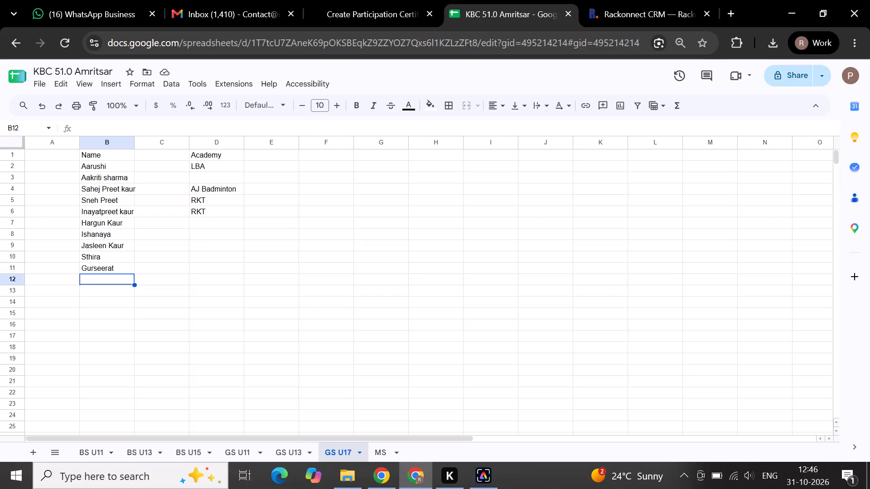
# Enter the next player's first name and surname in cell B7 of the MS sheet.
pyautogui.click(377, 453)
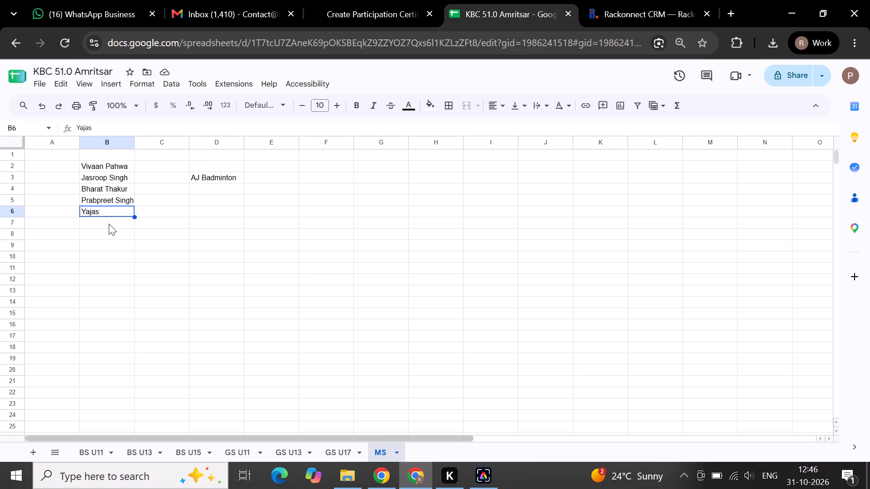
pyautogui.click(141, 250)
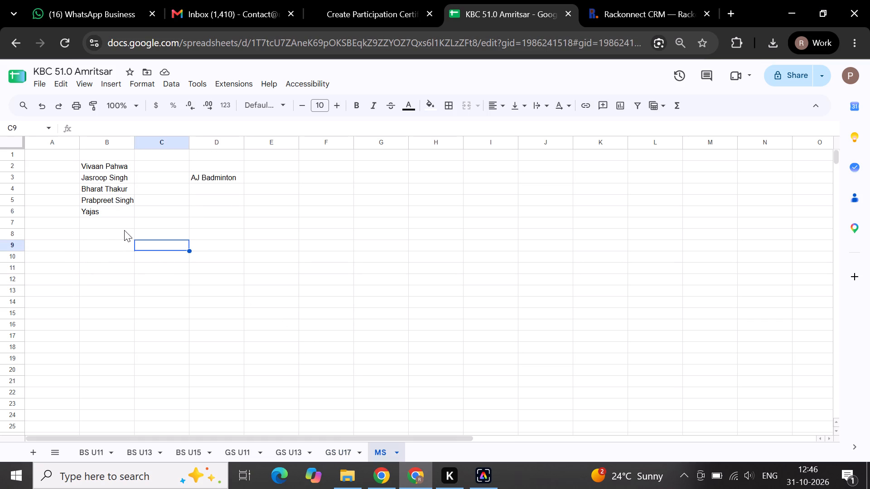
pyautogui.click(109, 219)
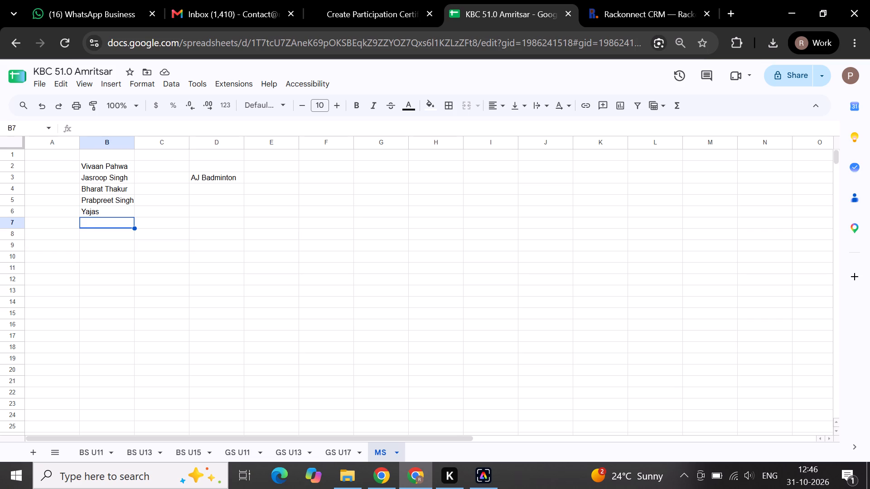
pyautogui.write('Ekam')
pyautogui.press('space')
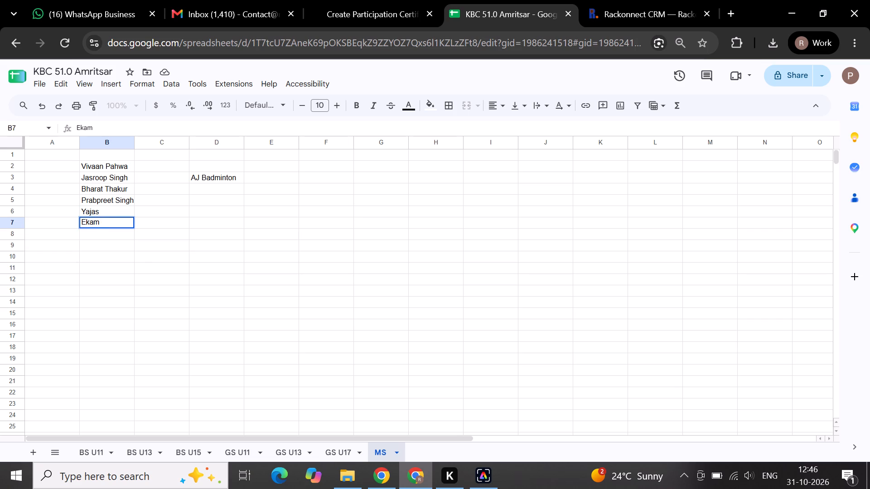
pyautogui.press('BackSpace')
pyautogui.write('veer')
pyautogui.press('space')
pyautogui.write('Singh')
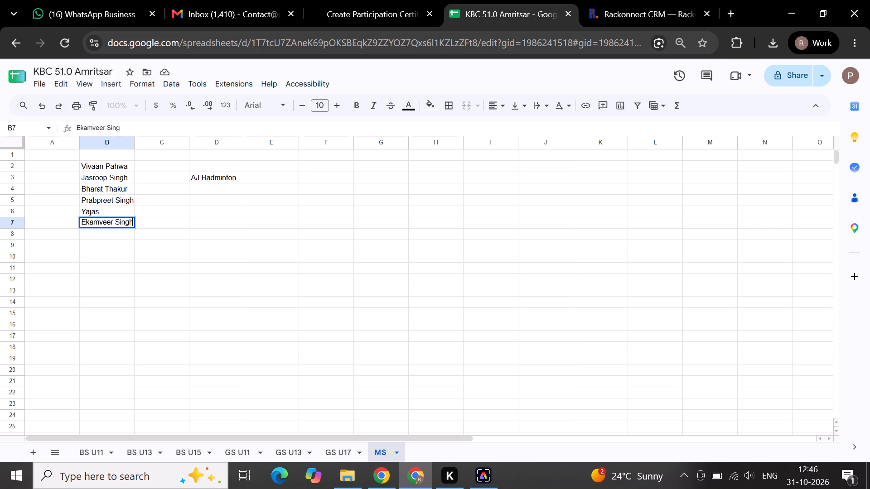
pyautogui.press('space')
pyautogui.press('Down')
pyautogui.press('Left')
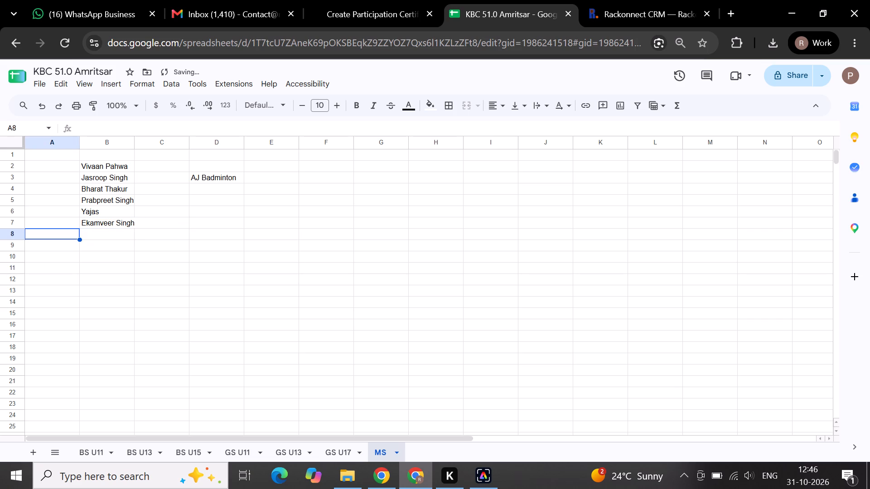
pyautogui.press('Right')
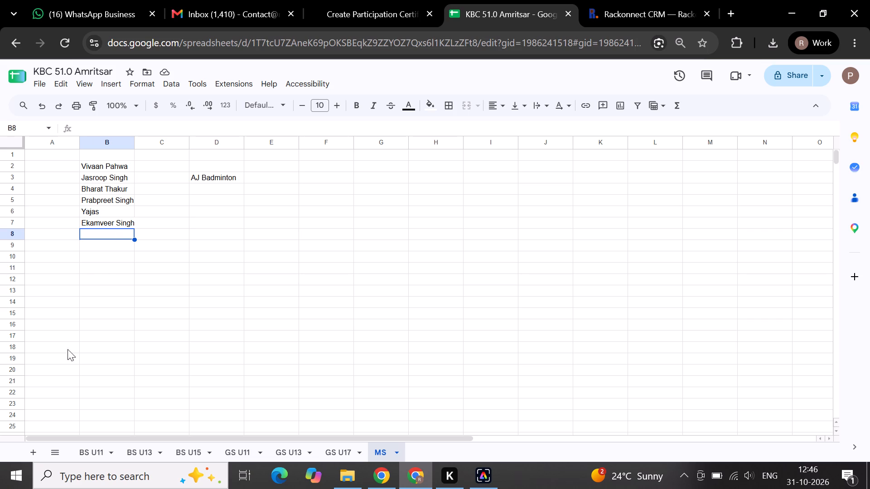
# Enter the next player's first name and surname in cell B19 of the BS U11 sheet.
pyautogui.click(96, 450)
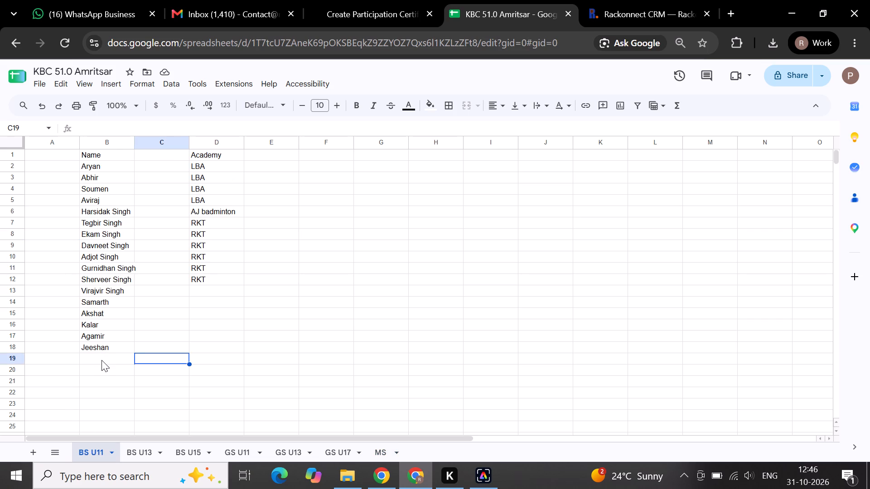
pyautogui.click(102, 360)
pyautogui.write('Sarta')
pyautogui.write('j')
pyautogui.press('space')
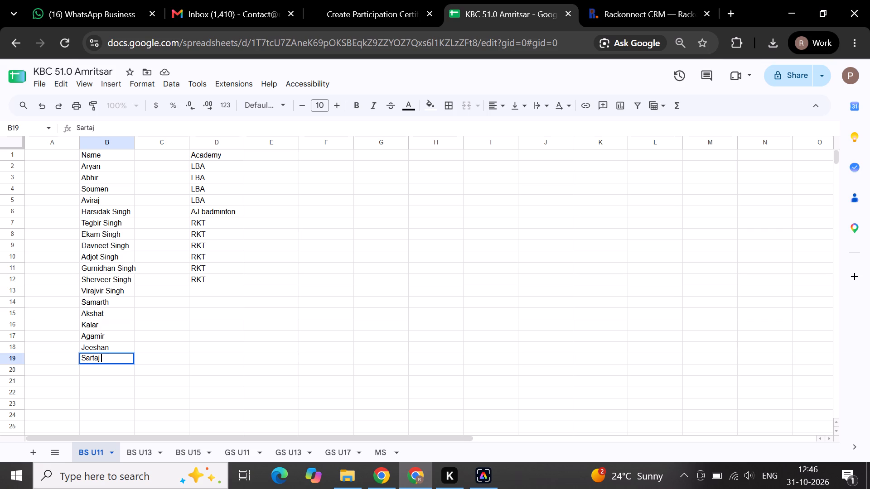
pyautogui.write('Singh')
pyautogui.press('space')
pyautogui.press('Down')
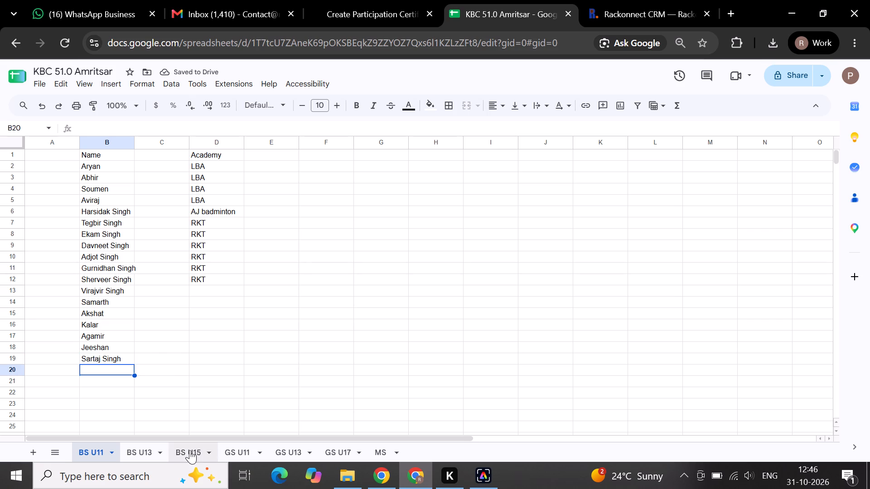
# Enter the same player's first name and surname in cell B22 of the BS U13 sheet.
pyautogui.click(146, 454)
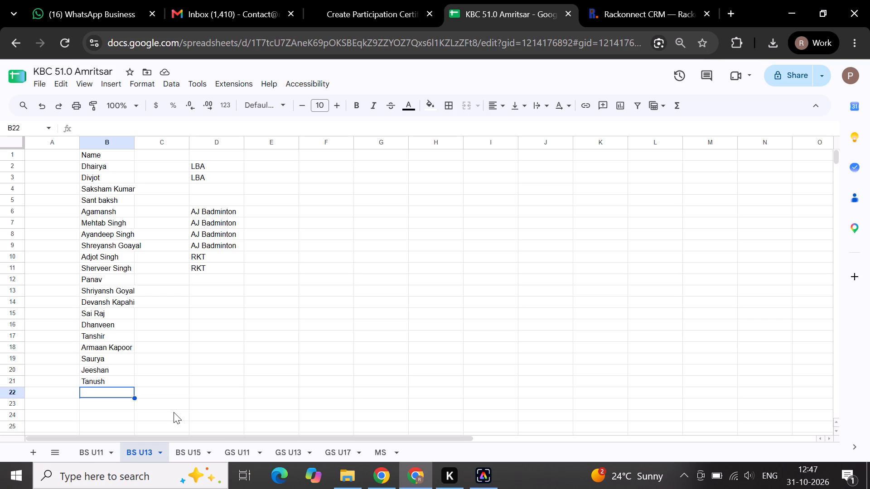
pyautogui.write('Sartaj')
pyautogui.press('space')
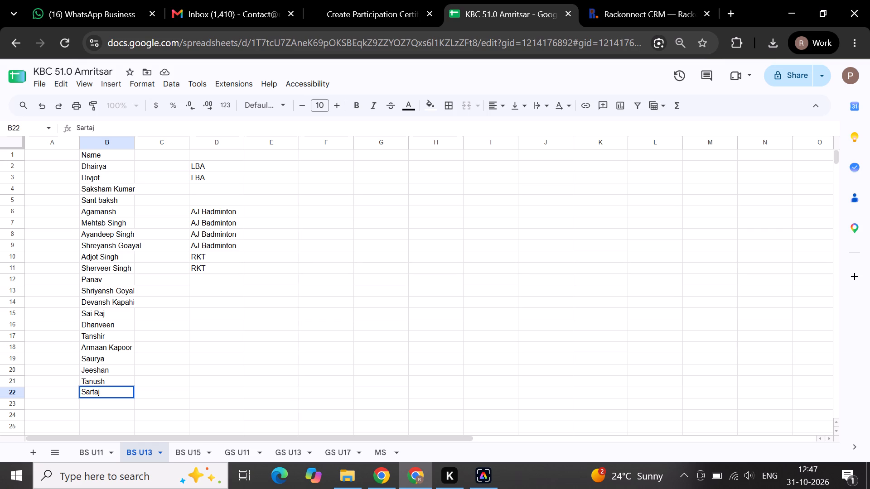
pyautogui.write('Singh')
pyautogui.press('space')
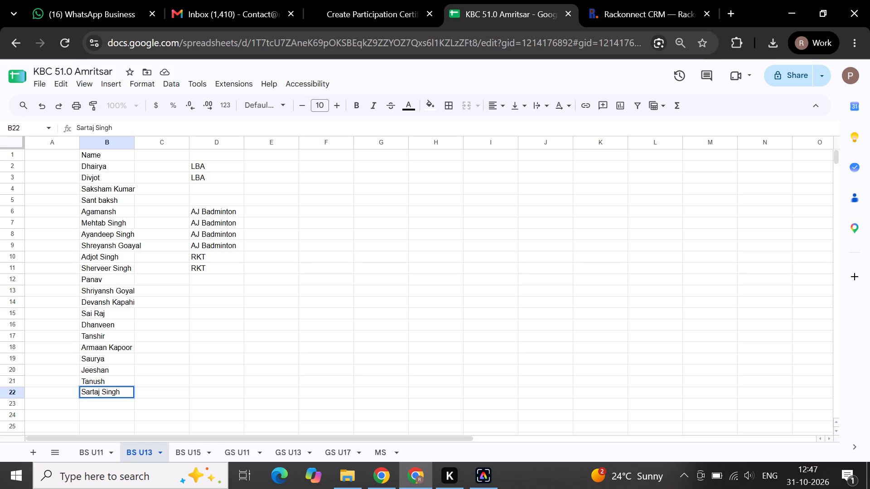
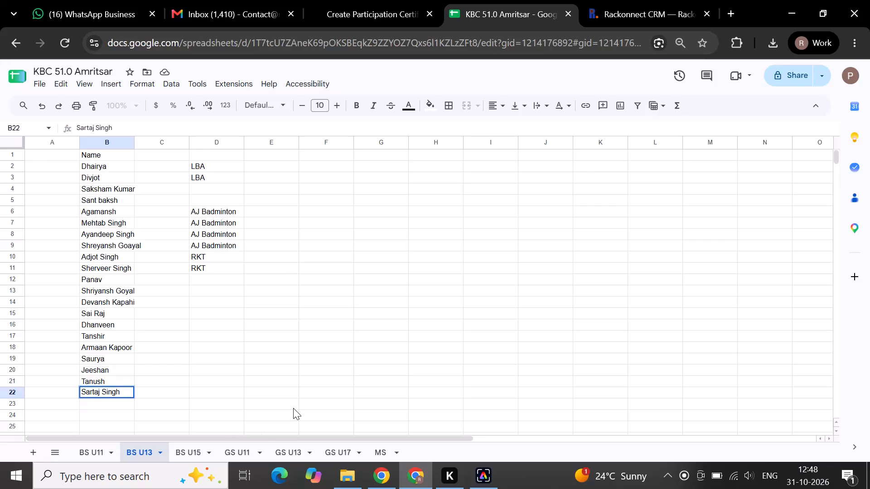
# Commit the player's name entered in cell B22 of the BS U13 sheet.
pyautogui.click(293, 408)
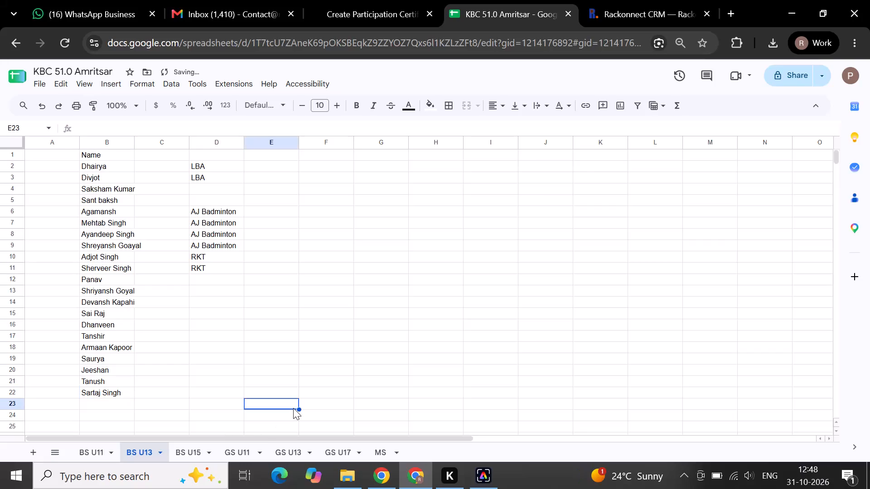
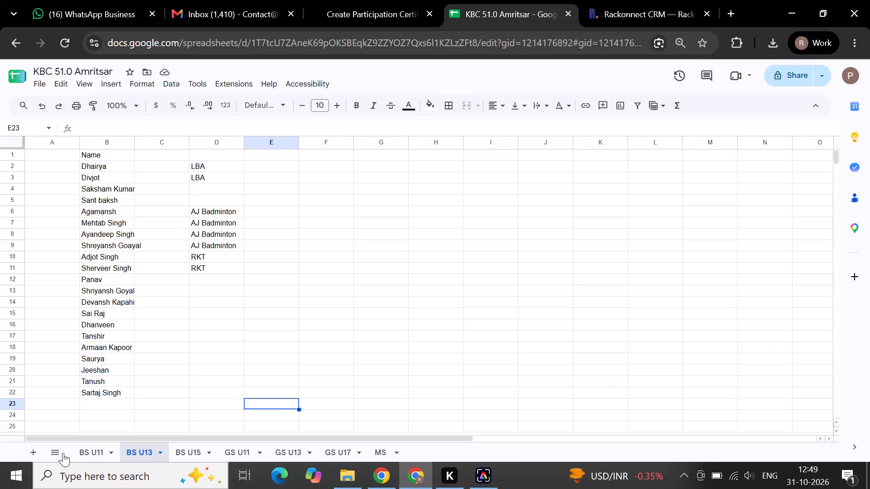
# On the BS U11 sheet, add the player Evaan in cell B20 of the Name column.
pyautogui.click(92, 456)
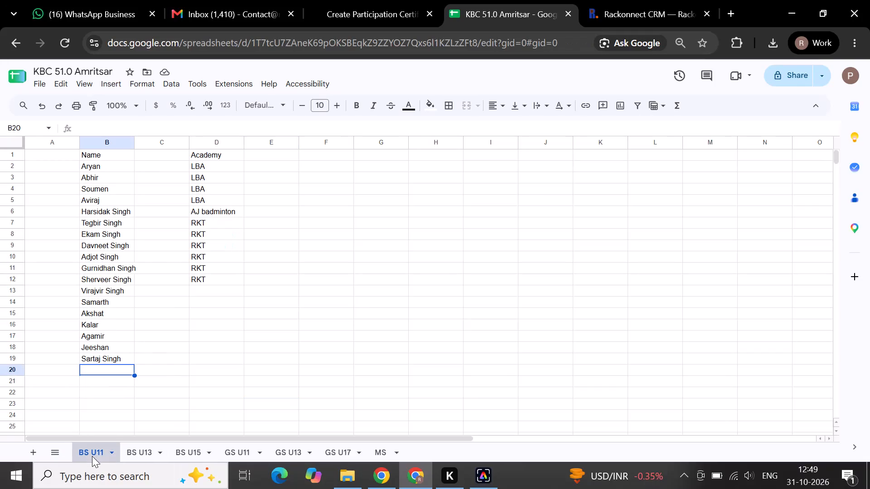
pyautogui.click(110, 371)
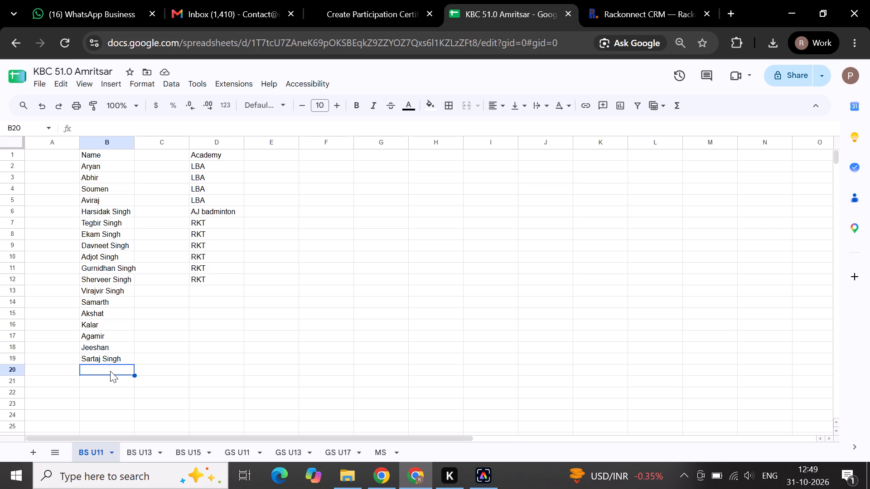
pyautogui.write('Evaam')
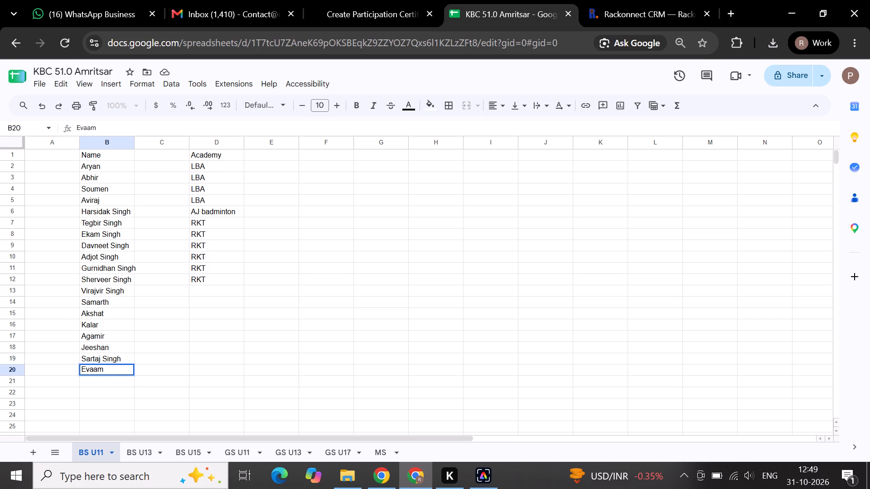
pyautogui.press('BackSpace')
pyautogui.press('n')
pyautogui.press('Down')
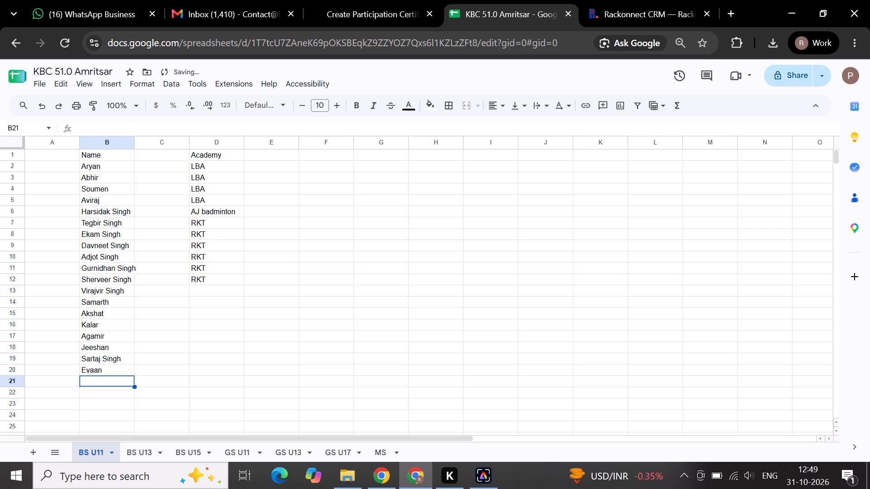
# Enter the full name of the player Vashishth in cell B21 of the BS U11 sheet.
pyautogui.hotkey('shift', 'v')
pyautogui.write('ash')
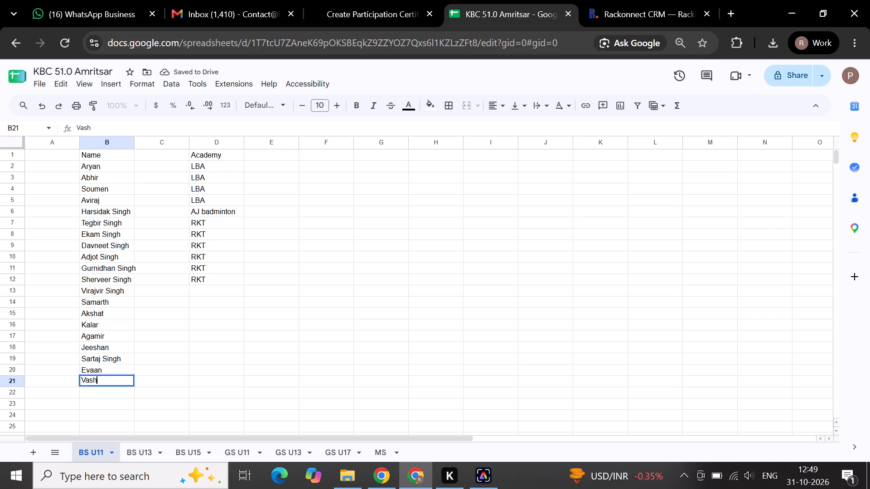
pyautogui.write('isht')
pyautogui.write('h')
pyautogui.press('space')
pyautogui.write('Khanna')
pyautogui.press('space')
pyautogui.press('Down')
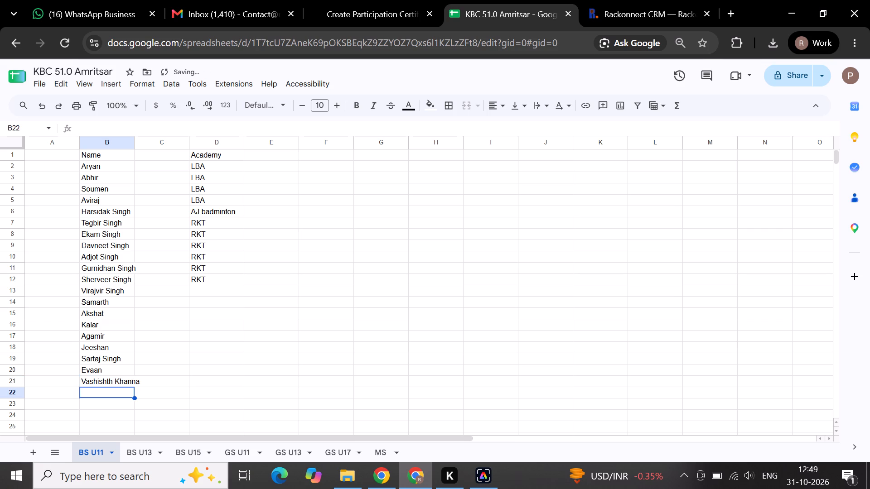
# Enter the player's first name, Manraj, in cell B22 of the BS U11 sheet.
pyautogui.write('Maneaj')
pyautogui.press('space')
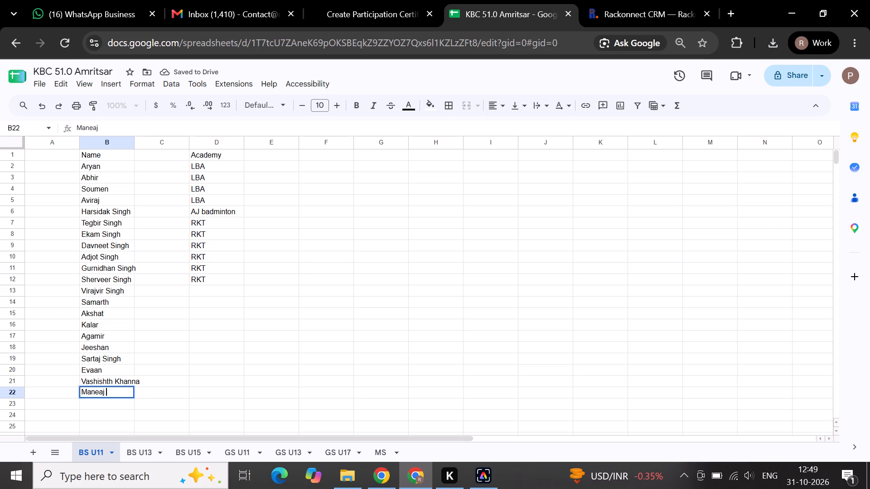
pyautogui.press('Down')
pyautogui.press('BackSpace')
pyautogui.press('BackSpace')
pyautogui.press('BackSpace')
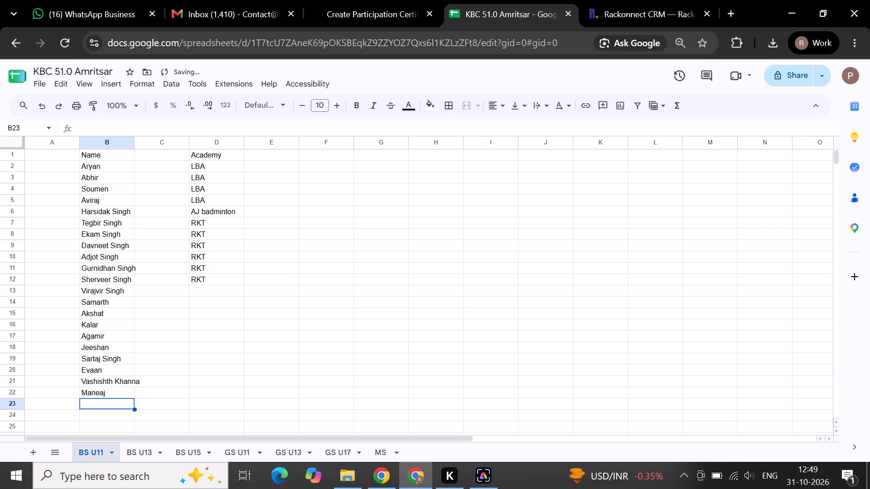
pyautogui.click(109, 393)
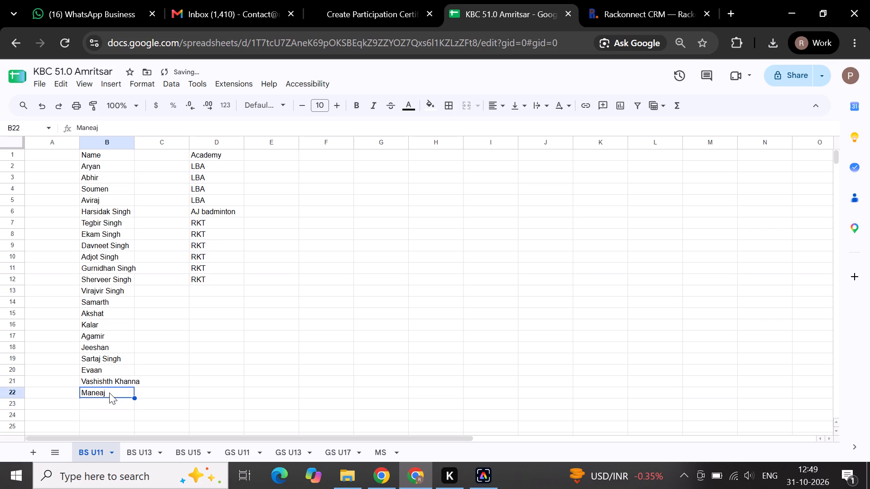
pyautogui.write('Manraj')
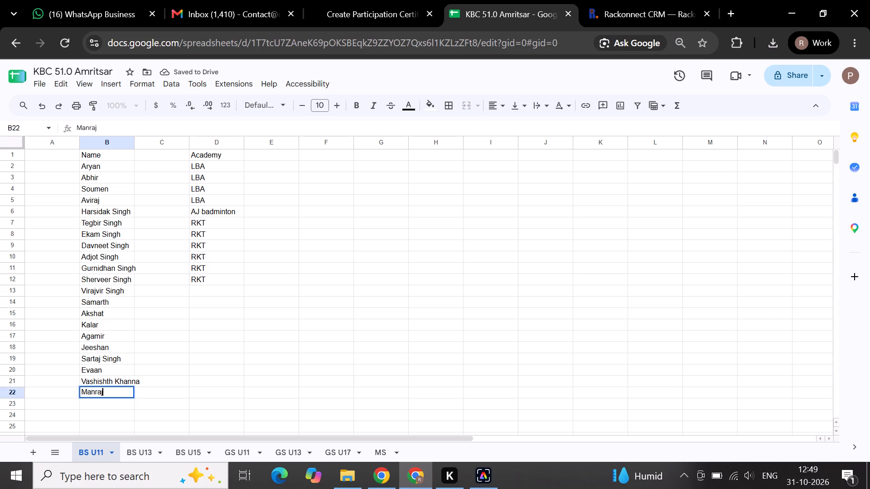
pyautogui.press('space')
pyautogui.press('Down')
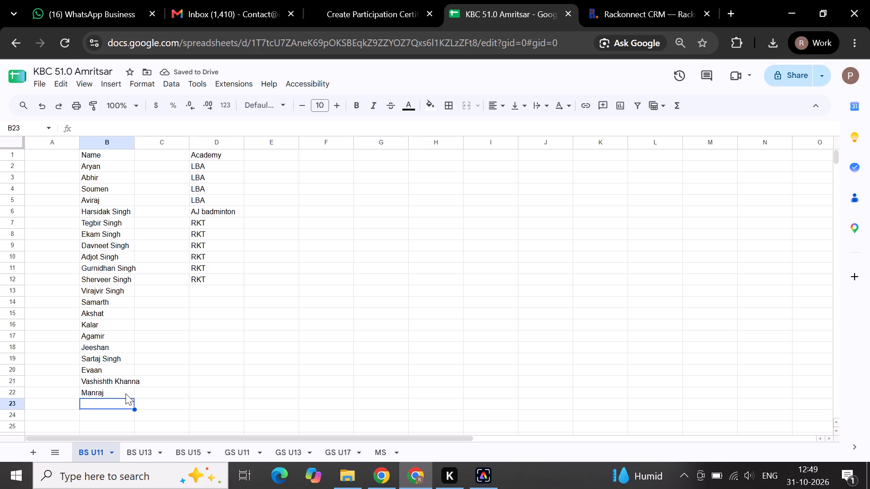
# Append the player's surname to the Manraj entry in cell B22.
pyautogui.doubleClick(120, 393)
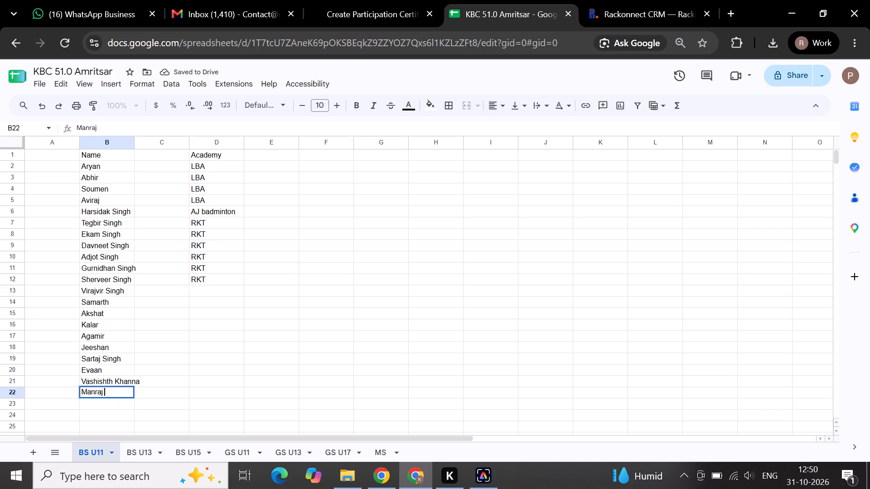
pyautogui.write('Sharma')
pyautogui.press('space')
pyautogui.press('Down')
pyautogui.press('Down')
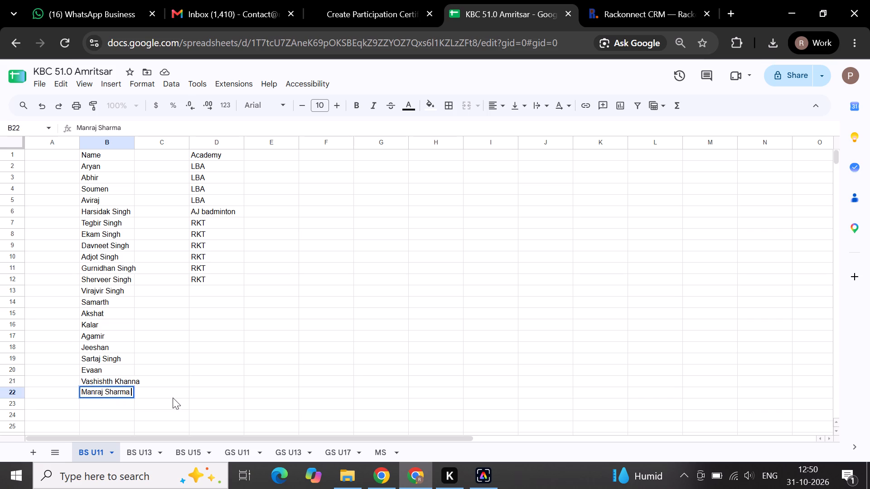
pyautogui.moveTo(171, 400); pyautogui.dragTo(126, 407)
# Enter the full name of the player Viraj in cell B23 of the BS U11 sheet.
pyautogui.click(126, 407)
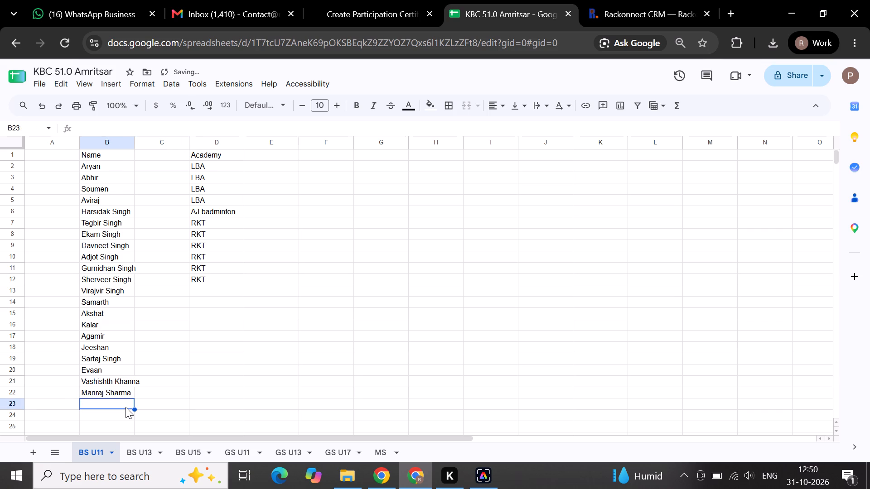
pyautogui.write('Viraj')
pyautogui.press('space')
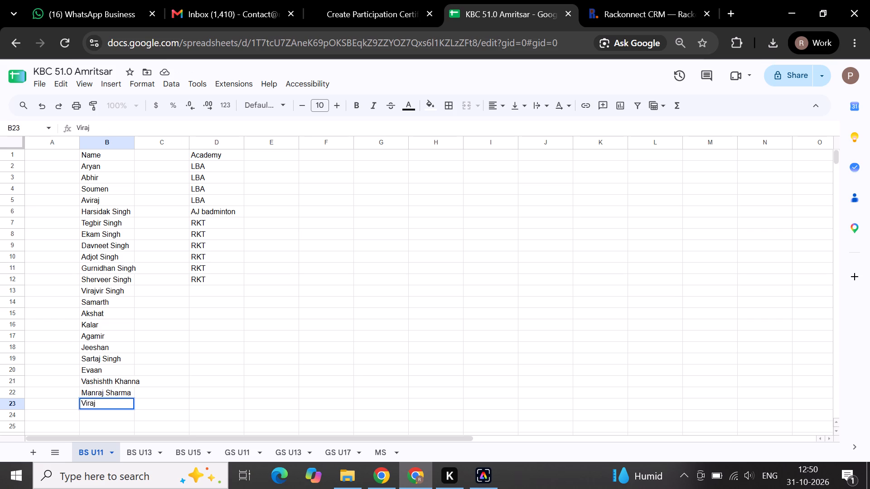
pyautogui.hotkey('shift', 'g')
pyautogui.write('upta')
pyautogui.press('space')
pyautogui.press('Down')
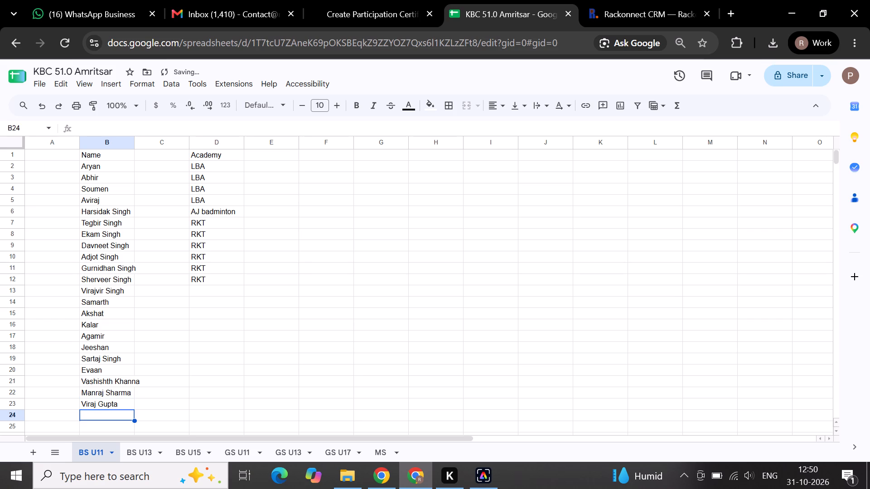
# Enter the full name of the player Arhan in cell B24 of the BS U11 sheet.
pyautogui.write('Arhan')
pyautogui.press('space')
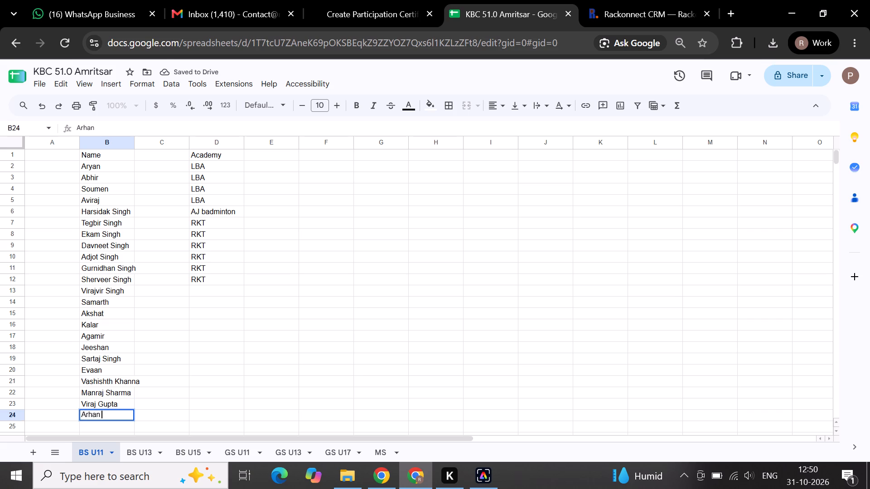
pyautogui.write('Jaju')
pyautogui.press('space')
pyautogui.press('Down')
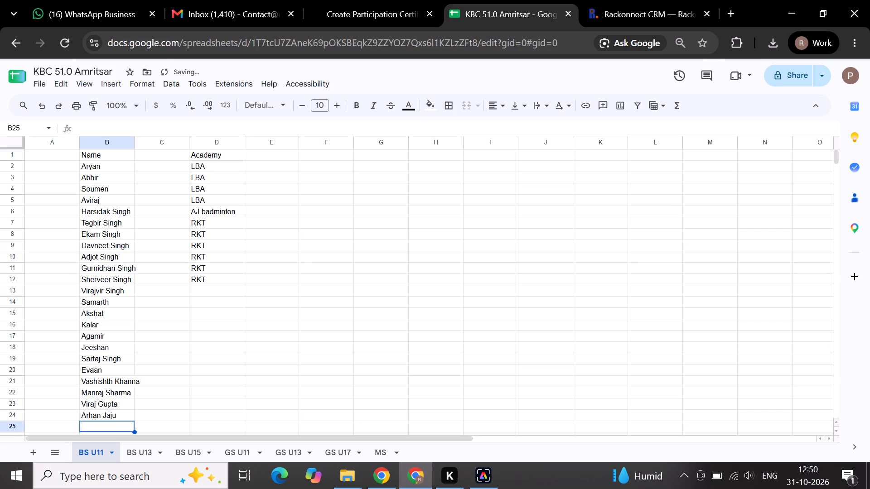
# Enter the full name of the player Garvit in cell B25 of the BS U11 sheet.
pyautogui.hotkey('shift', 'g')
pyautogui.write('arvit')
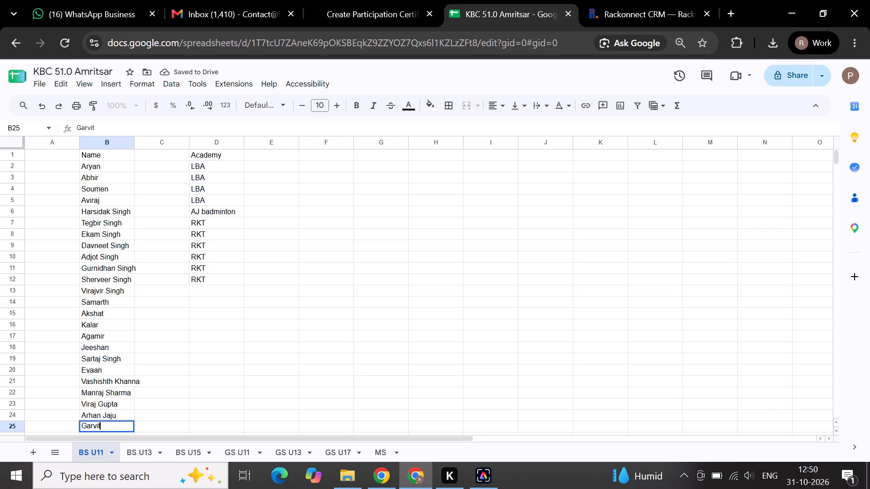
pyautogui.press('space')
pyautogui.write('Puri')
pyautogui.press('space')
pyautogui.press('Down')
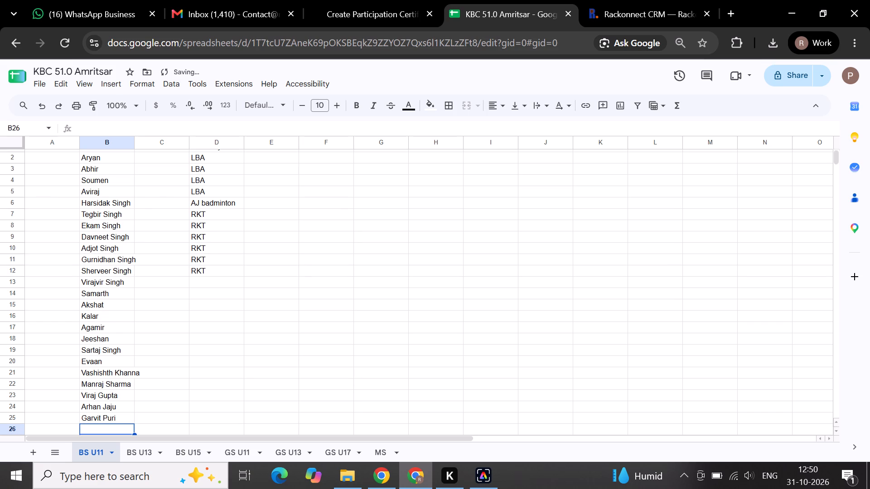
# Enter the full name of the player Garv in cell B26 of the BS U11 sheet.
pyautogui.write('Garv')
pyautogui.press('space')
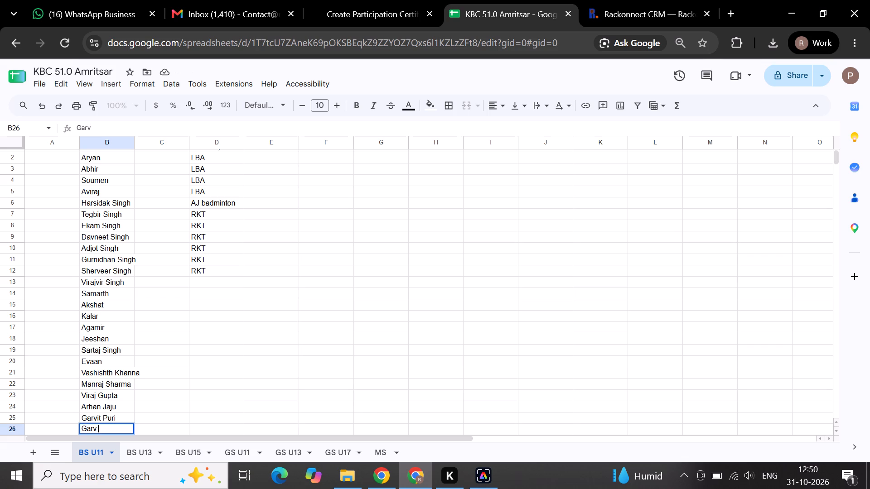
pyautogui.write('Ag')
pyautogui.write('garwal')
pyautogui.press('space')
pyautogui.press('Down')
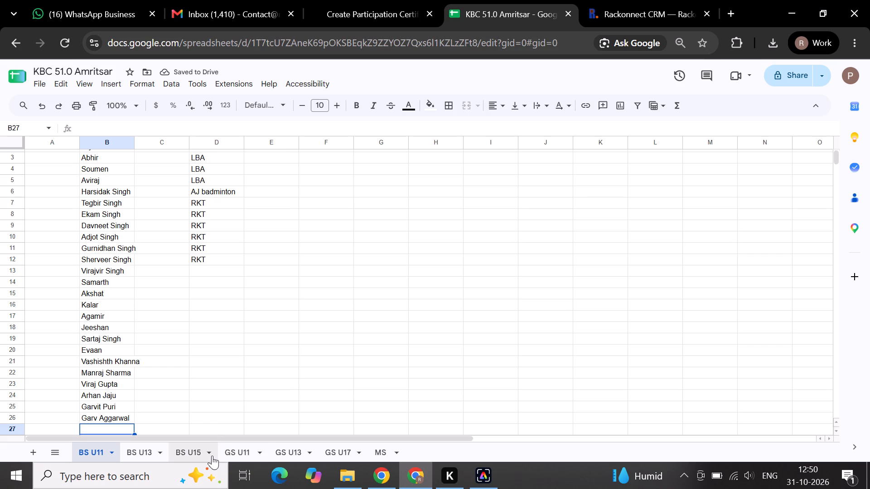
# On the GS U11 sheet, add the player Aaradhya in cell B14 of the Name column.
pyautogui.click(233, 452)
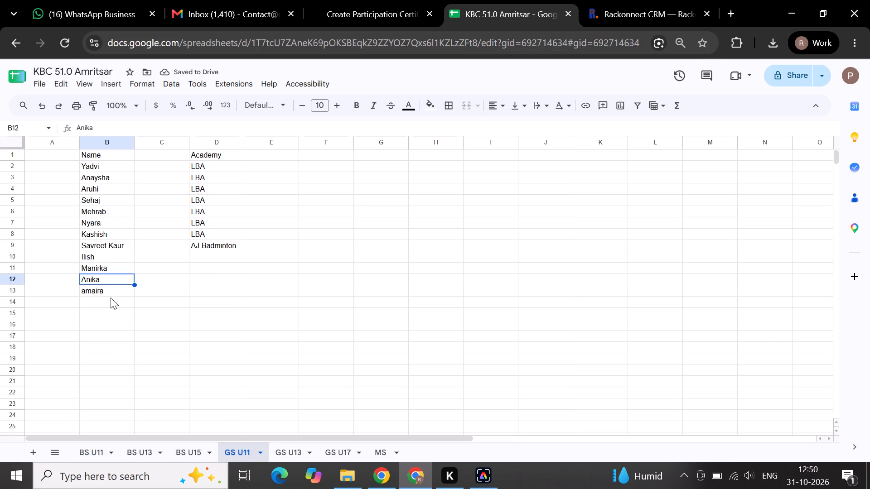
pyautogui.click(110, 297)
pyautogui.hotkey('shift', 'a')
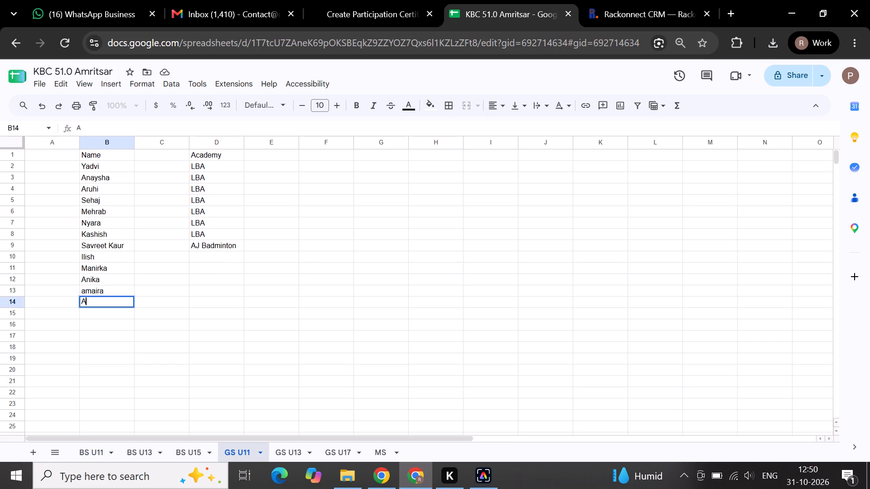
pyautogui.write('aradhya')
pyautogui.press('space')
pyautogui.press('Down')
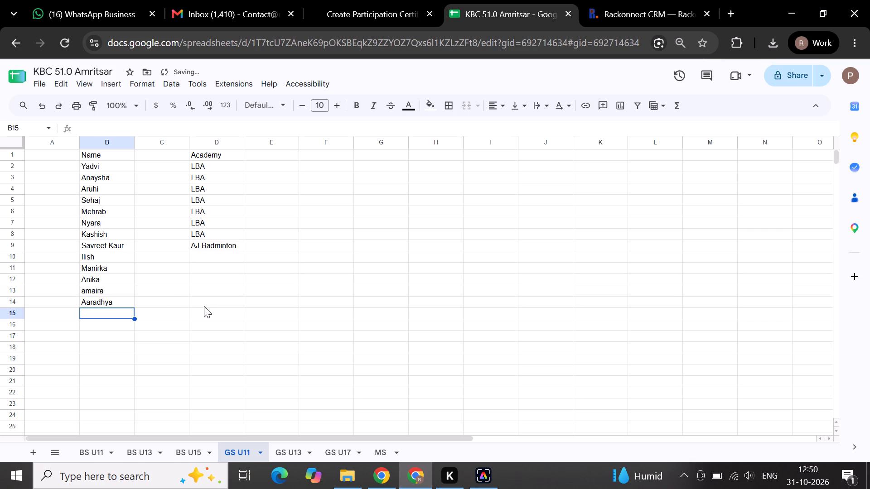
# Enter DBA as the academy for Aaradhya in cell D14 of the GS U11 sheet.
pyautogui.click(207, 303)
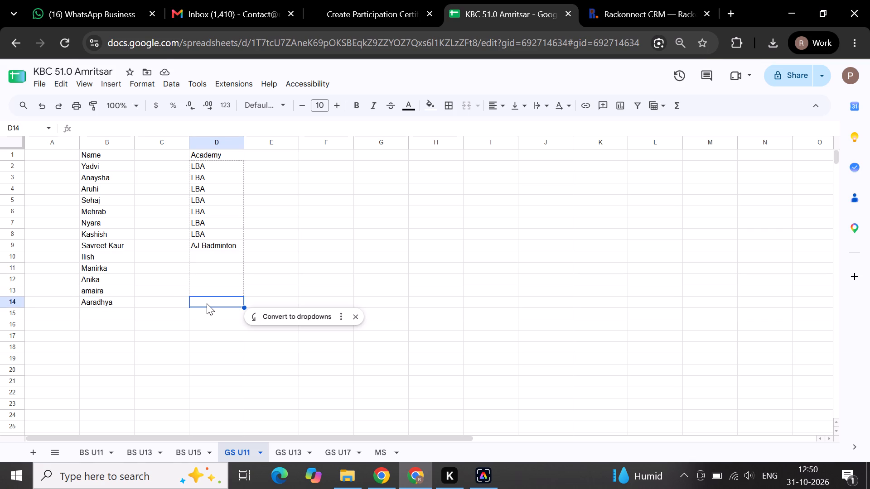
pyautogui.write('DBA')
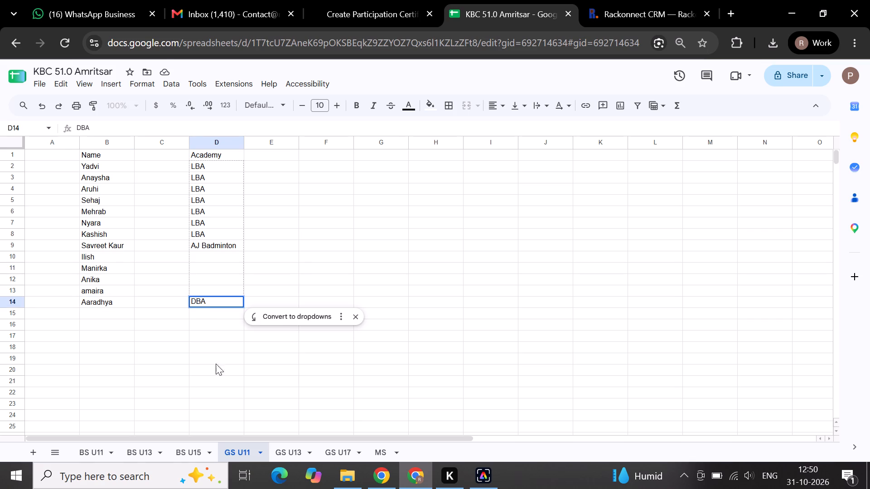
# On the BS U11 sheet, enter DBA in cell D20 and copy it down the Academy column through D26.
pyautogui.click(88, 454)
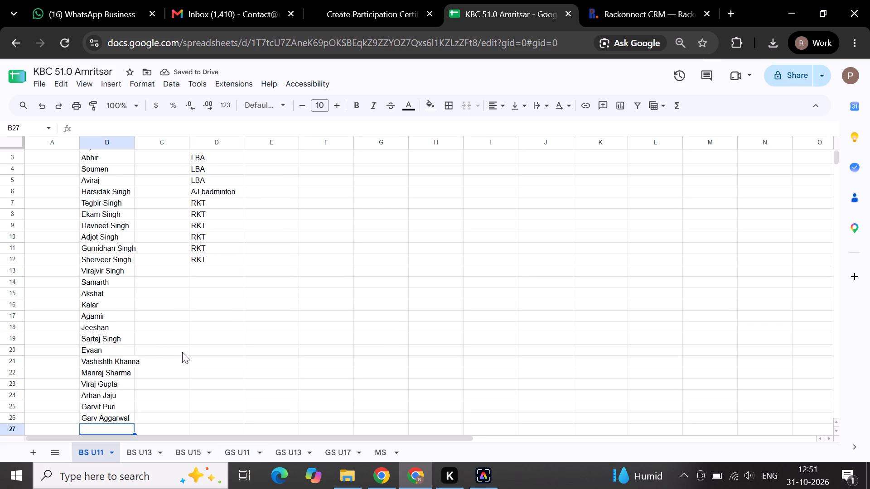
pyautogui.click(202, 350)
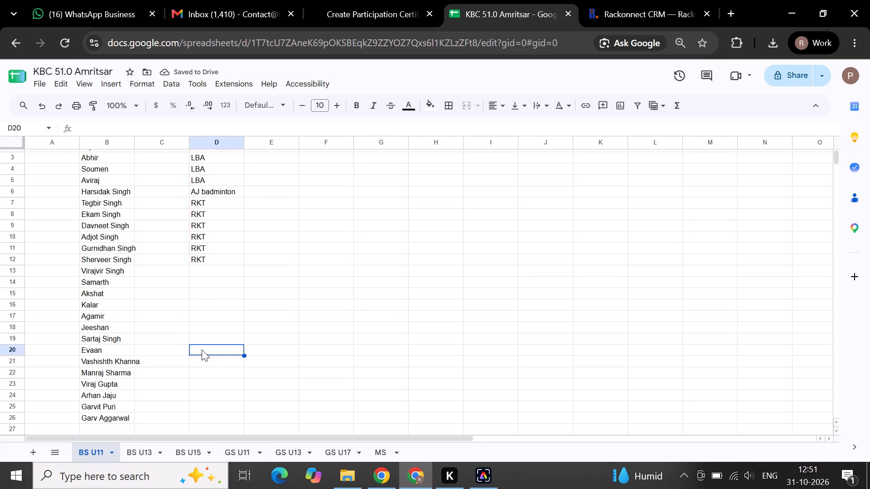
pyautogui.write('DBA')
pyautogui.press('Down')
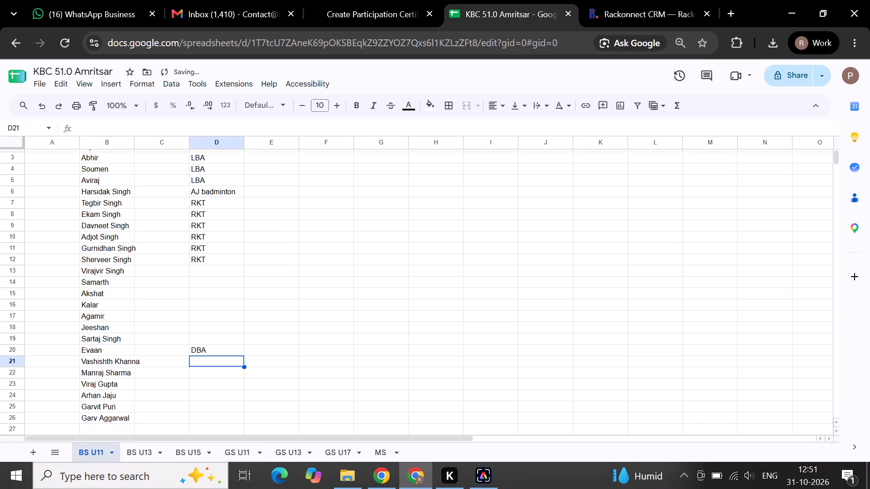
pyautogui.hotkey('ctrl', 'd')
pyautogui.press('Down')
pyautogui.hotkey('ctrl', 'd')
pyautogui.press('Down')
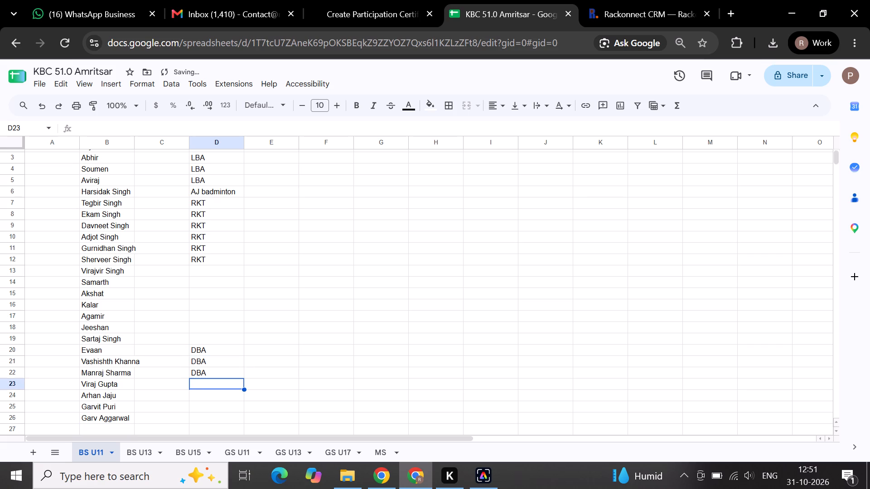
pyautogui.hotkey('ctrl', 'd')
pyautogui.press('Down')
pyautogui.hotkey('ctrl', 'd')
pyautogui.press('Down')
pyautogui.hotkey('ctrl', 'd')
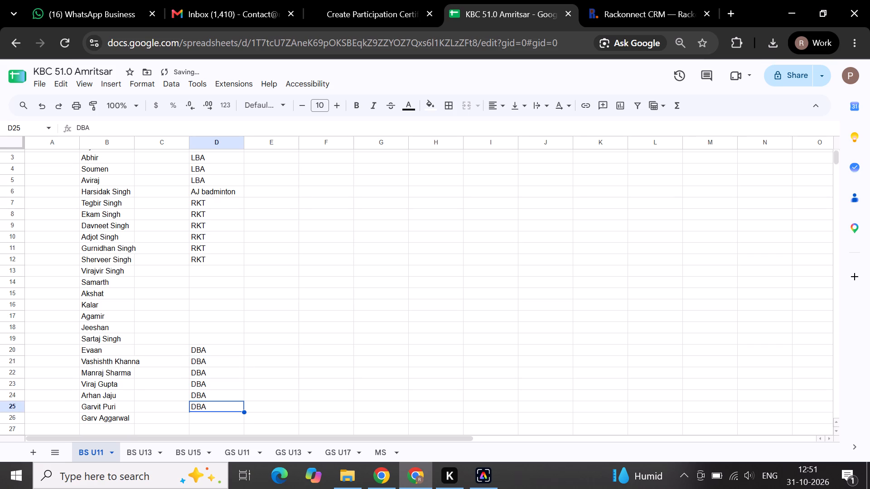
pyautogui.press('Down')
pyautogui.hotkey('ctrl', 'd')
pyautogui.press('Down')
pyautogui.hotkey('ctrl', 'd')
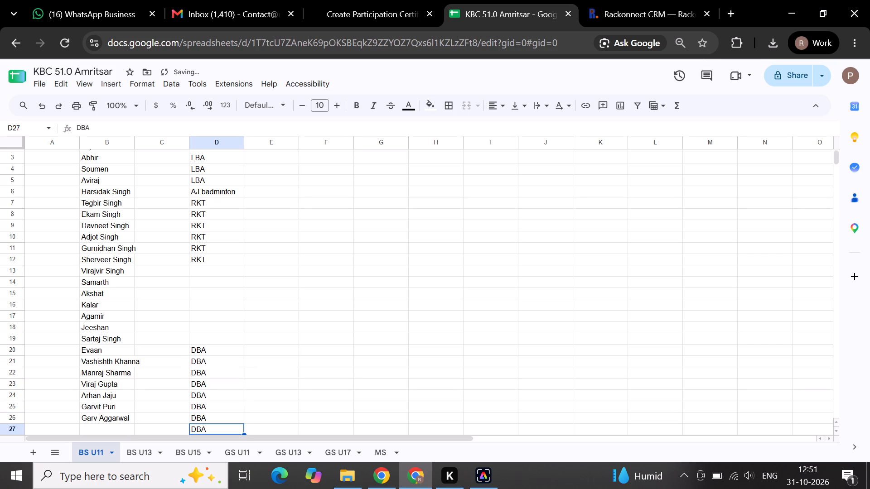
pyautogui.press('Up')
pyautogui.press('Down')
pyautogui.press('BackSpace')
# On the BS U11 sheet, number the first five players 1 to 5 in cells A2 to A6.
pyautogui.scroll(1, 97, 260)
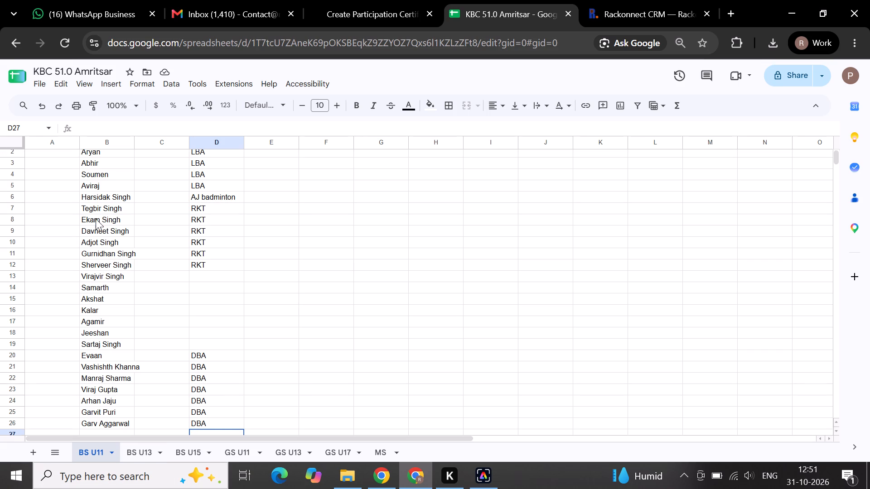
pyautogui.click(69, 170)
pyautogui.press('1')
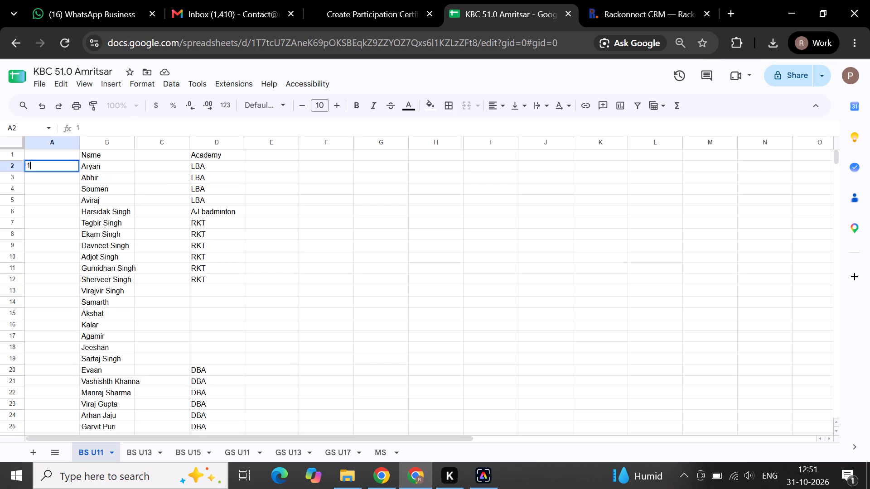
pyautogui.press('Down')
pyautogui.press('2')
pyautogui.press('Down')
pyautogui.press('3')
pyautogui.press('Down')
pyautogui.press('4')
pyautogui.press('Down')
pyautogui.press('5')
pyautogui.press('Down')
# Continue the BS U11 serial numbers with 6 to 10 in cells A7 to A11.
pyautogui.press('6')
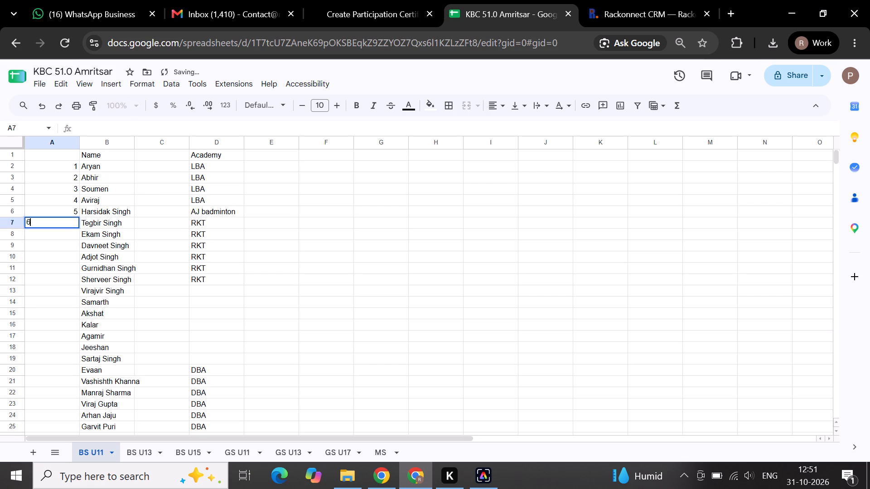
pyautogui.press('Down')
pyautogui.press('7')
pyautogui.press('Down')
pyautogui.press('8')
pyautogui.press('Down')
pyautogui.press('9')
pyautogui.press('Down')
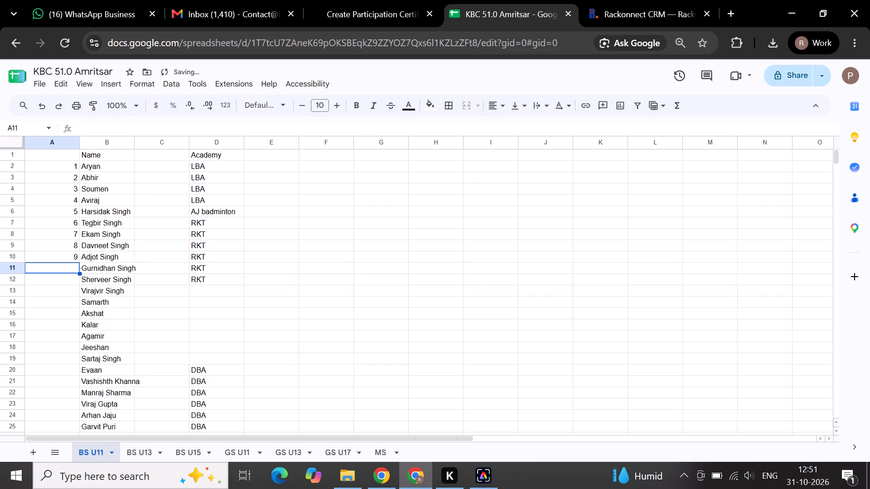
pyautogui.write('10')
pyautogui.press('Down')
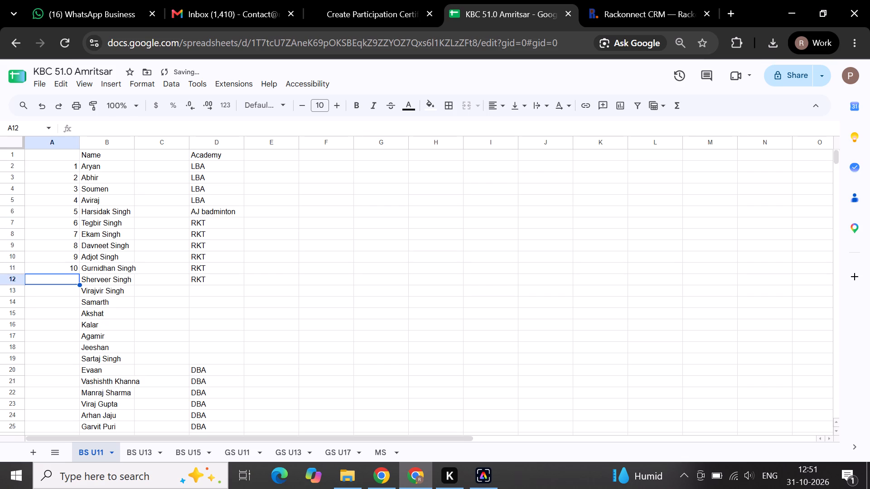
# Continue the BS U11 serial numbers with 11 to 15 in cells A12 to A16.
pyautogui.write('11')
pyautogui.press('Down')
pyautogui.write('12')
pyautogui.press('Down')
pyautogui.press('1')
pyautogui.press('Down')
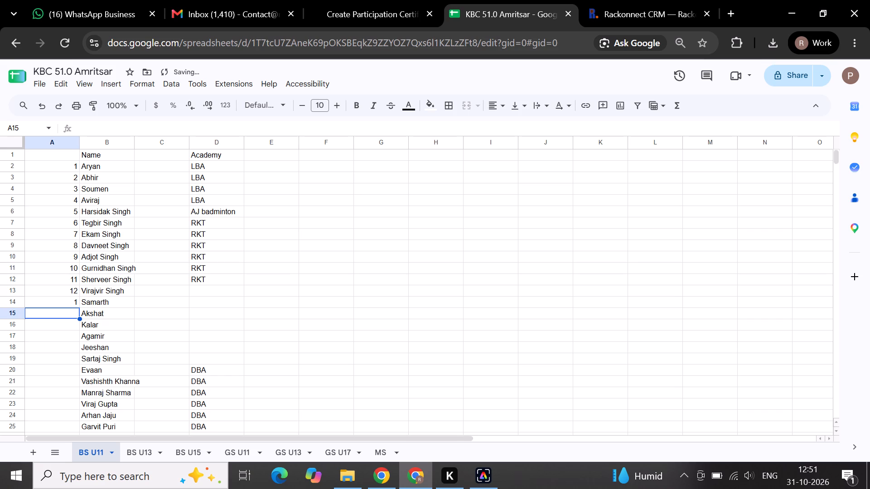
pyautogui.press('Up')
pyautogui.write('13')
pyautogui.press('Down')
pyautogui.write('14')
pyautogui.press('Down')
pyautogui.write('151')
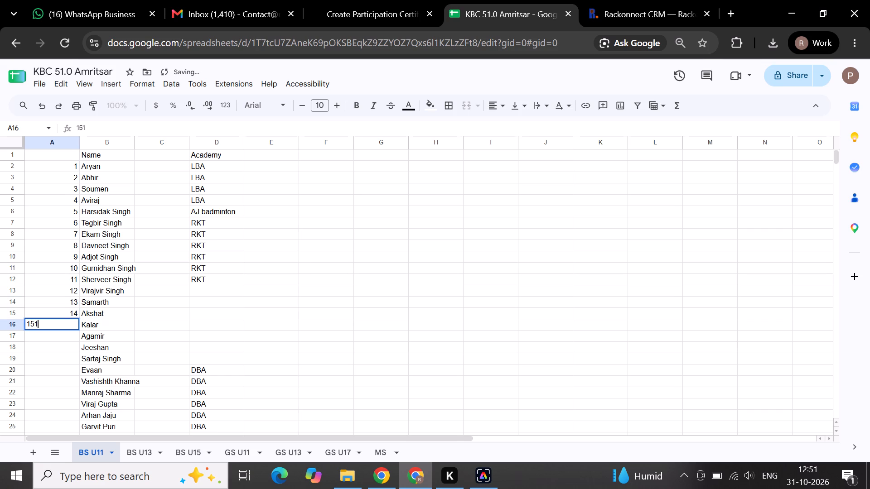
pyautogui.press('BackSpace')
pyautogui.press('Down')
# Continue the BS U11 serial numbers with 16 to 20 in cells A17 to A21.
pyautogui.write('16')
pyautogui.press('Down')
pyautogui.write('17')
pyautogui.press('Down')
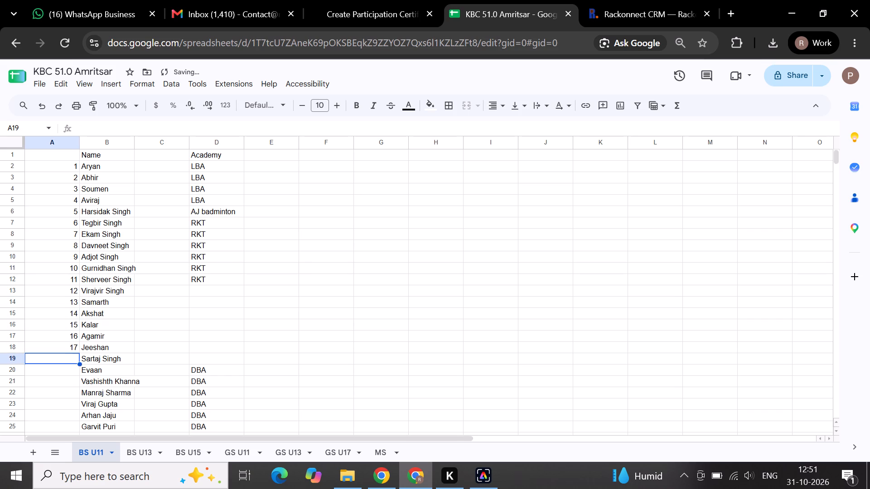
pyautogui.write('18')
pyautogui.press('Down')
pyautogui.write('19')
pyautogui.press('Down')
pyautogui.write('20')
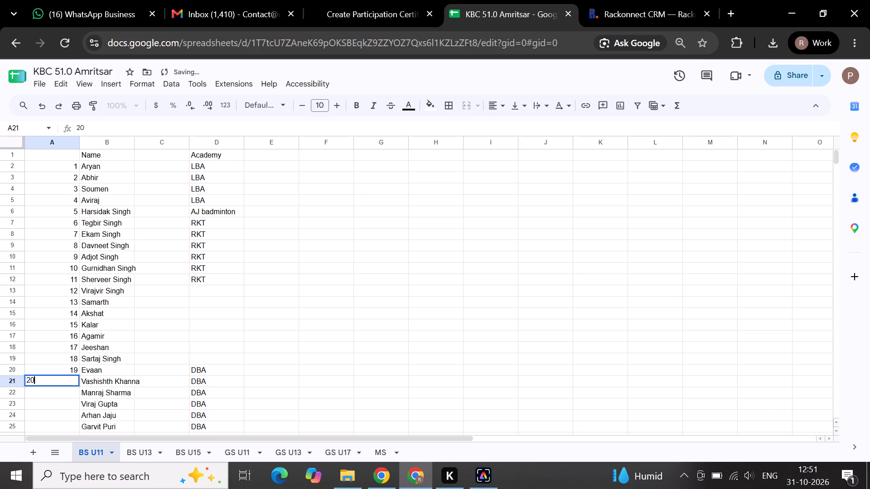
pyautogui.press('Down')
# Complete the BS U11 serial numbers with 21 to 25 in cells A22 to A26.
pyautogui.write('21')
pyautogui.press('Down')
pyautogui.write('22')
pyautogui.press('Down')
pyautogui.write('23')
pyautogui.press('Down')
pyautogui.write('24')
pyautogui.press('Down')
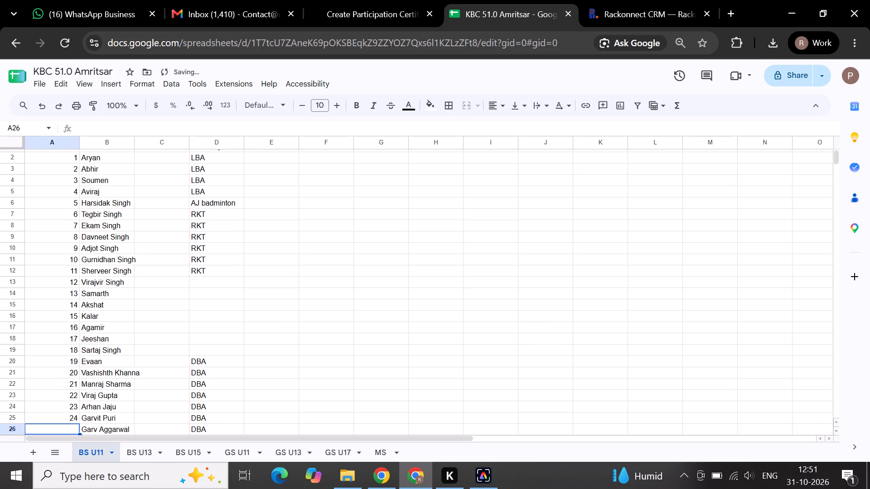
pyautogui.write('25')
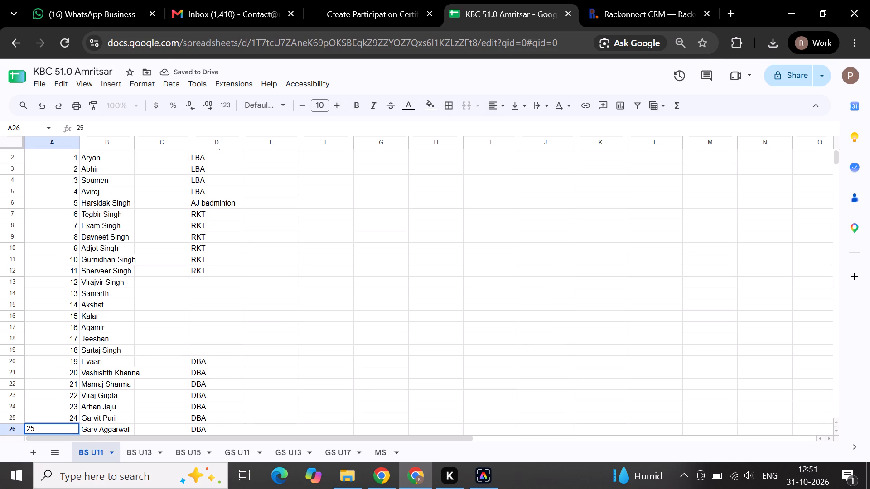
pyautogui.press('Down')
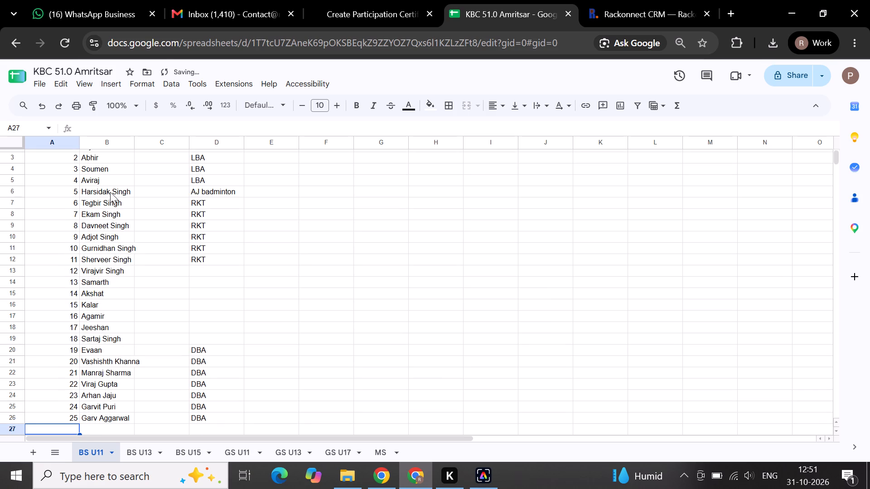
# On the BS U13 sheet, number the first five players 1 to 5 in cells A2 to A6.
pyautogui.click(137, 451)
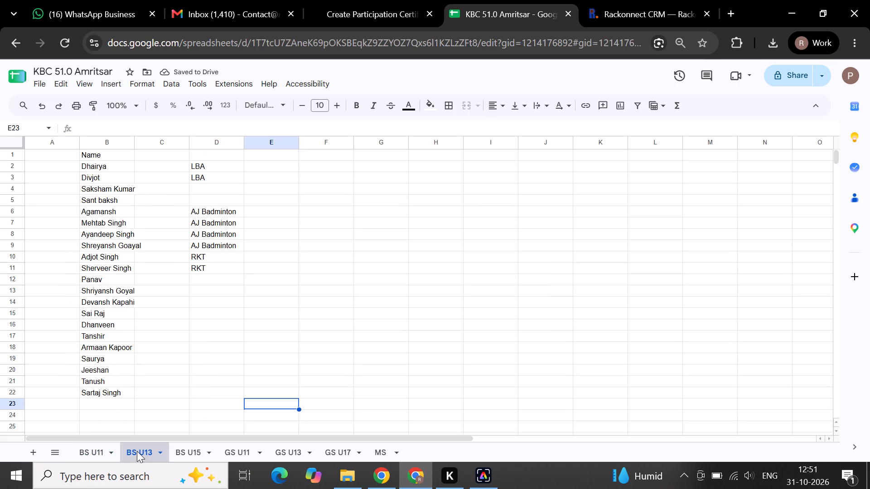
pyautogui.click(64, 169)
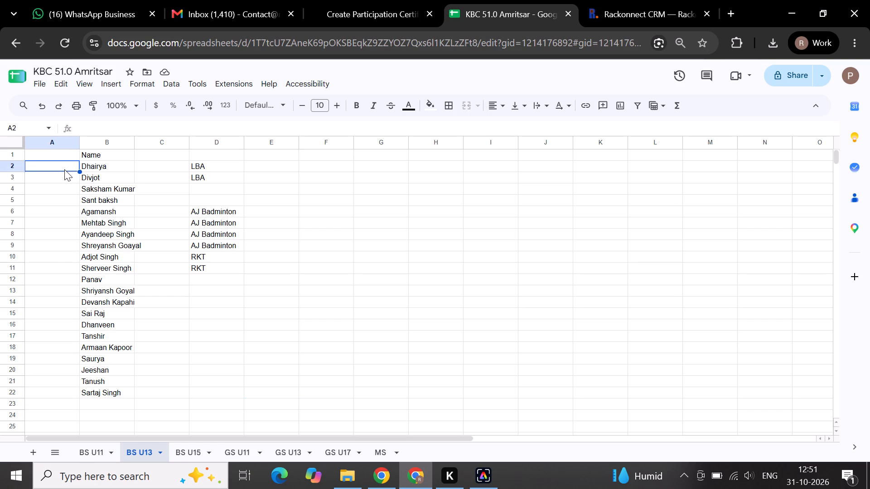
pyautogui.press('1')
pyautogui.press('Down')
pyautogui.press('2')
pyautogui.press('Down')
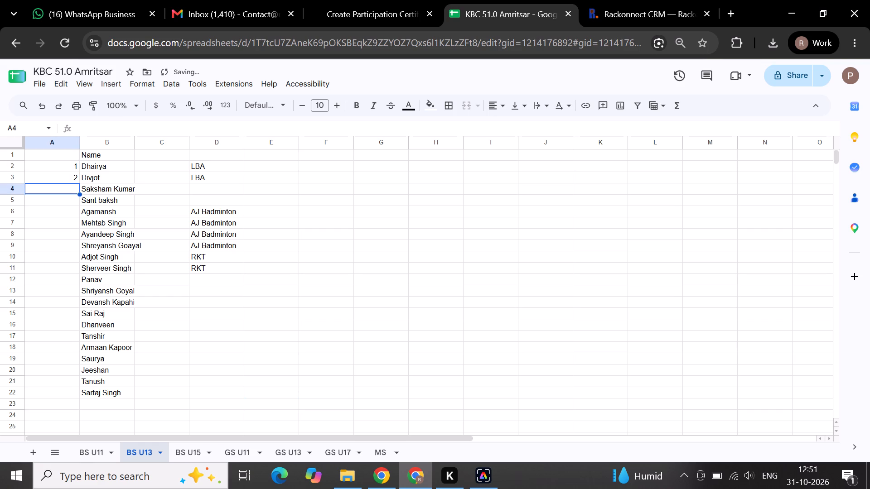
pyautogui.press('Down')
pyautogui.press('Up')
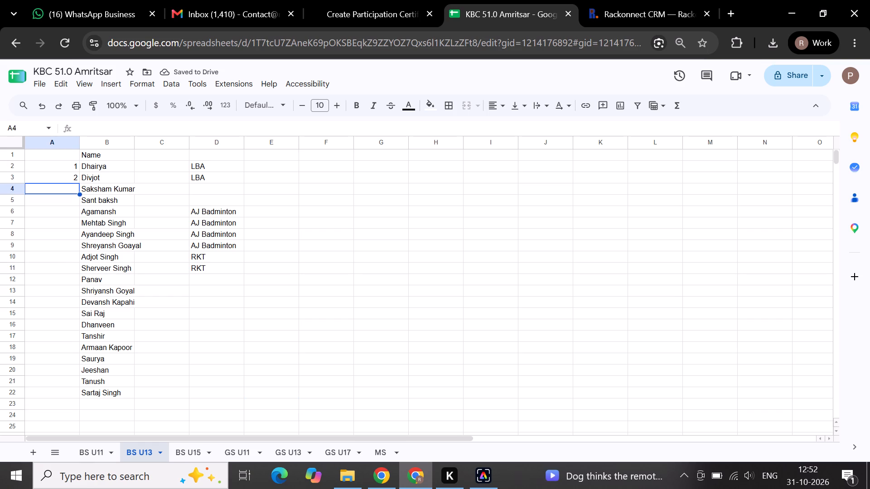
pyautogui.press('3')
pyautogui.press('Down')
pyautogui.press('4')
pyautogui.press('Down')
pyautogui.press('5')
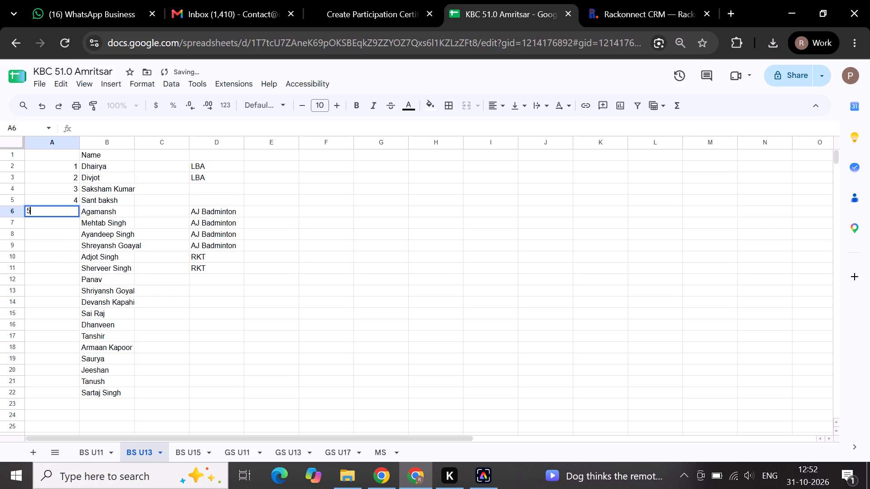
pyautogui.press('Down')
# Continue the BS U13 serial numbers with 6 to 10 in cells A7 to A11.
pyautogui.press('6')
pyautogui.press('Down')
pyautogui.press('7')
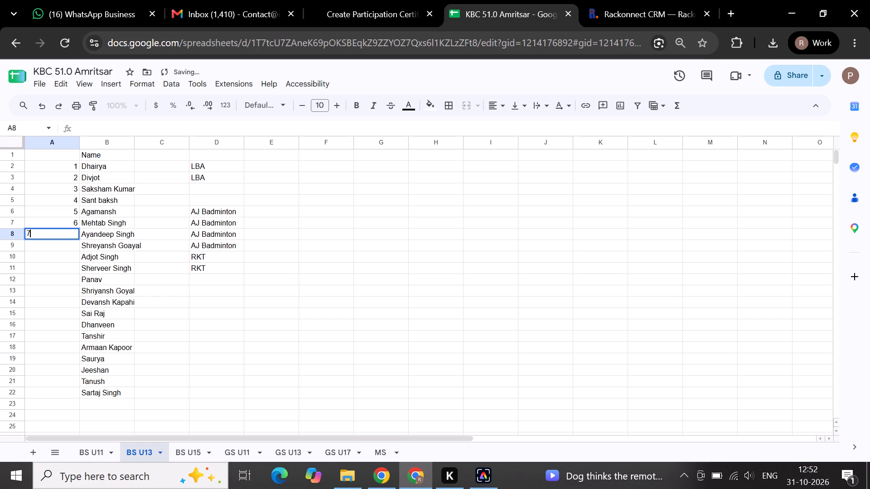
pyautogui.press('Down')
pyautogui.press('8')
pyautogui.press('Down')
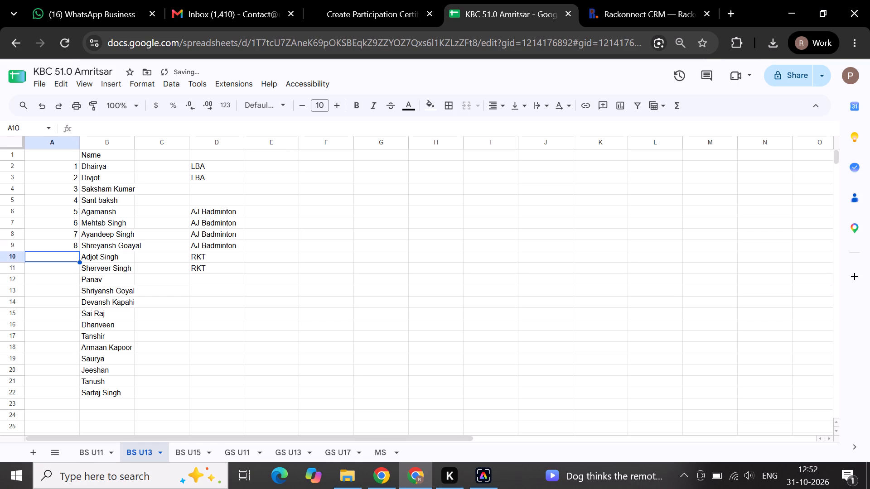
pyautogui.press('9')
pyautogui.press('Down')
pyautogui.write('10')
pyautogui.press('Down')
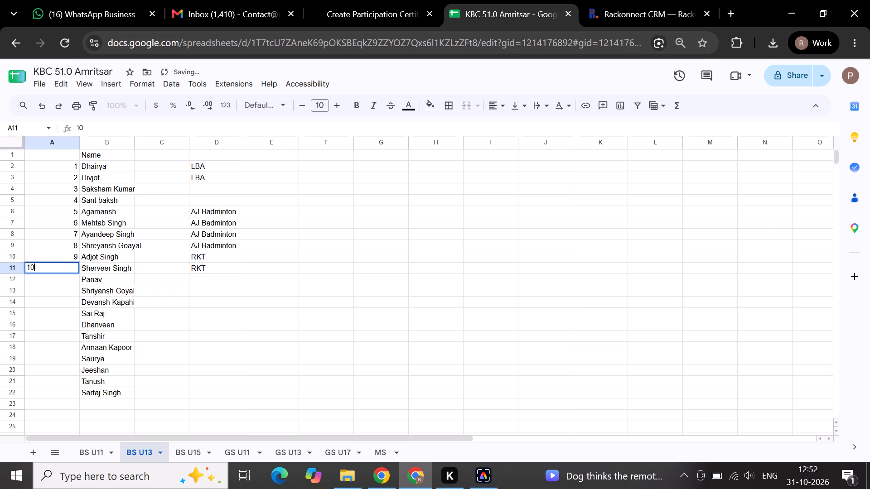
# Continue the BS U13 serial numbers with 11 to 15 in cells A12 to A16.
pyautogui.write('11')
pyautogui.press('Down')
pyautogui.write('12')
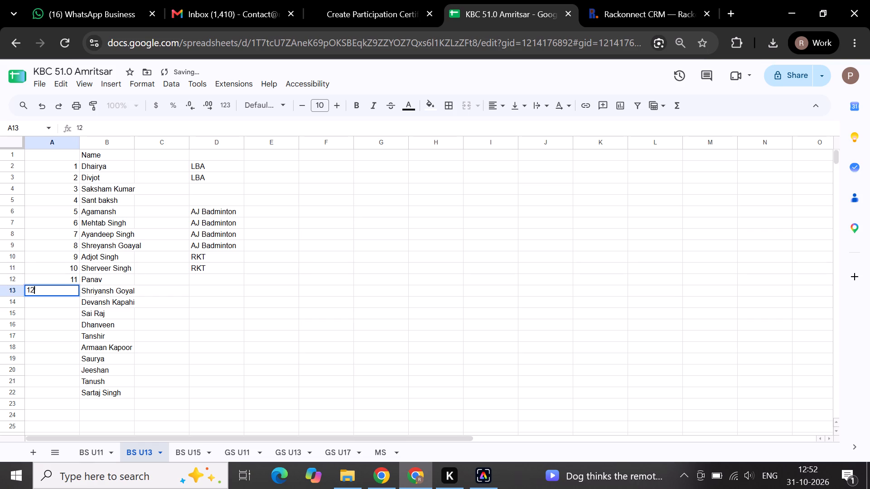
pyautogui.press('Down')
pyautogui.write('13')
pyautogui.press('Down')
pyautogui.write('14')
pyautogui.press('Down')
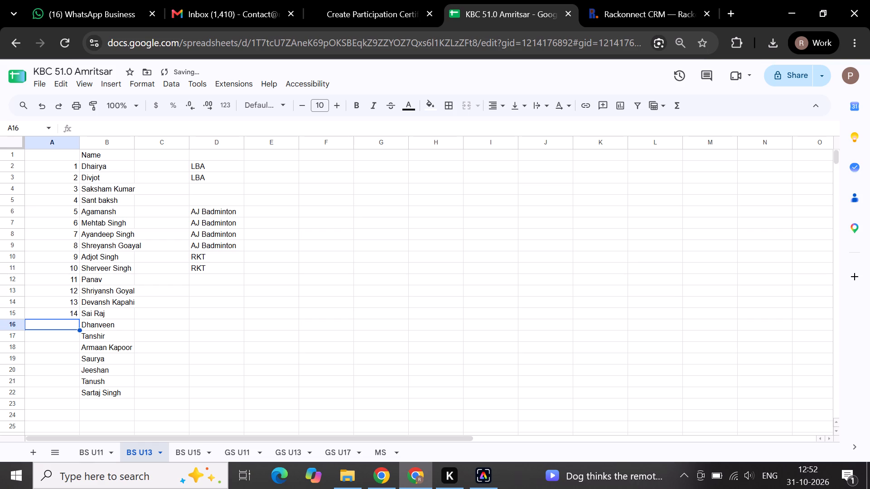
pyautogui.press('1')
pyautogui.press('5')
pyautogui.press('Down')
# Complete the BS U13 serial numbers with 16 to 21 in cells A17 to A22.
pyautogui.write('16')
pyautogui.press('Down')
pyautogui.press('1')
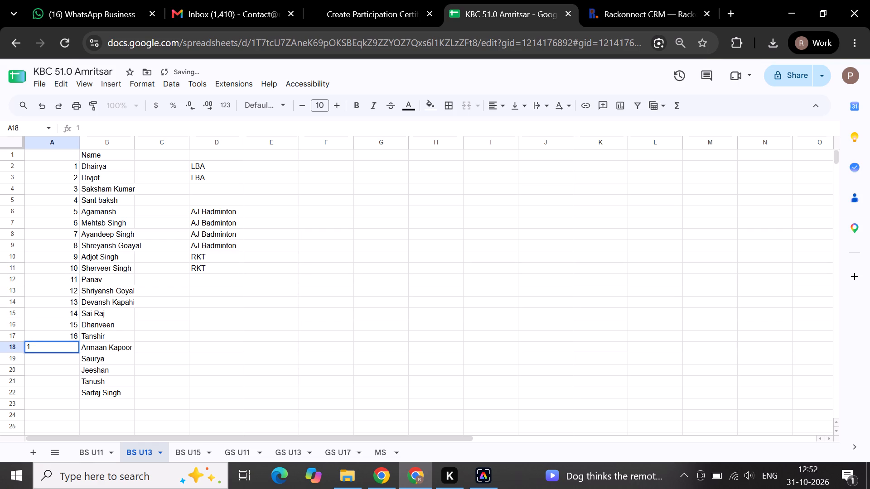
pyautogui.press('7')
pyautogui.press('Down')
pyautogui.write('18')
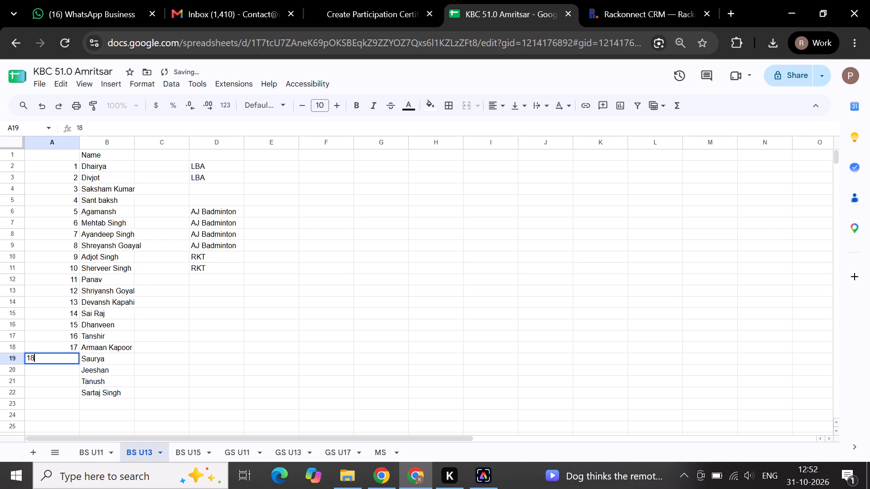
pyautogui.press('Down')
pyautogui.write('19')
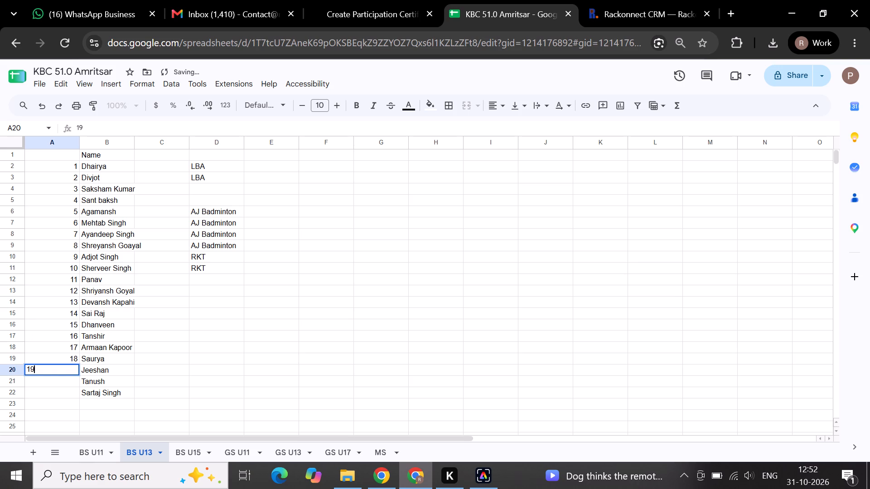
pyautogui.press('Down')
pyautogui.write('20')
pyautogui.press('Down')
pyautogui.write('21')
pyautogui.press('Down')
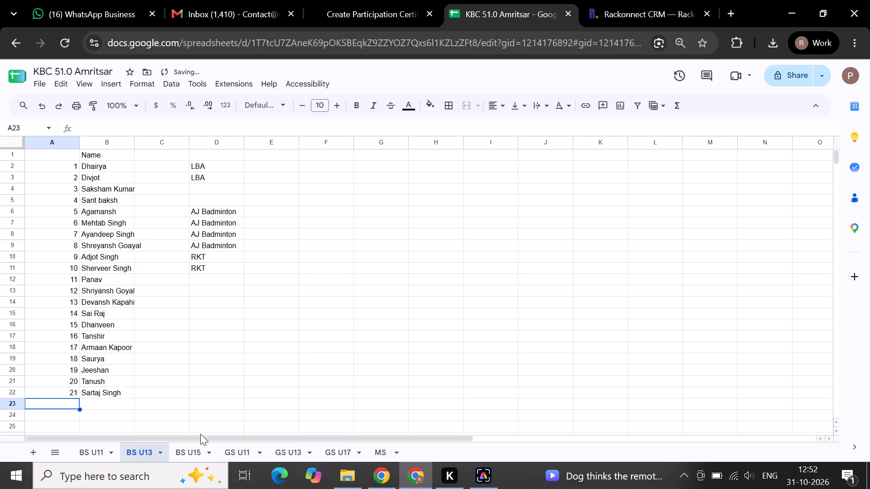
# On the BS U15 sheet, number the first five players 1 to 5 in cells A2 to A6.
pyautogui.click(194, 447)
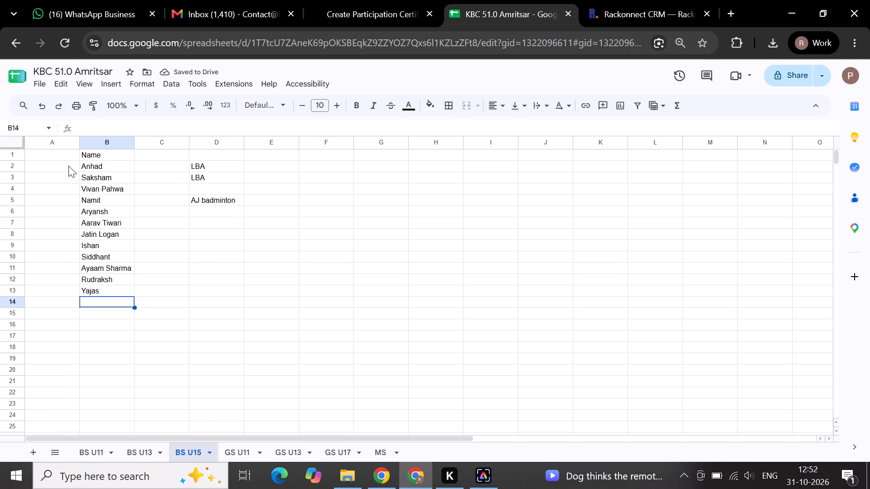
pyautogui.click(66, 166)
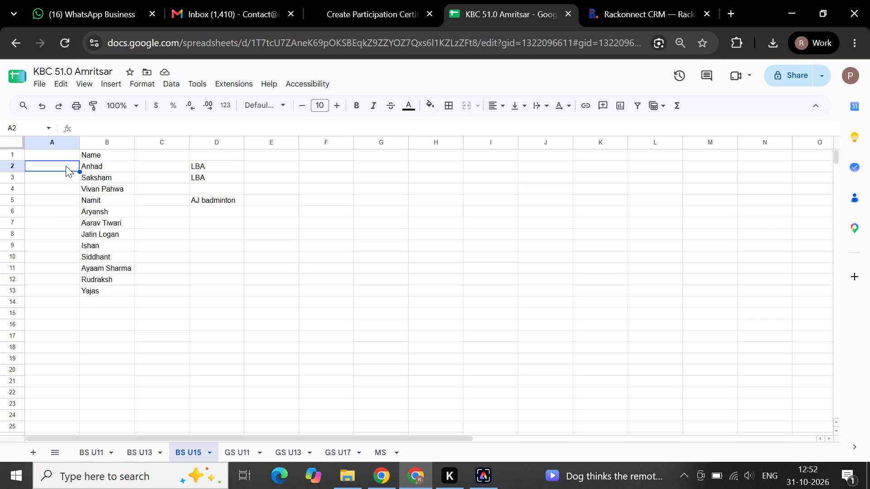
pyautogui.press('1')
pyautogui.press('Down')
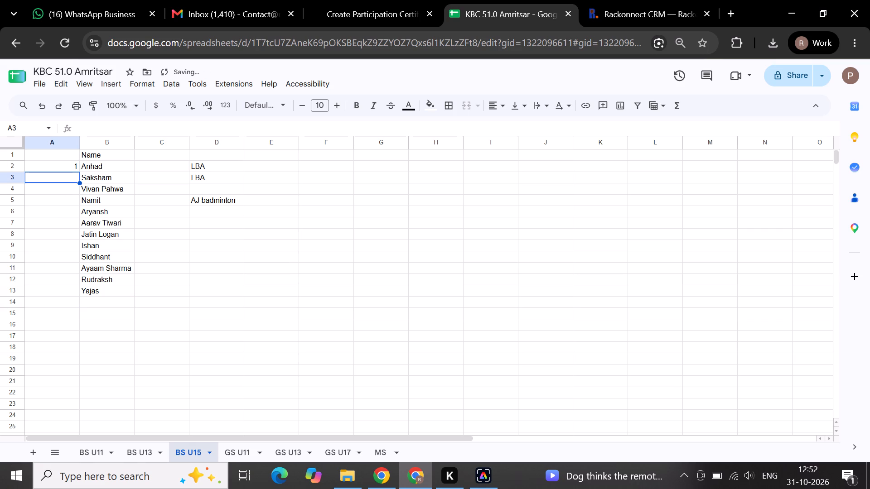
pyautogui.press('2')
pyautogui.press('Down')
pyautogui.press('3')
pyautogui.press('Down')
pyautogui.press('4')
pyautogui.press('Down')
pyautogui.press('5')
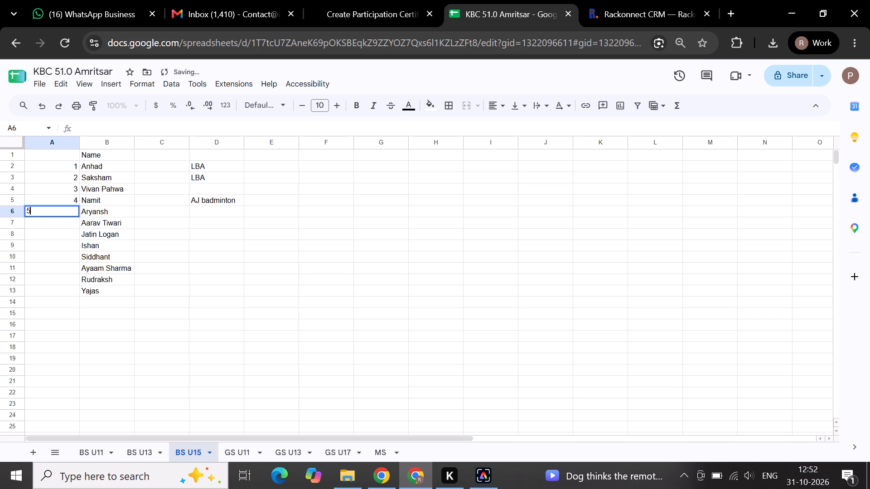
pyautogui.press('Down')
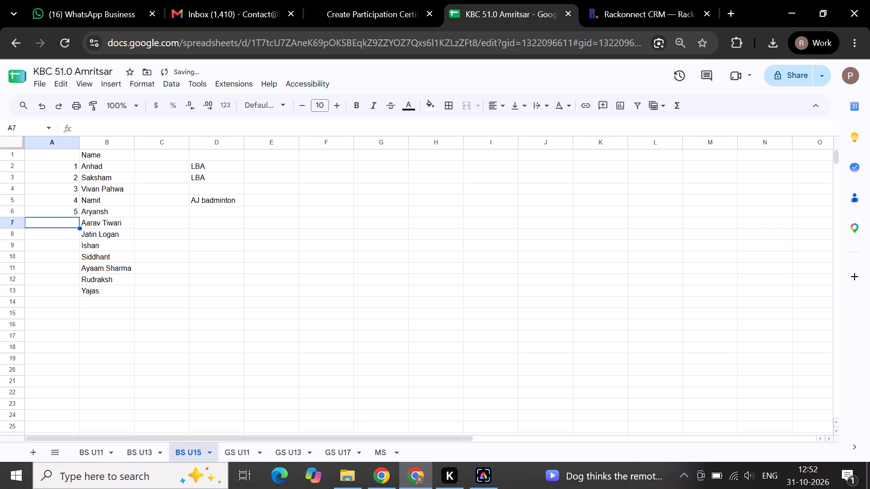
# Complete the BS U15 serial numbers with 6 to 12 in cells A7 to A13.
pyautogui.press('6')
pyautogui.press('Down')
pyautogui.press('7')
pyautogui.press('Down')
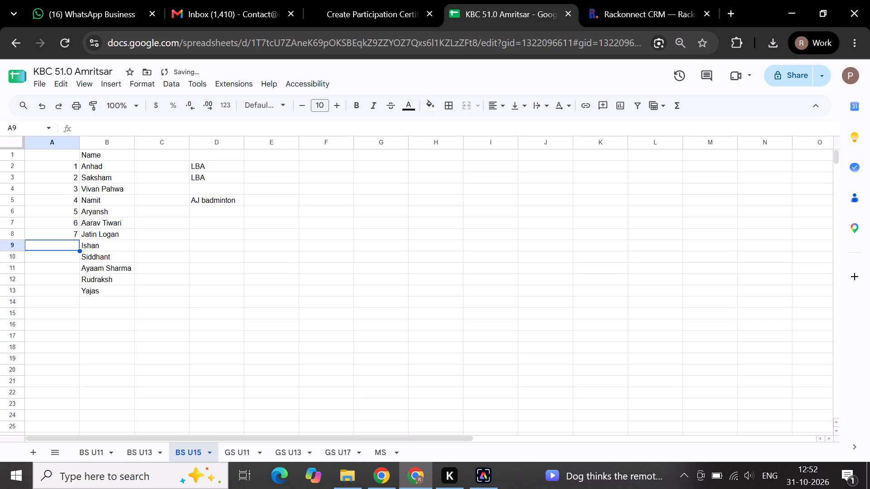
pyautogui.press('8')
pyautogui.press('Down')
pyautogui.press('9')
pyautogui.press('Down')
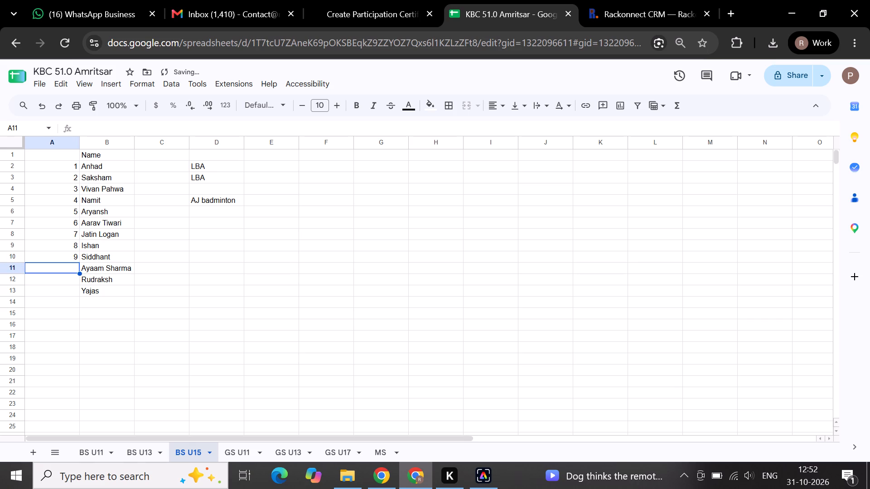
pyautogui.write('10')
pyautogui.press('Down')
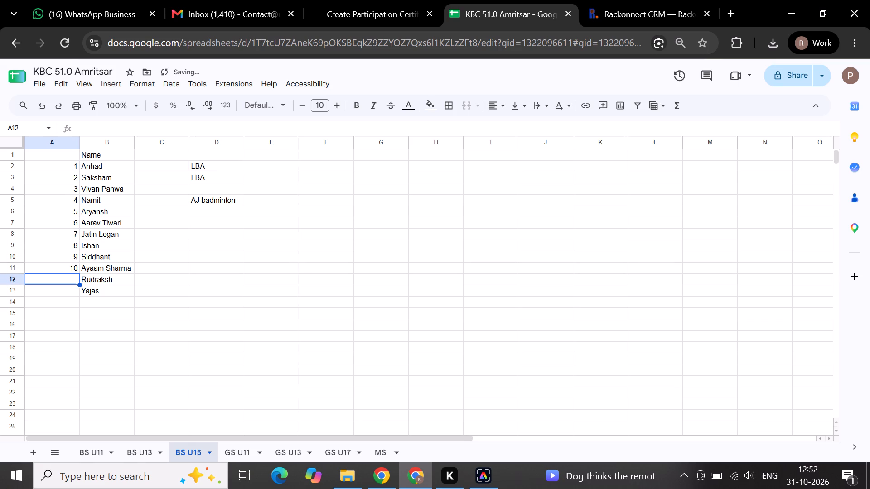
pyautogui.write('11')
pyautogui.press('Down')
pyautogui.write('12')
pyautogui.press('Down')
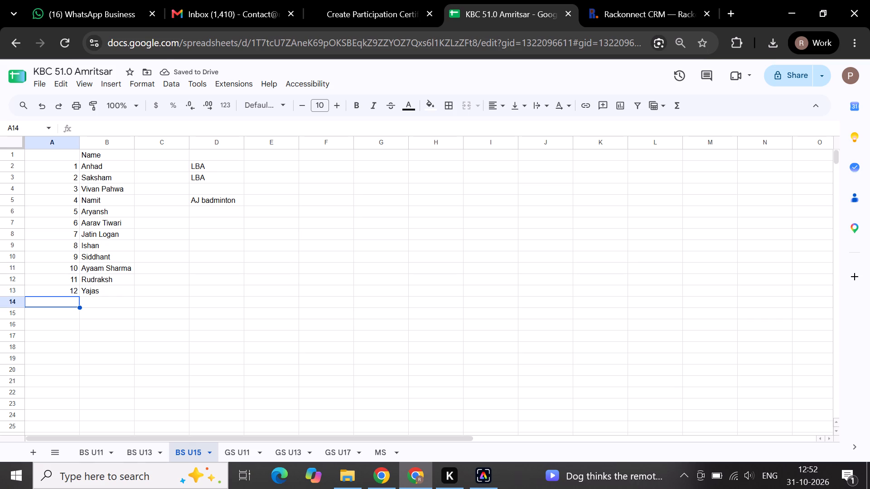
# Back on the BS U13 sheet, add a second player named Dhairya, including the surname, in cell B23 below the existing list.
pyautogui.click(138, 450)
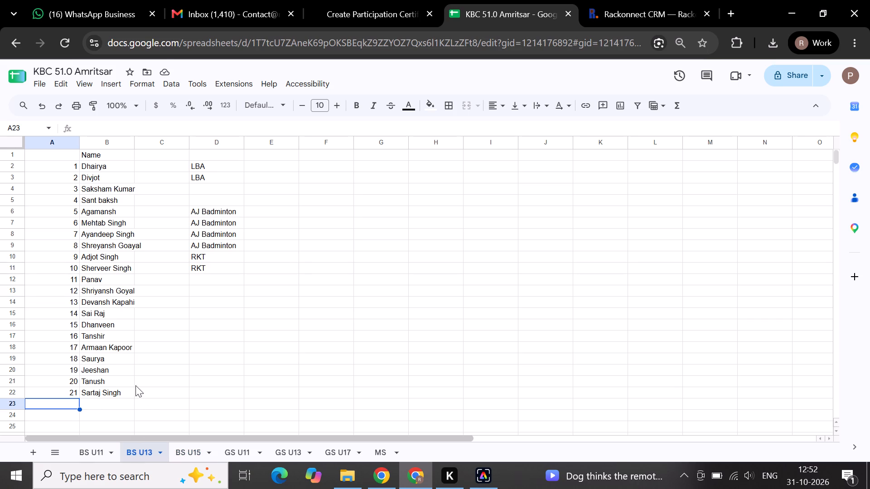
pyautogui.scroll(-2, 135, 385)
pyautogui.scroll(3, 135, 385)
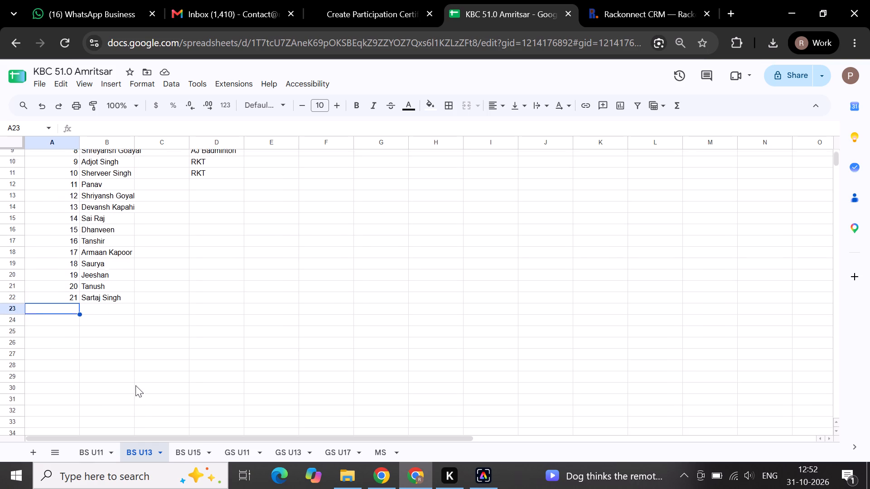
pyautogui.scroll(1, 135, 385)
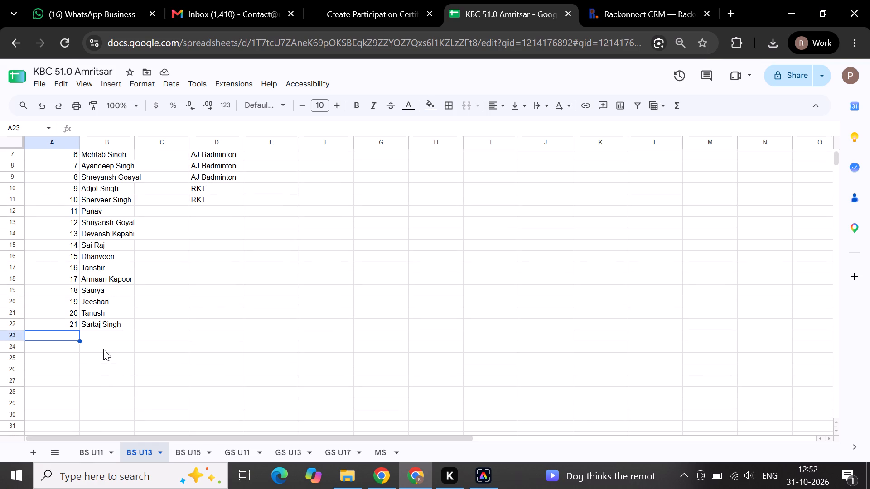
pyautogui.click(103, 349)
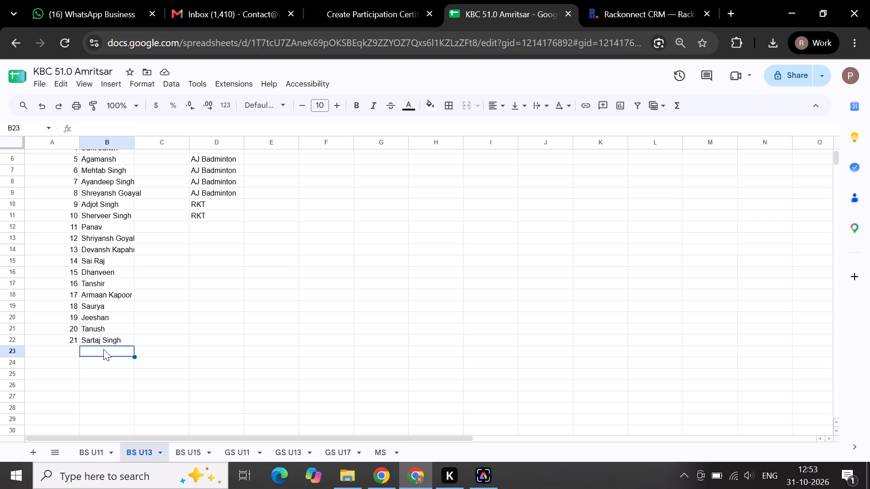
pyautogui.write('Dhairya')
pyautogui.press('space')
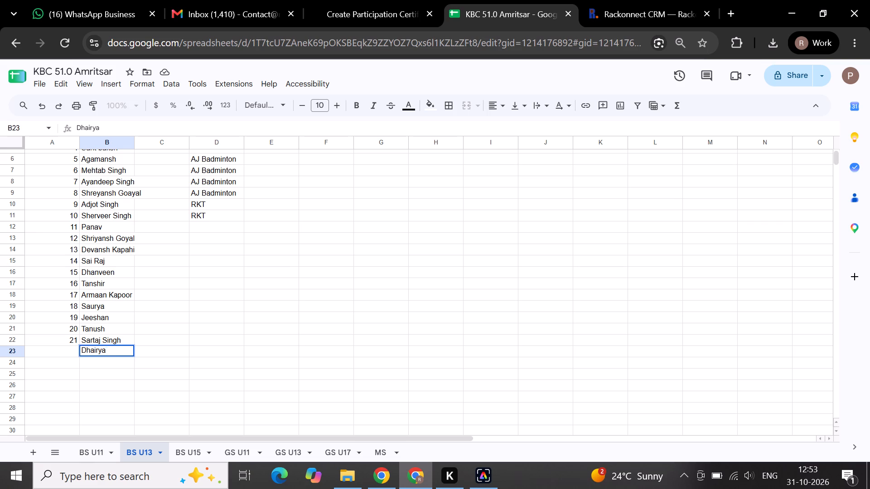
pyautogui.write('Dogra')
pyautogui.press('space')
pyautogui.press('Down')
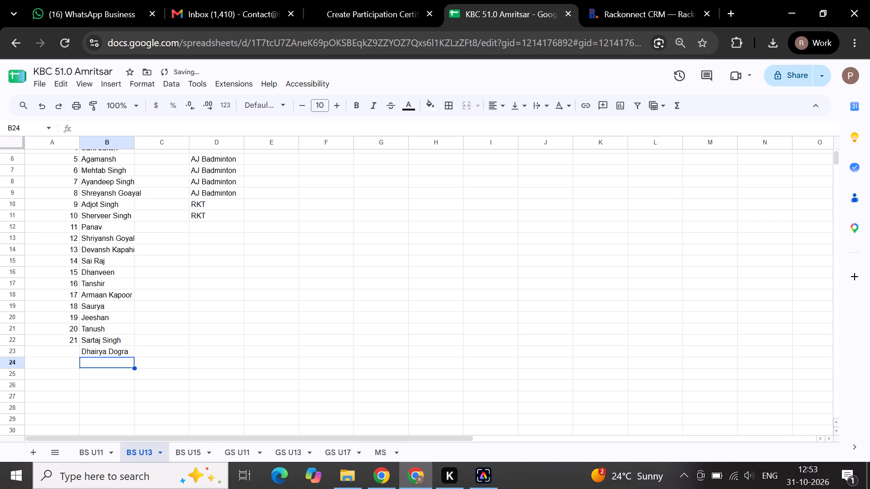
# Add the BS U13 players Panshul and Gurmohit in cells B24 and B25.
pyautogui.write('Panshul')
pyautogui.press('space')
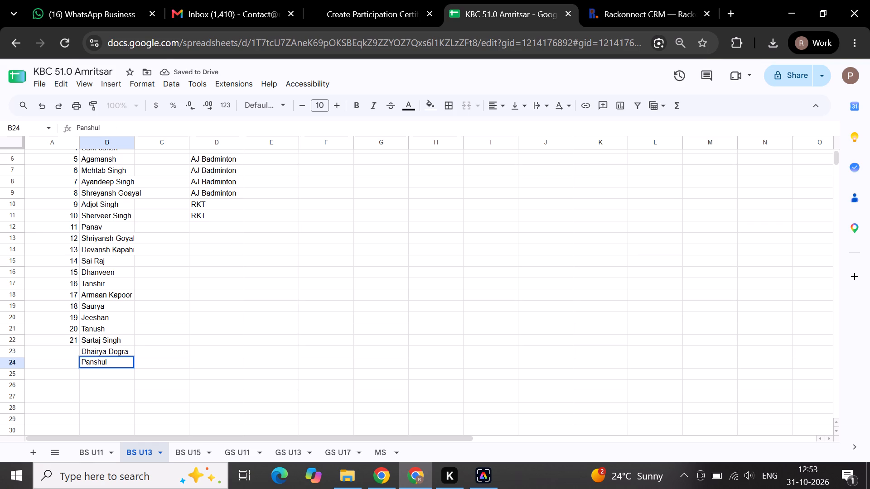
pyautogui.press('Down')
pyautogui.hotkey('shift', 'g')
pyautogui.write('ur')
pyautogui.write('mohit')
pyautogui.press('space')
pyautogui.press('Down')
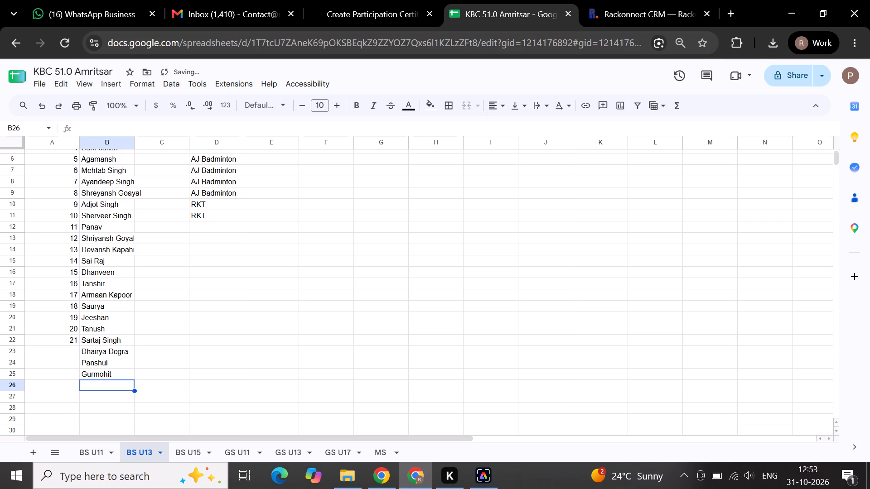
# Add the BS U13 player Ayaan, including the surname, in cell B26.
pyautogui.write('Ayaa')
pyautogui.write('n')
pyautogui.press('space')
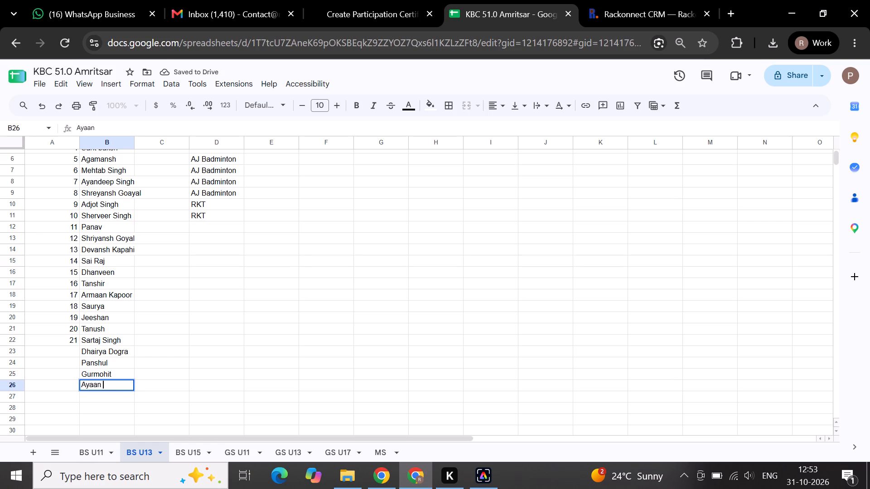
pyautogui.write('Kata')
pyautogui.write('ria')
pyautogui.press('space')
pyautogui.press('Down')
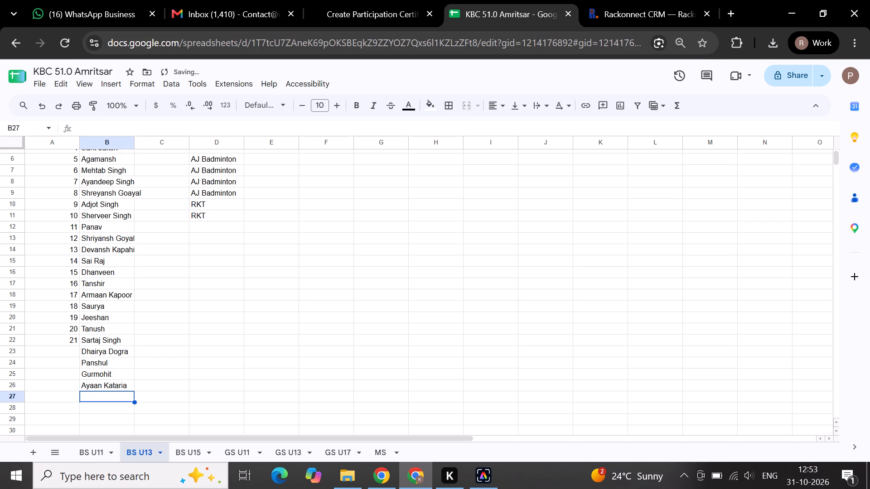
# Add the BS U13 players Ridhaan and Ayaandeep in cells B27 and B28.
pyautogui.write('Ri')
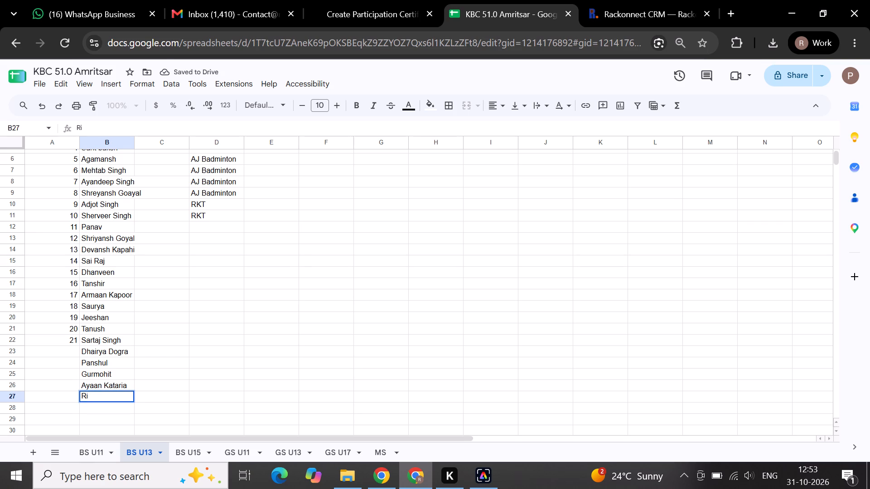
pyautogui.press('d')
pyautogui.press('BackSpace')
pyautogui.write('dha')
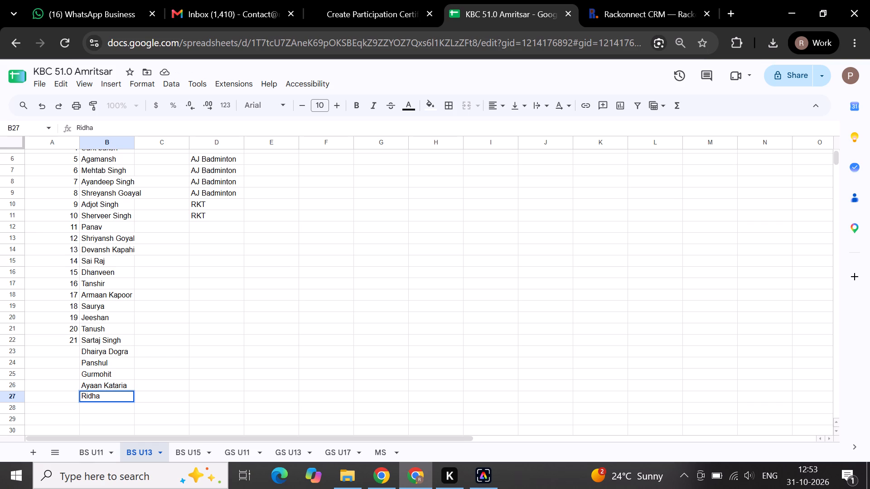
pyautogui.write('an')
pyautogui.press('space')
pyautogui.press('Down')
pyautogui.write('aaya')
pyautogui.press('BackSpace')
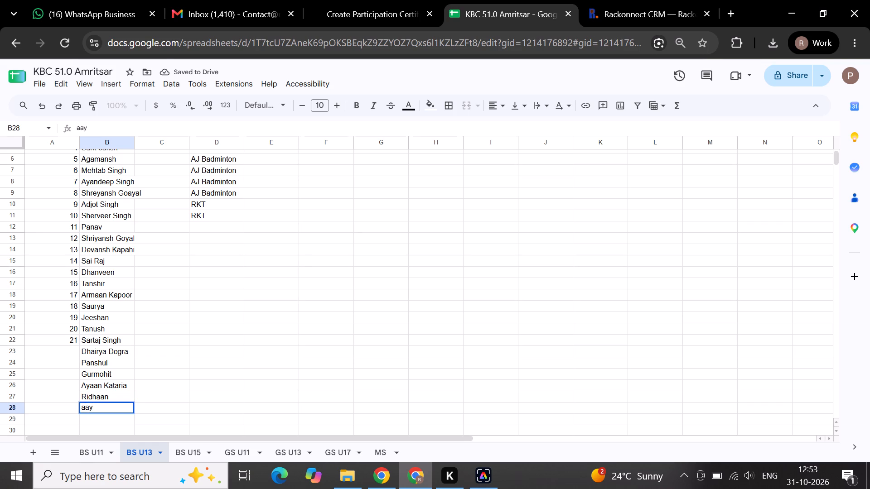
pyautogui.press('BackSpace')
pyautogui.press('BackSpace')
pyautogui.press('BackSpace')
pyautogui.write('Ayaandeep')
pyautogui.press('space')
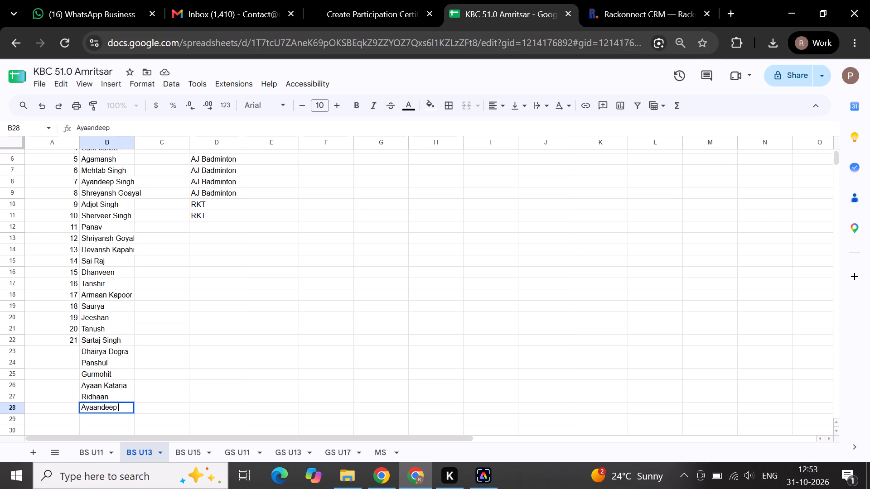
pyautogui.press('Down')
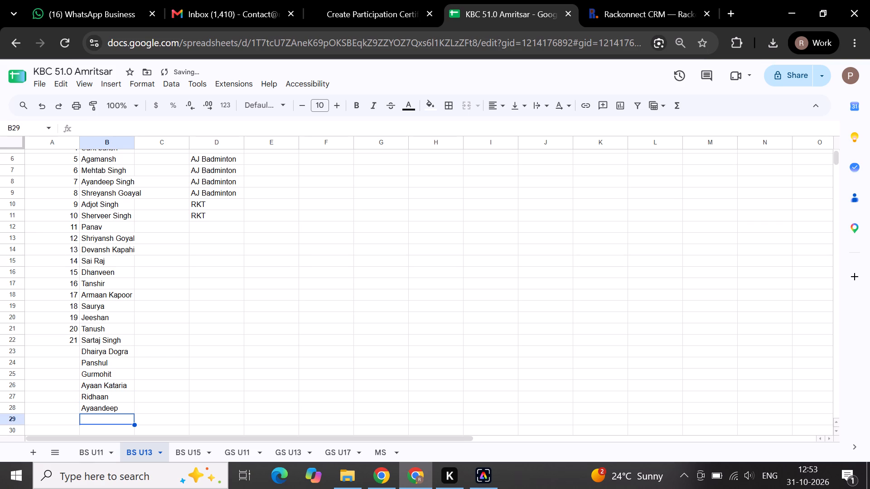
# Add the BS U13 player Krishiv in cell B29.
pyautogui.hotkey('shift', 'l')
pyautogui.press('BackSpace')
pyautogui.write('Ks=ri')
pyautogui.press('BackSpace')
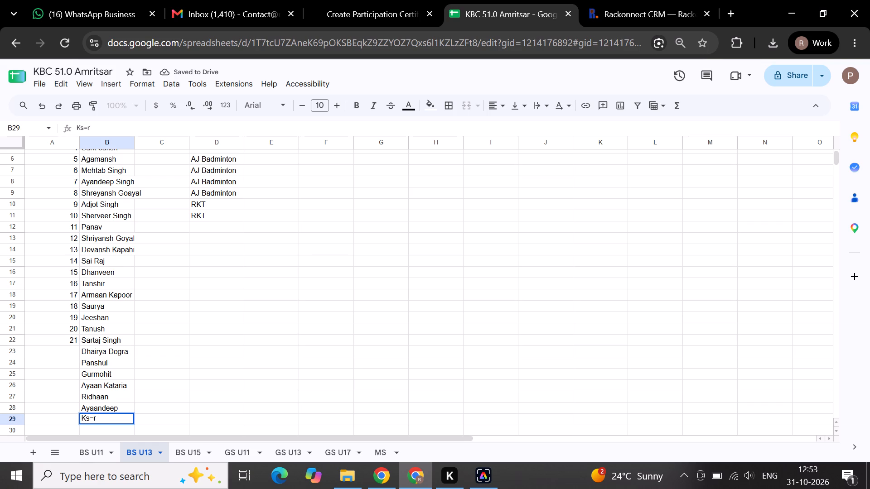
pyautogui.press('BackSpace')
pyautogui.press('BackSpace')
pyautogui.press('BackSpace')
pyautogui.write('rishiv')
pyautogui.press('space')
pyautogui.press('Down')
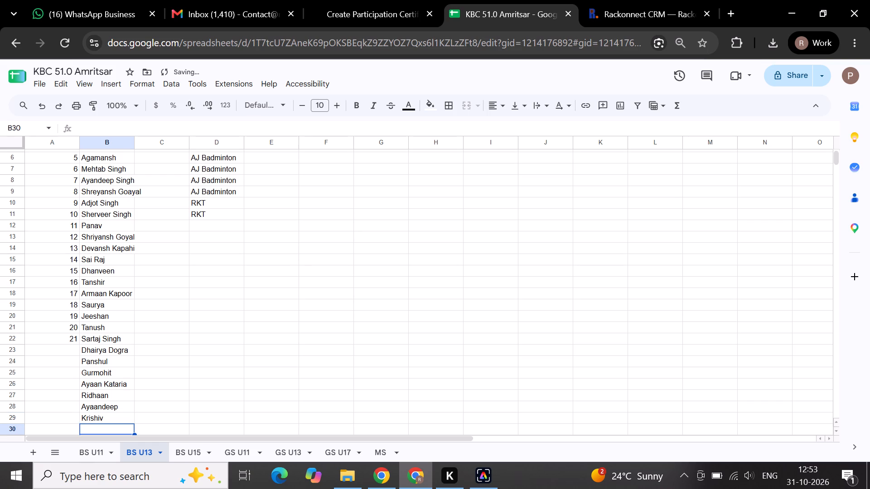
# Add the BS U13 player Garv in cell B30.
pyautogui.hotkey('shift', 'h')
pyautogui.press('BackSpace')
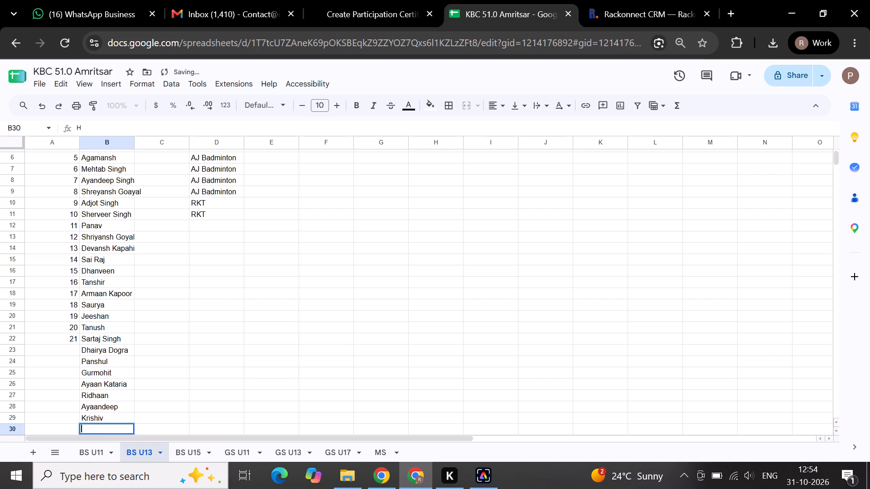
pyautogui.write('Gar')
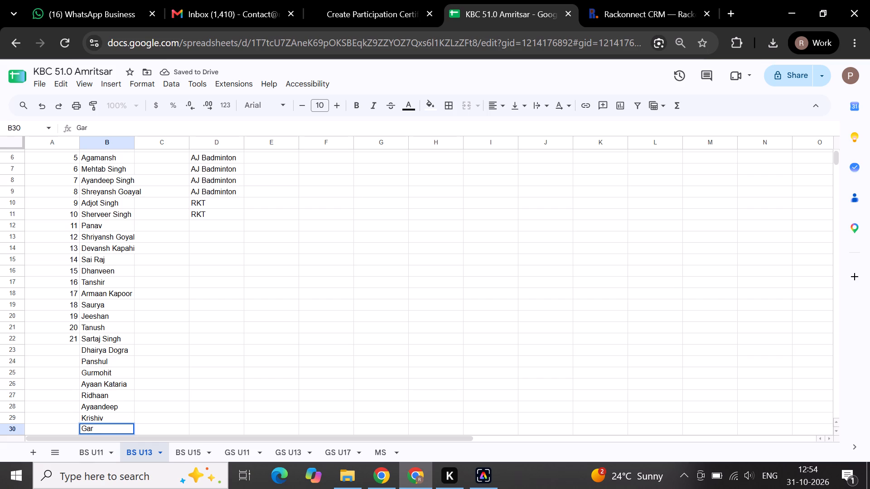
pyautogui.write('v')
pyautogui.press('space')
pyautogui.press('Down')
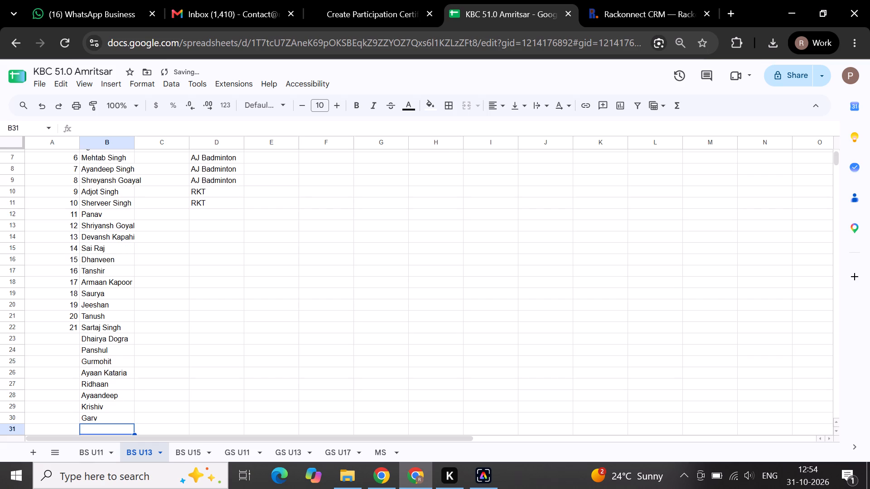
# Append the surname to Garv's entry in cell B30 of the BS U13 sheet.
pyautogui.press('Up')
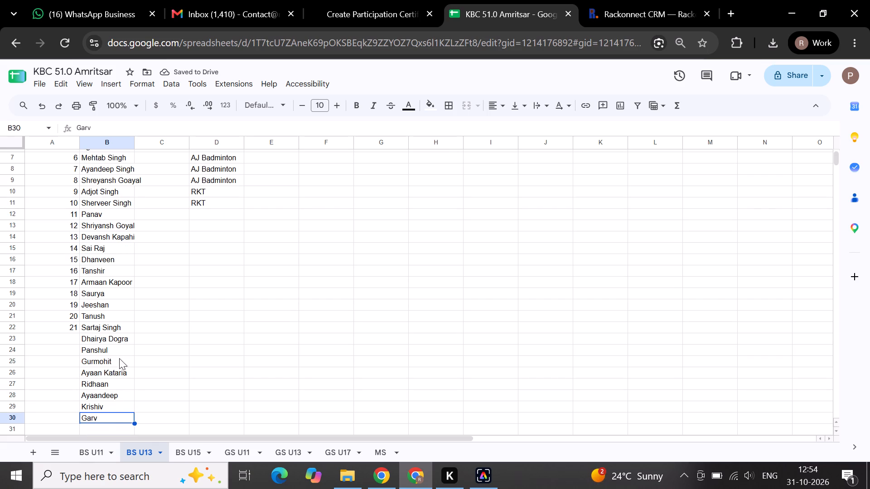
pyautogui.doubleClick(110, 417)
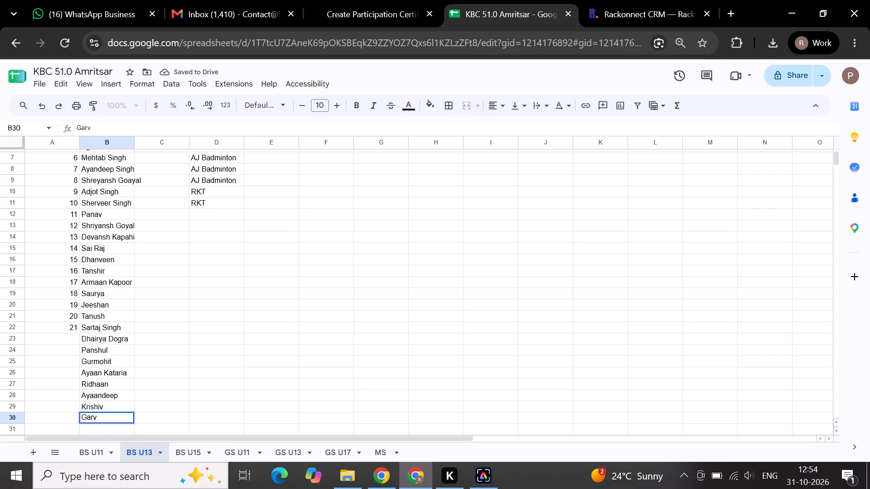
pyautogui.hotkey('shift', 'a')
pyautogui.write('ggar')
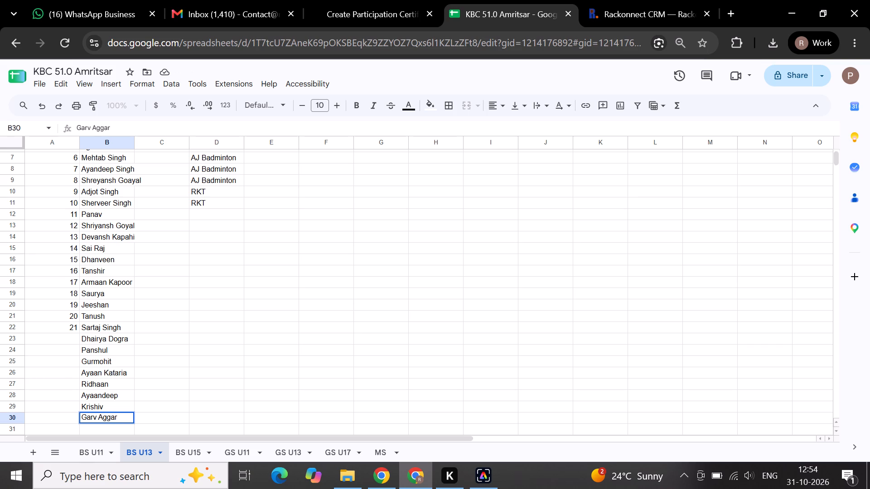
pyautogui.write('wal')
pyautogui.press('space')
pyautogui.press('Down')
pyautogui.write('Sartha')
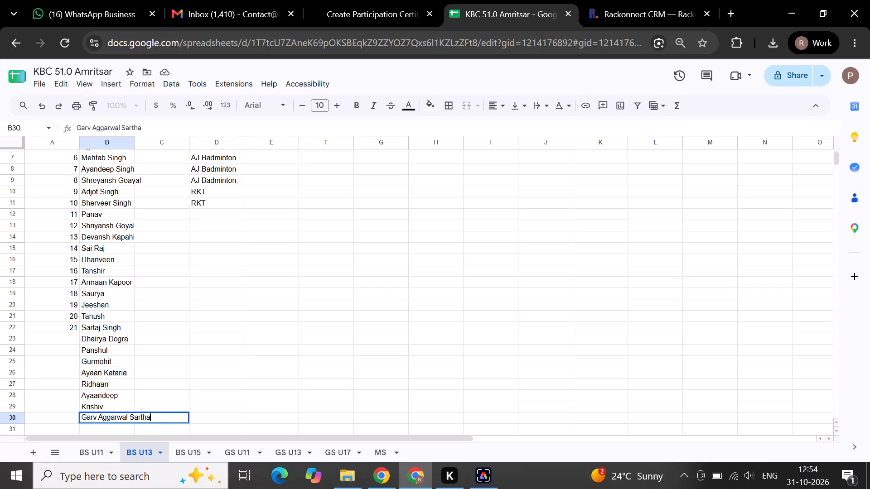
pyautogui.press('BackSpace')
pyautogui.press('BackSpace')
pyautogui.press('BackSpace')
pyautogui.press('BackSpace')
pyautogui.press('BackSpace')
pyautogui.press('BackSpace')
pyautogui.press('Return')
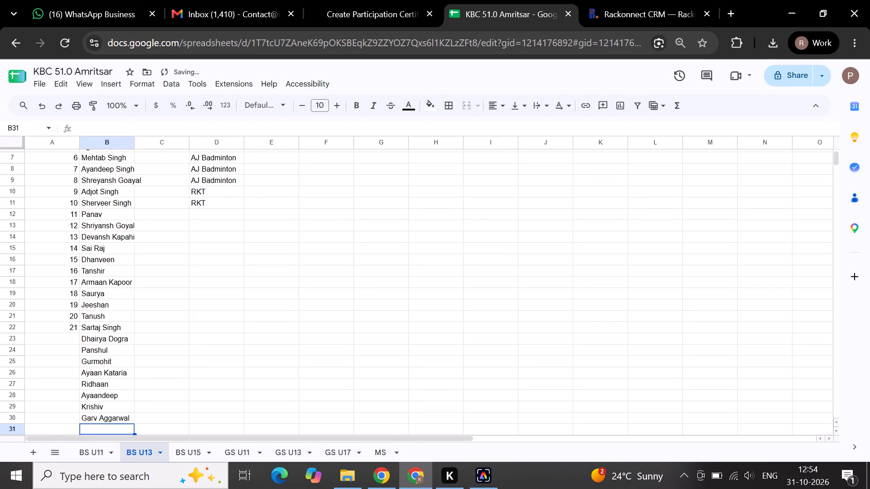
# Add the BS U13 players Sarthak and Agasya, including their surnames, in cells B31 and B32.
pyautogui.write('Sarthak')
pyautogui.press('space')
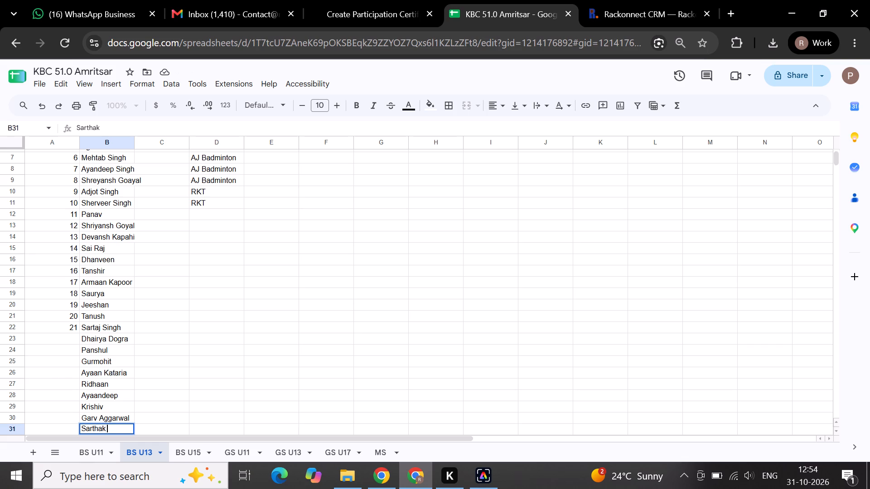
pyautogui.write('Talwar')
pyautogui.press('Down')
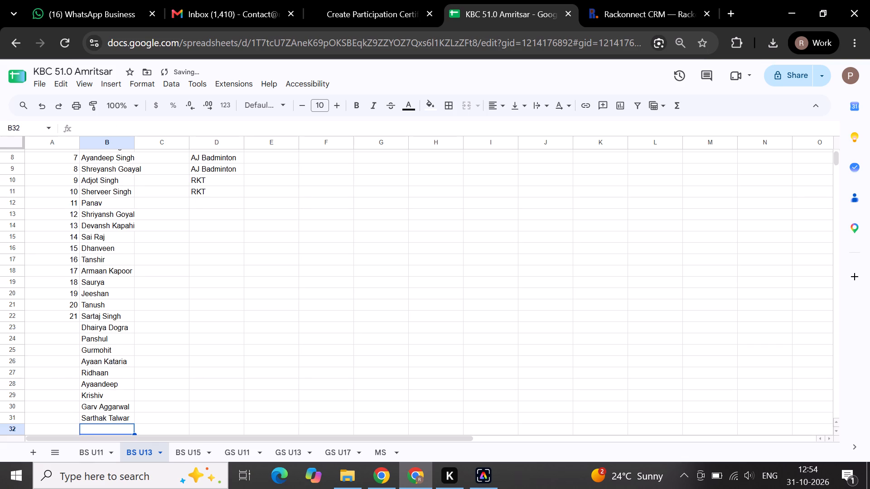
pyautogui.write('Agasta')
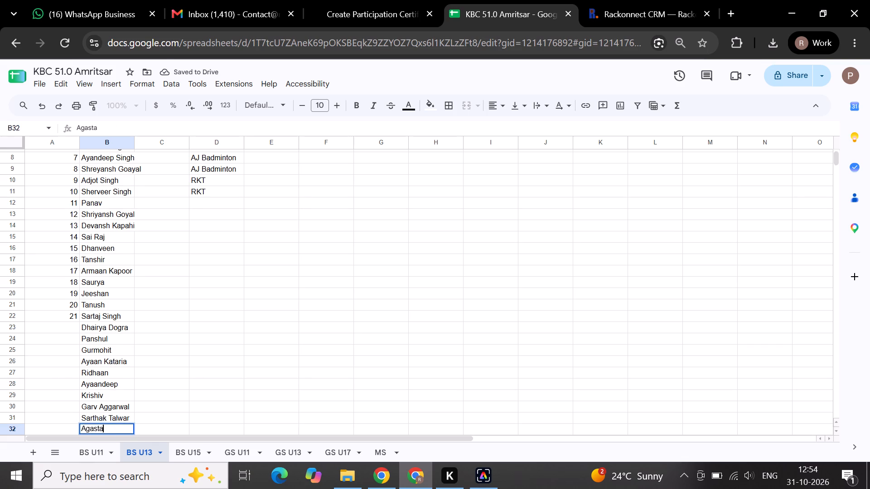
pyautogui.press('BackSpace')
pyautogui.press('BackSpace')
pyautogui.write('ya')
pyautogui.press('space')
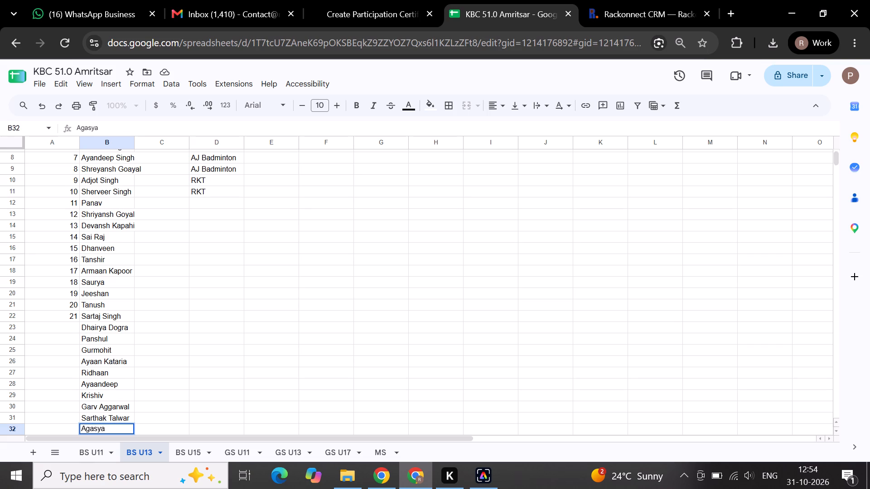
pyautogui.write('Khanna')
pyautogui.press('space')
pyautogui.click(167, 384)
# Number the BS U13 players in cells A23 to A25 as 22, 23 and 24.
pyautogui.scroll(-1, 167, 384)
pyautogui.click(66, 219)
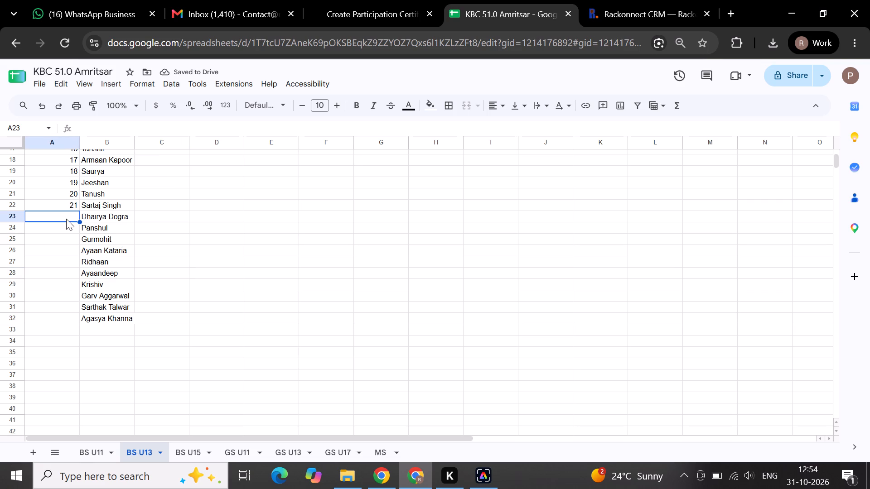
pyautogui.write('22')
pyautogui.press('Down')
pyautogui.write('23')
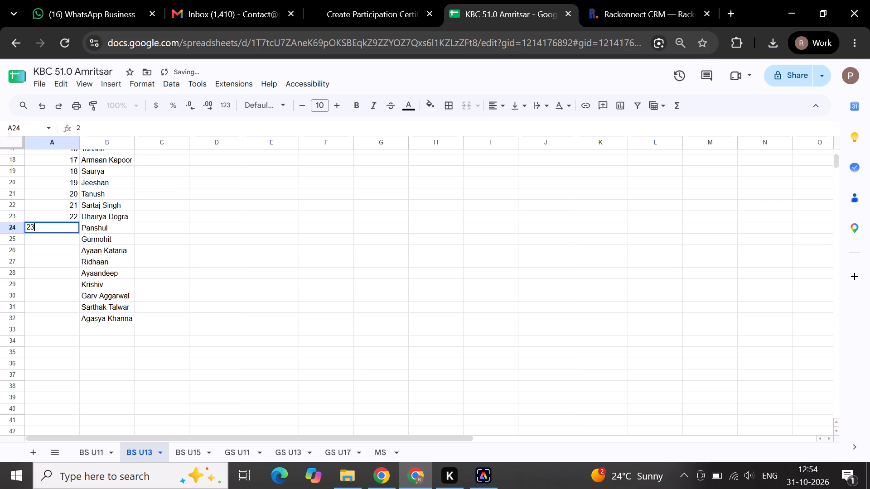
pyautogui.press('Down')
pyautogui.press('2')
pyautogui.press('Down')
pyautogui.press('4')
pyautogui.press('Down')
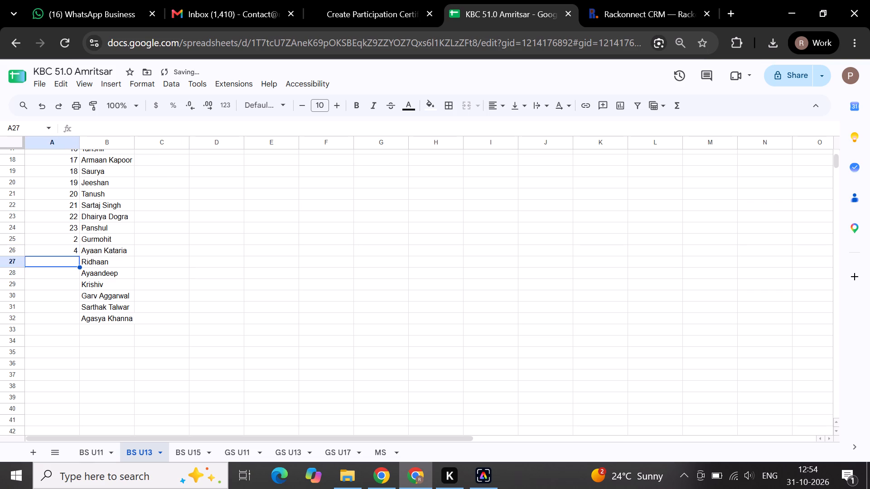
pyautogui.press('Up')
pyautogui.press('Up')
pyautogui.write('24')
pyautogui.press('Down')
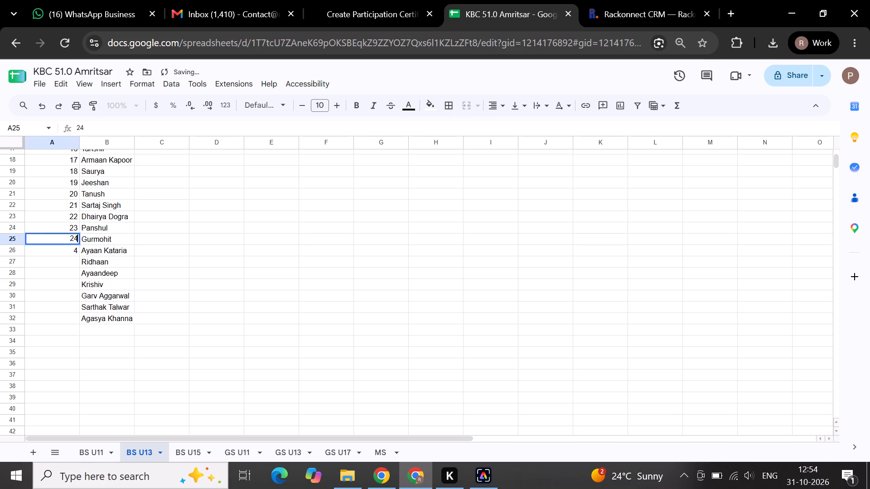
# Number the remaining BS U13 players from 25 to 31 in cells A26 to A32.
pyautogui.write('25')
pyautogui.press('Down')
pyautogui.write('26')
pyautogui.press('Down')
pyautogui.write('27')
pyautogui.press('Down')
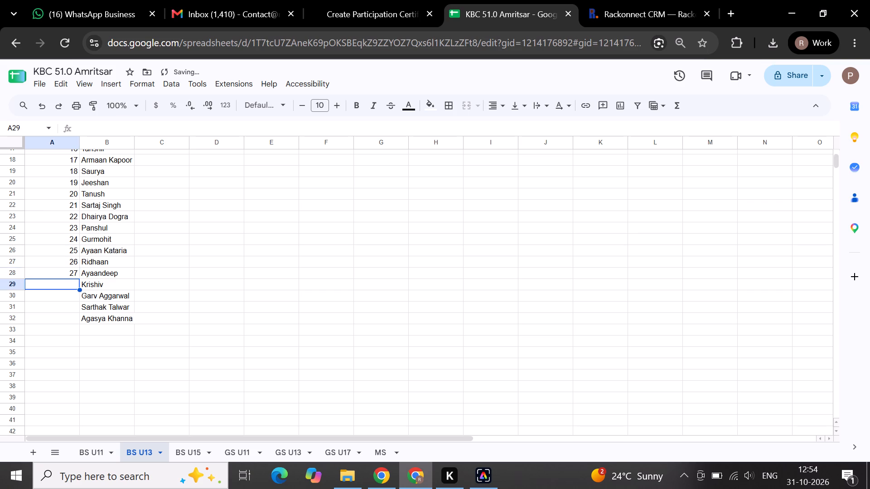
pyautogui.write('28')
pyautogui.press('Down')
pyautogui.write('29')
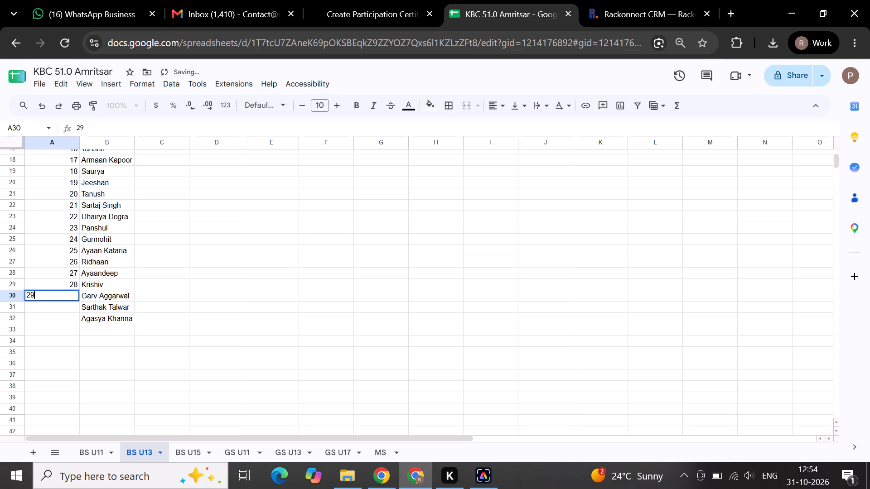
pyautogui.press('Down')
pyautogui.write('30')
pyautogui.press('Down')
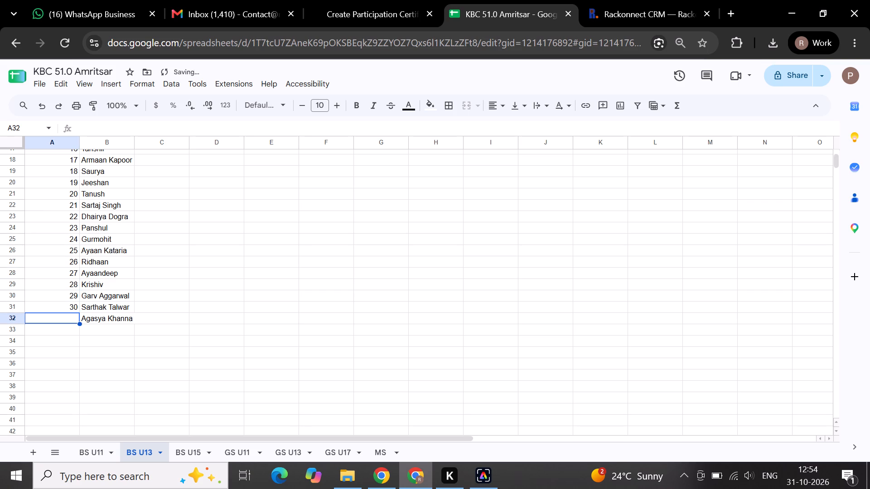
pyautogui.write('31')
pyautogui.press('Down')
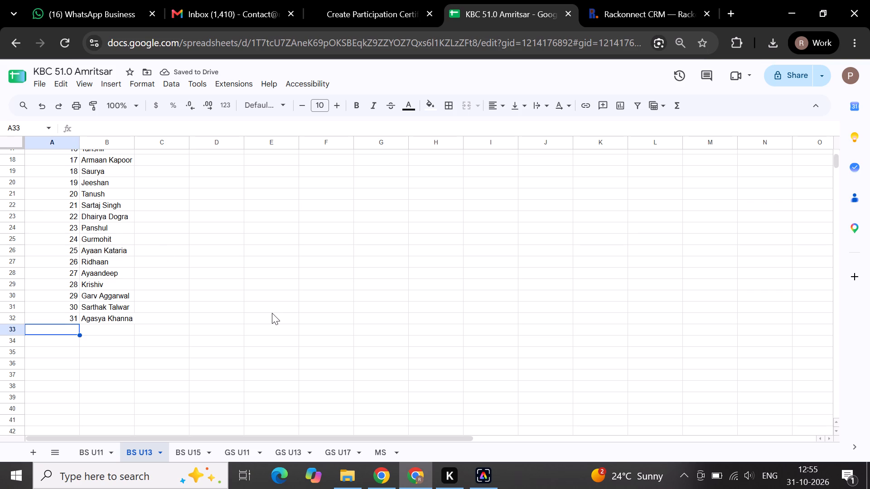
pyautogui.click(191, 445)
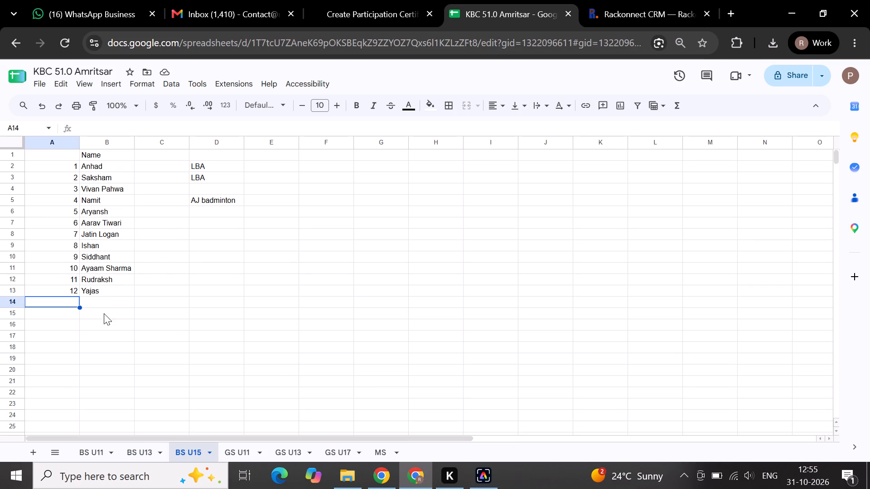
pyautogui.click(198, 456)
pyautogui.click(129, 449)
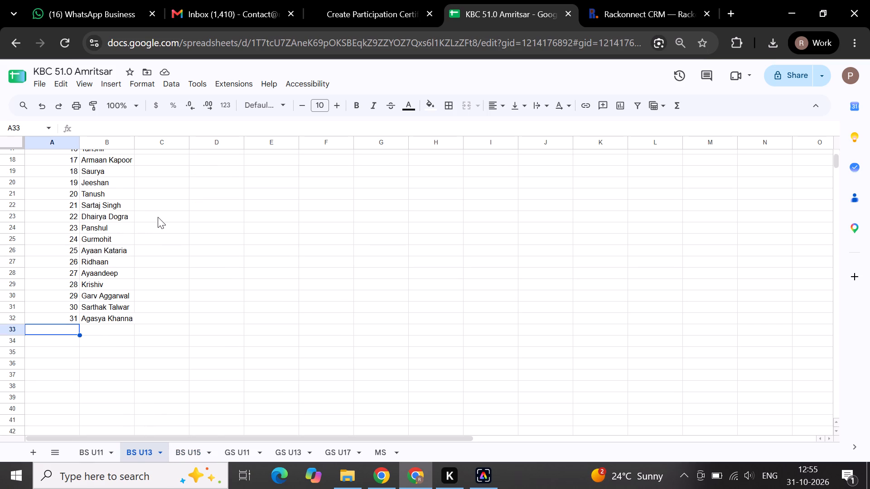
# Enter DBA as the academy for the BS U13 player in row 23, in cell D23.
pyautogui.click(196, 216)
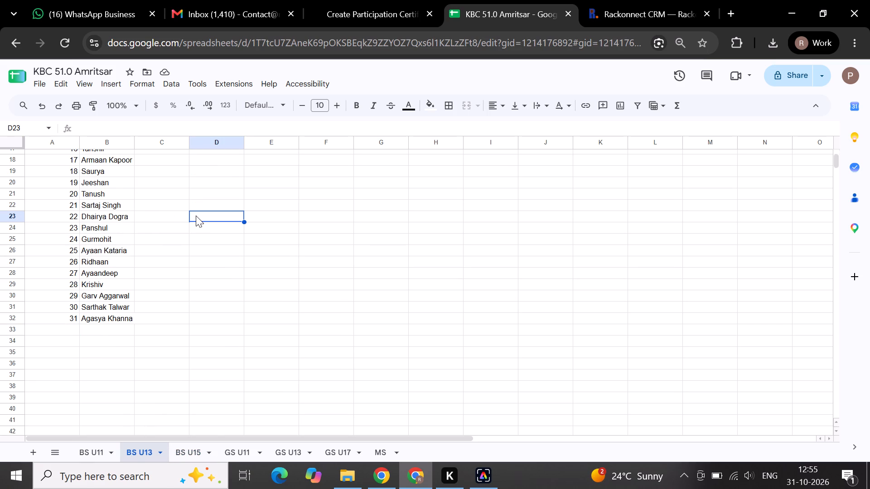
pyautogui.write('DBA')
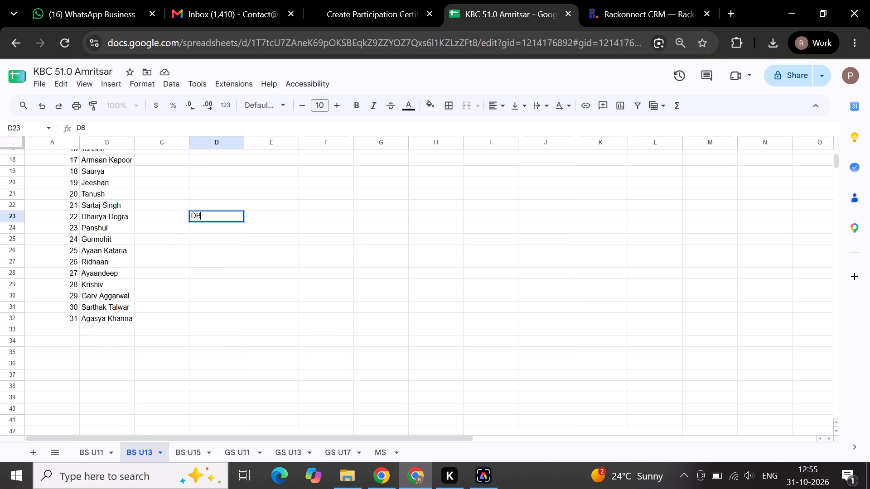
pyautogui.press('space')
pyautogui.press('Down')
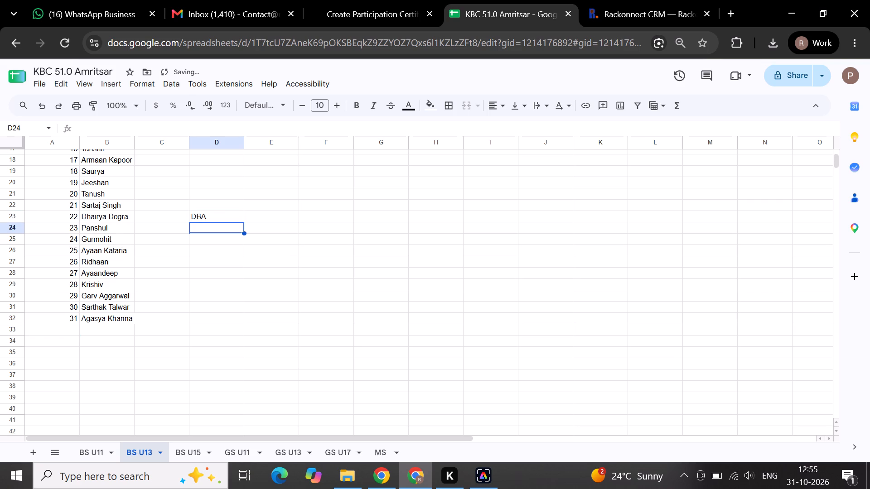
# Fill the academy DBA down from cell D23 to D32 on the BS U13 sheet.
pyautogui.moveTo(242, 216); pyautogui.dragTo(248, 221)
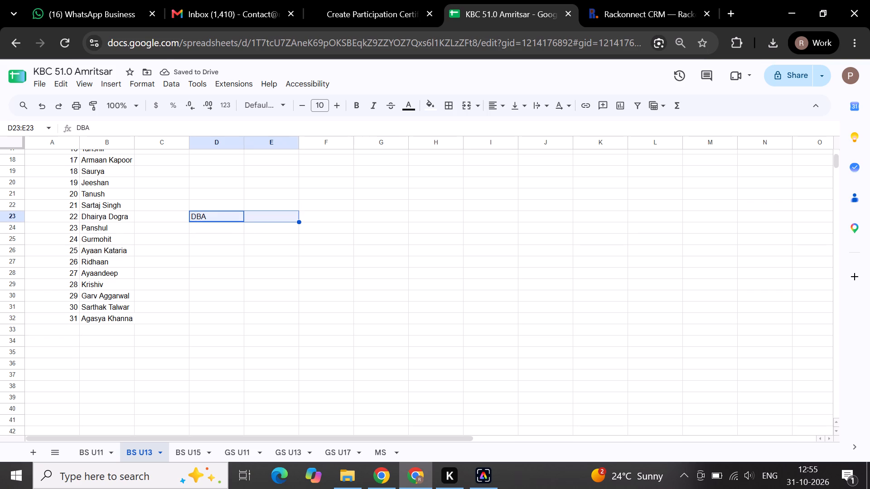
pyautogui.click(240, 225)
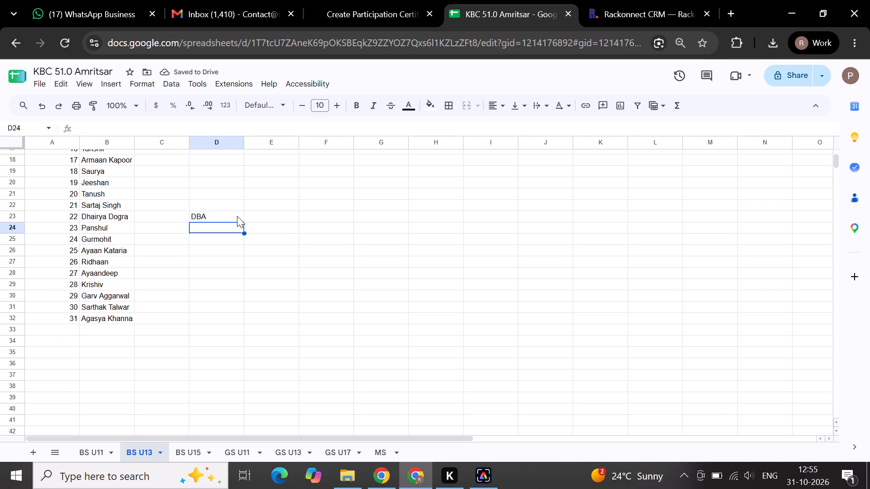
pyautogui.click(237, 217)
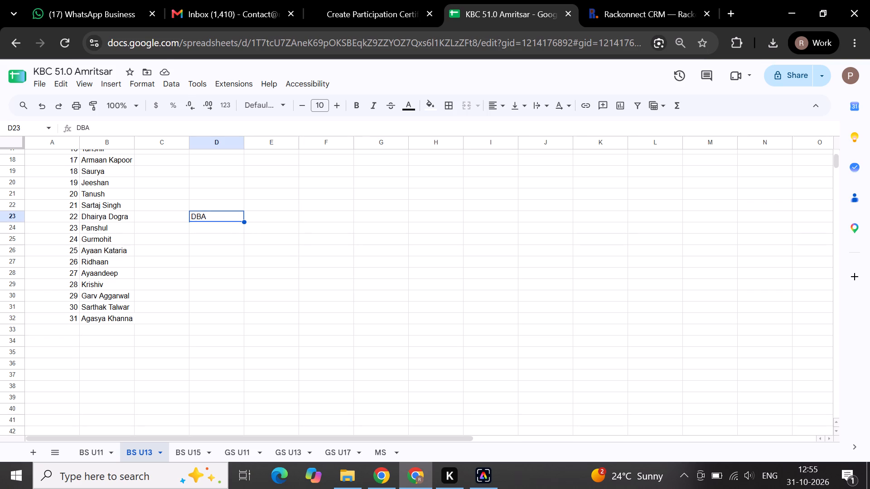
pyautogui.moveTo(243, 221); pyautogui.dragTo(237, 316)
pyautogui.click(288, 319)
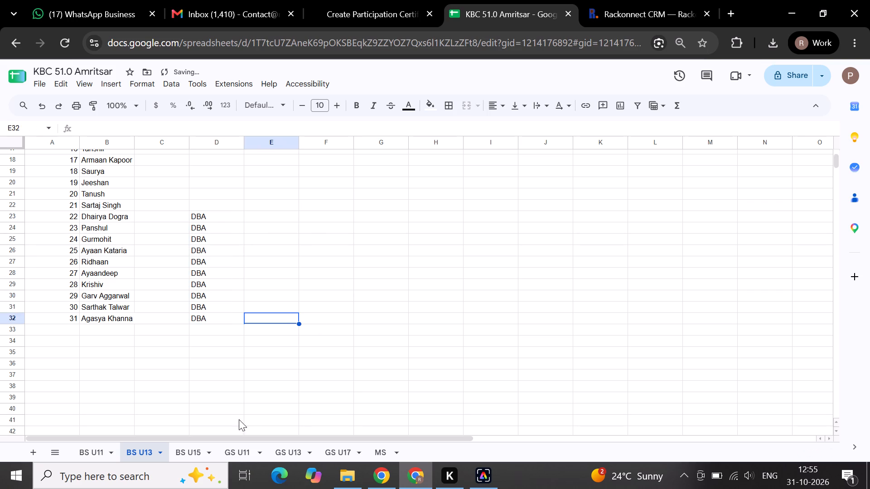
# Add the player Sarthak, including the surname, in cell B14 of the BS U15 sheet.
pyautogui.click(184, 451)
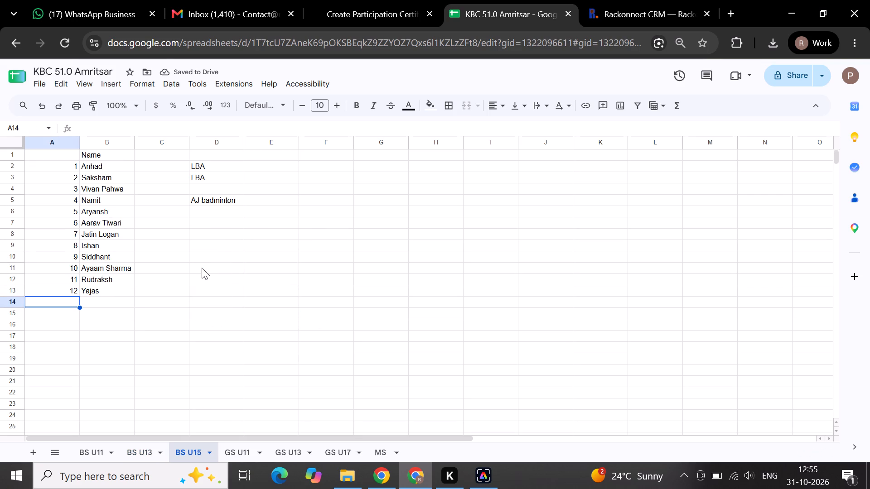
pyautogui.click(122, 302)
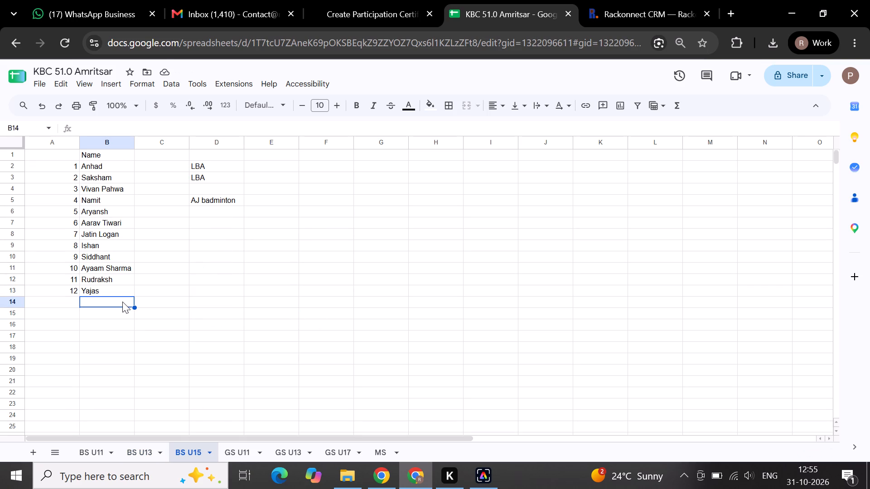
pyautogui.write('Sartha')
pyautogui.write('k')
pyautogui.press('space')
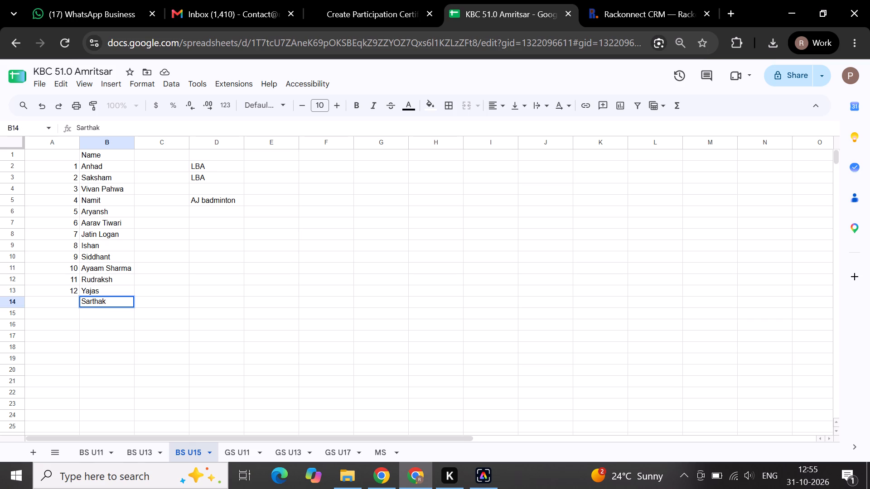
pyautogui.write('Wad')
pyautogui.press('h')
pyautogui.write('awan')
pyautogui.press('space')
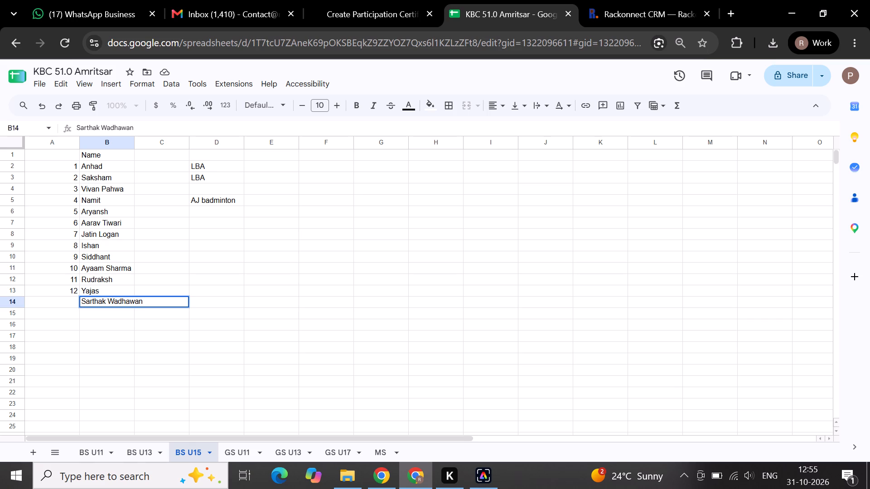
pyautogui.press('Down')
# Enter the BS U15 players Jivesh, Krishnav with surname, and Yatharth in cells B15 to B17.
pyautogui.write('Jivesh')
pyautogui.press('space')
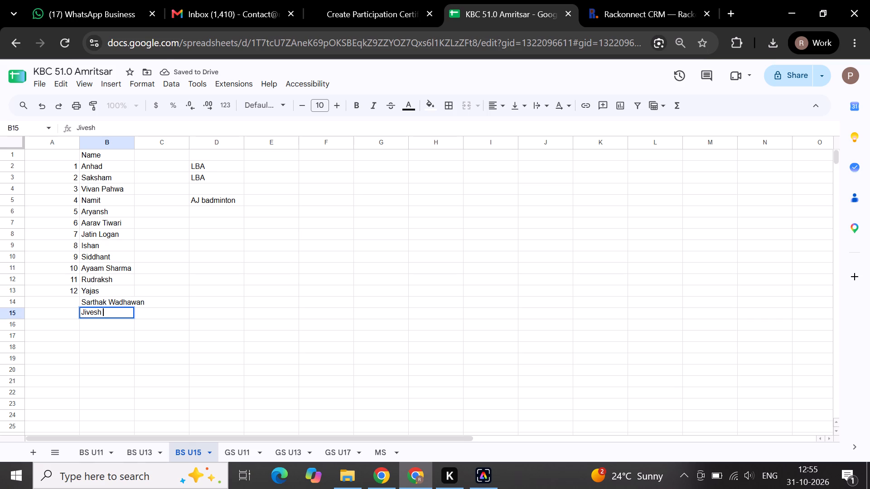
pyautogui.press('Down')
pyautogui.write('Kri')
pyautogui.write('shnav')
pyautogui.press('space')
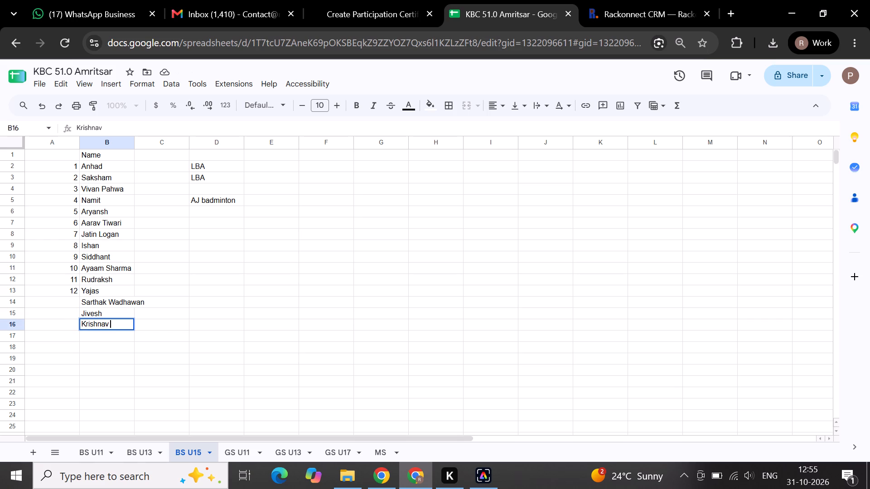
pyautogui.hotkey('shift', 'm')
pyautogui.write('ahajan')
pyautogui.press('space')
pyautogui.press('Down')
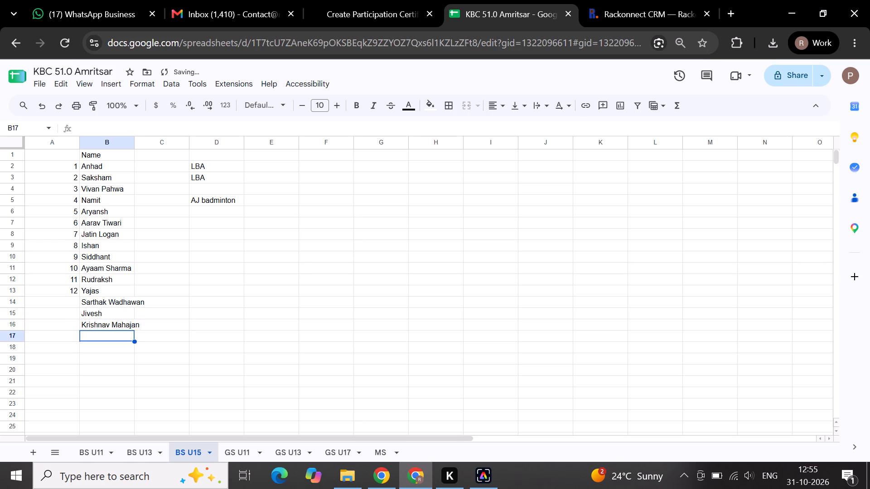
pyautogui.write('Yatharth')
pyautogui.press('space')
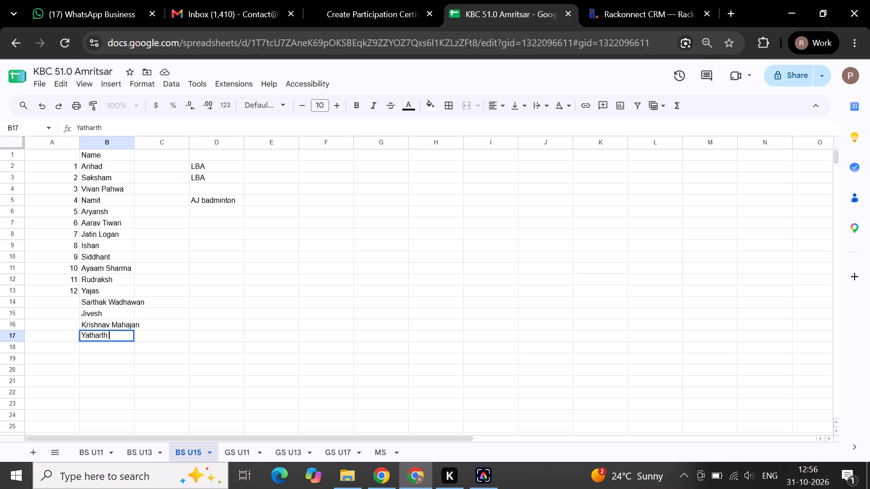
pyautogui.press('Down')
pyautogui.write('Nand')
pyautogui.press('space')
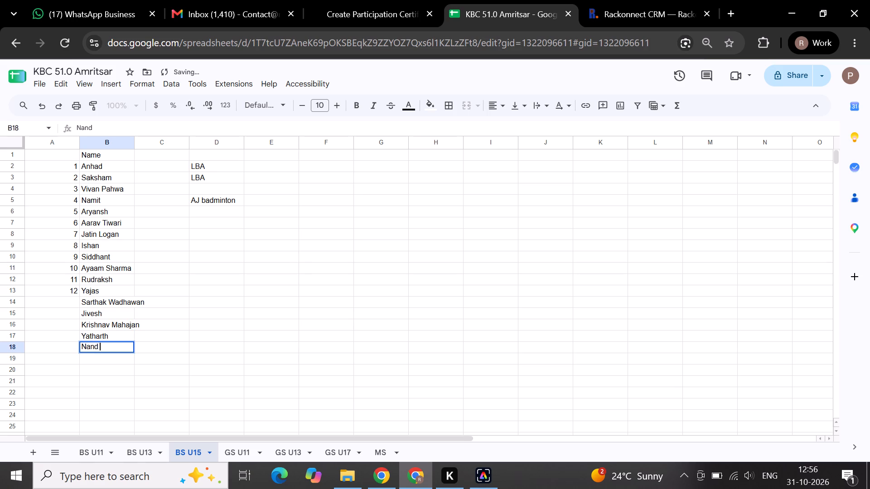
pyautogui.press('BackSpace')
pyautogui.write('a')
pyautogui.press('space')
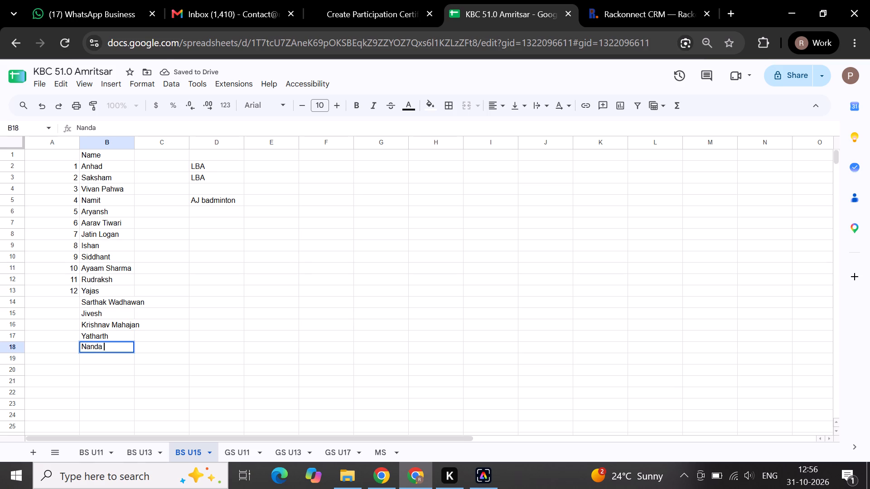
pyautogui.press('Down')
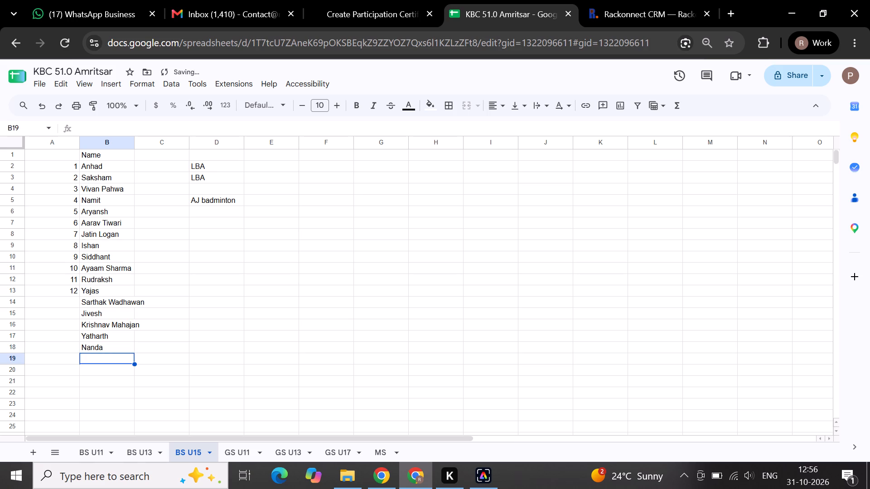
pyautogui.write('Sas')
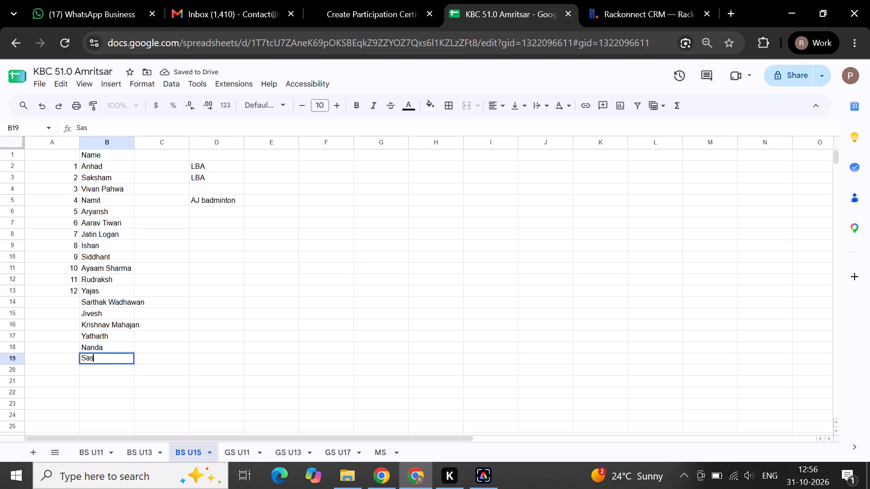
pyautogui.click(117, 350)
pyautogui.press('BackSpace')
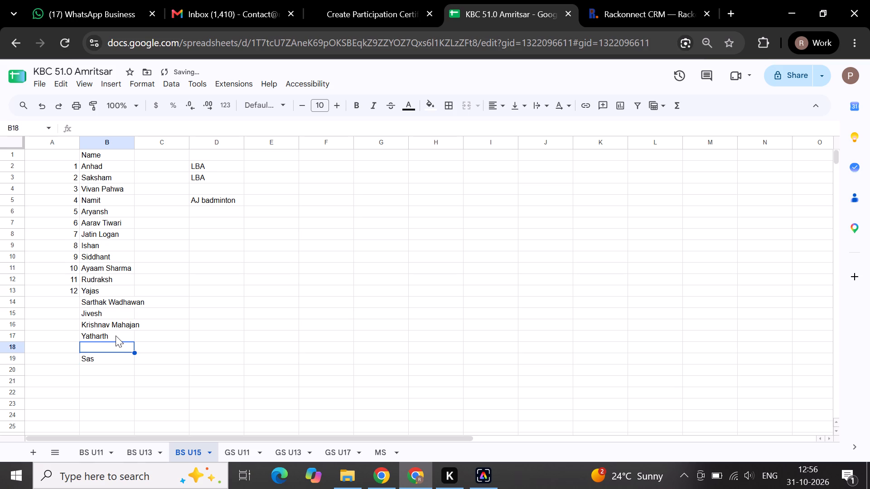
# Append the player's surname to Yatharth's name in cell B17 of the BS U15 sheet.
pyautogui.doubleClick(116, 336)
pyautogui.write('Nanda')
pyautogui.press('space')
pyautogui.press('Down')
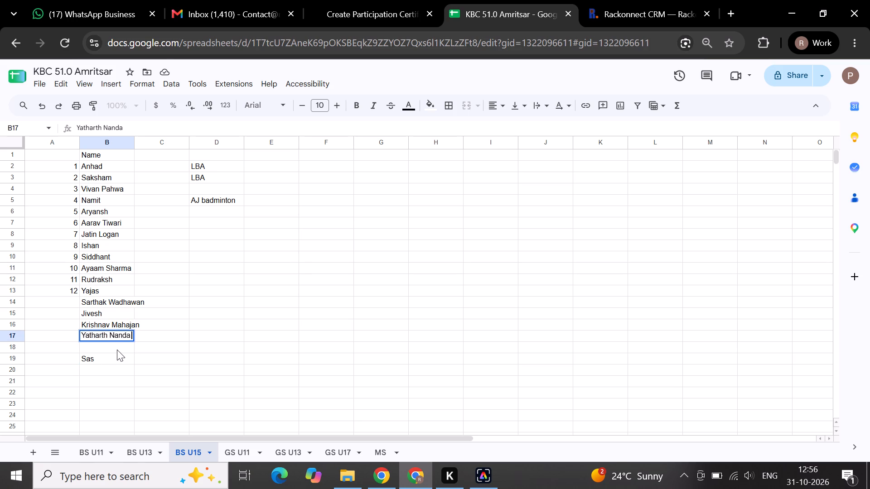
# Enter the BS U15 players Sashwat in cell B18 and Vivan, including the surname, in cell B19.
pyautogui.click(117, 350)
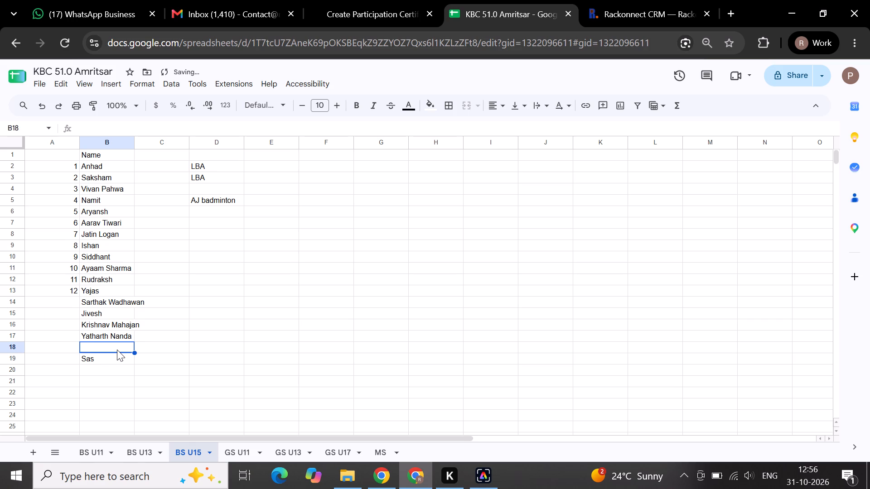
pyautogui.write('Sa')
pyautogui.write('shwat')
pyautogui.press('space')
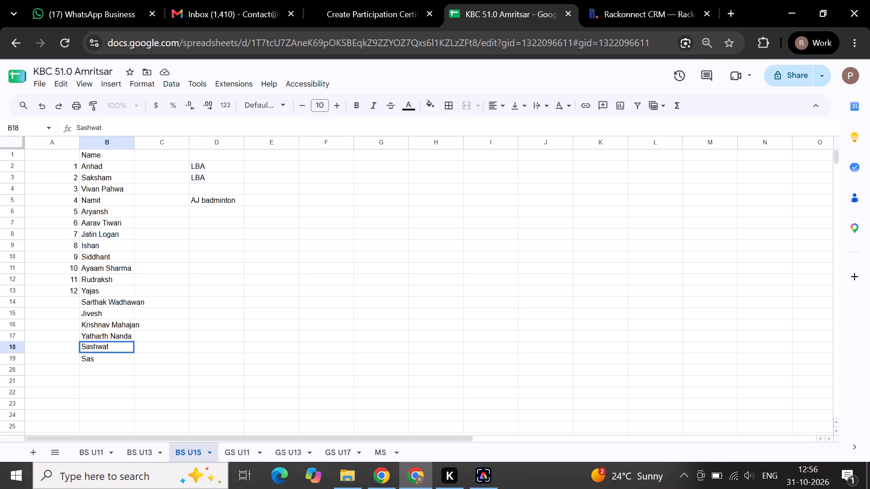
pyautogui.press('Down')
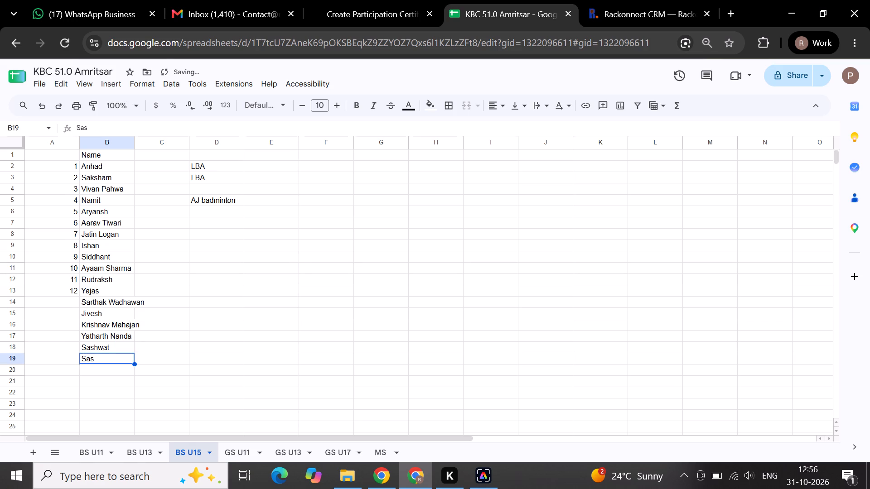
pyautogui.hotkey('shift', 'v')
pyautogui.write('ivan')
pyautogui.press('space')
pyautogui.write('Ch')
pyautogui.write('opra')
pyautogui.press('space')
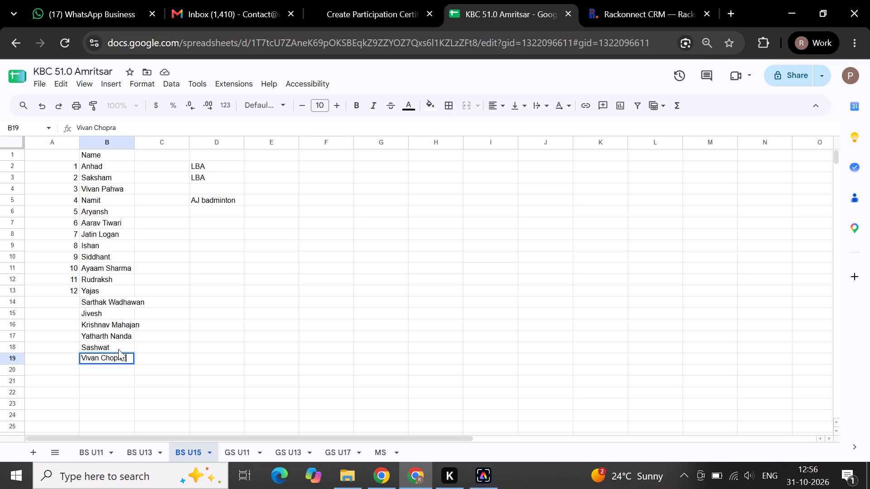
# Number the added BS U15 players from 13 to 18 in cells A14 to A19.
pyautogui.click(62, 303)
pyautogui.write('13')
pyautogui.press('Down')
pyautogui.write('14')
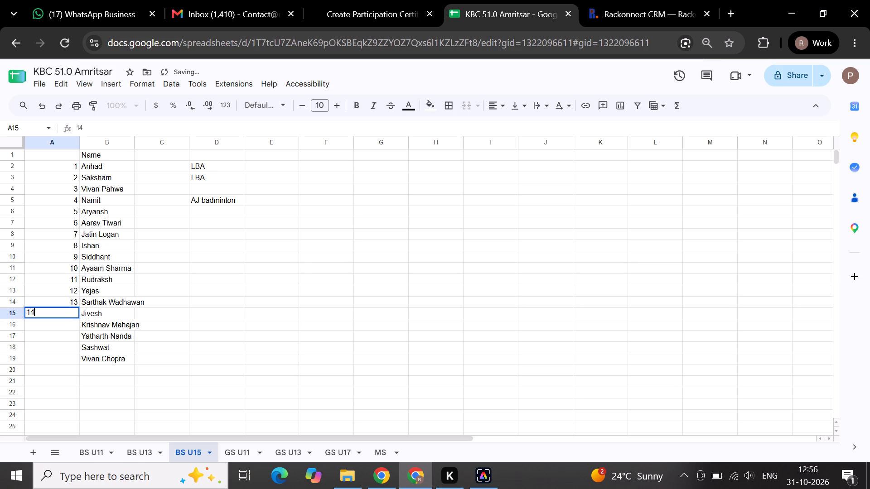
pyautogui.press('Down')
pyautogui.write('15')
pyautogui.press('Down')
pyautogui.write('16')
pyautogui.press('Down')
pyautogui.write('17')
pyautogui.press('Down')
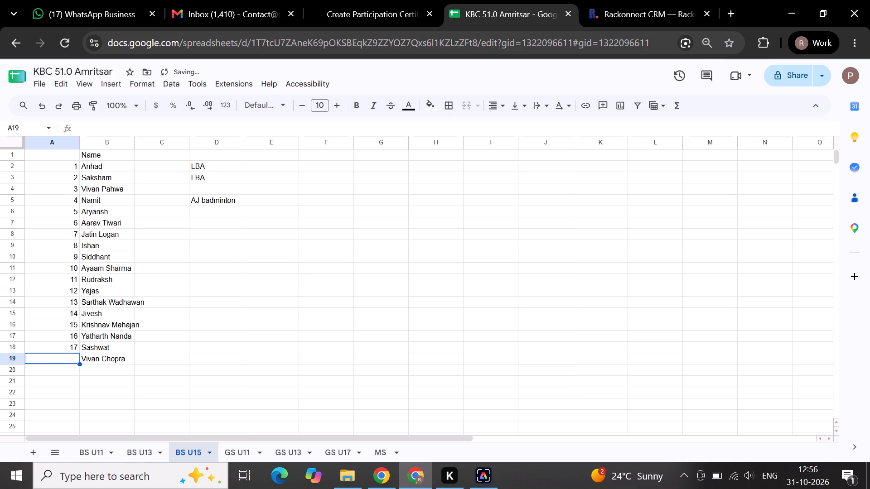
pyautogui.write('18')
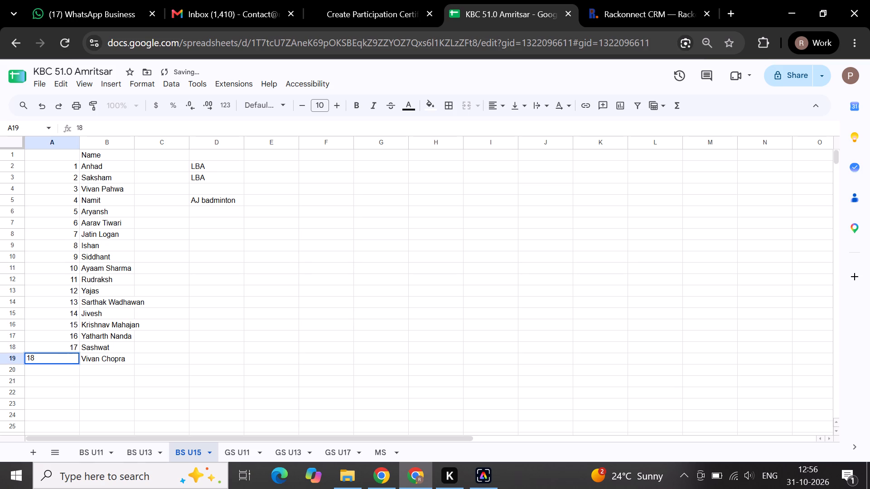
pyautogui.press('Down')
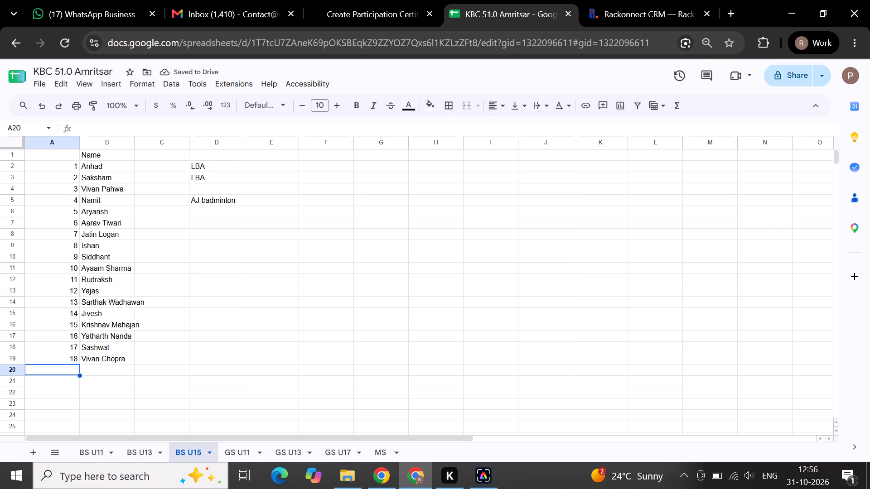
# Add the player Ananya in cell B12 of the GS U17 sheet.
pyautogui.click(326, 454)
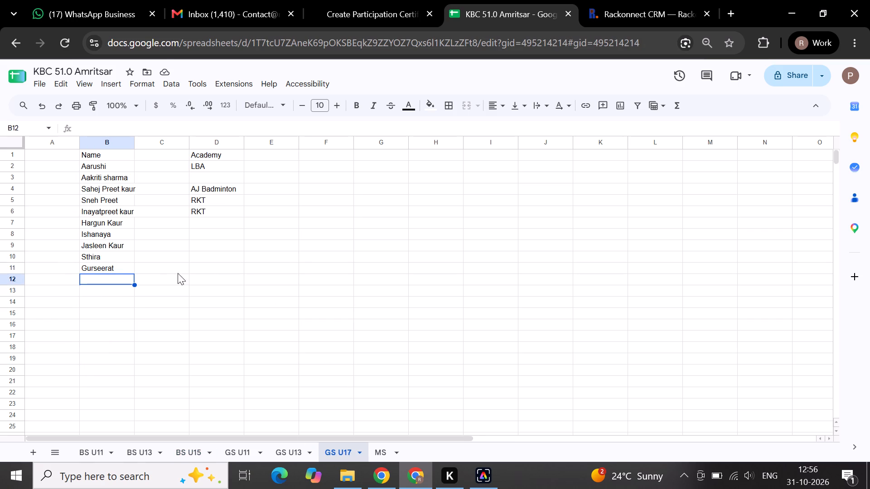
pyautogui.click(114, 279)
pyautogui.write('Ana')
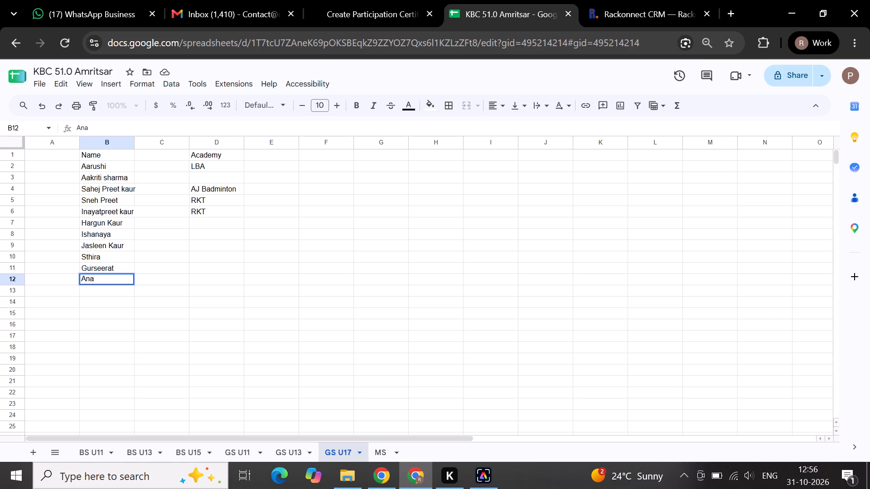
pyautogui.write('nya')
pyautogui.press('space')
pyautogui.click(69, 166)
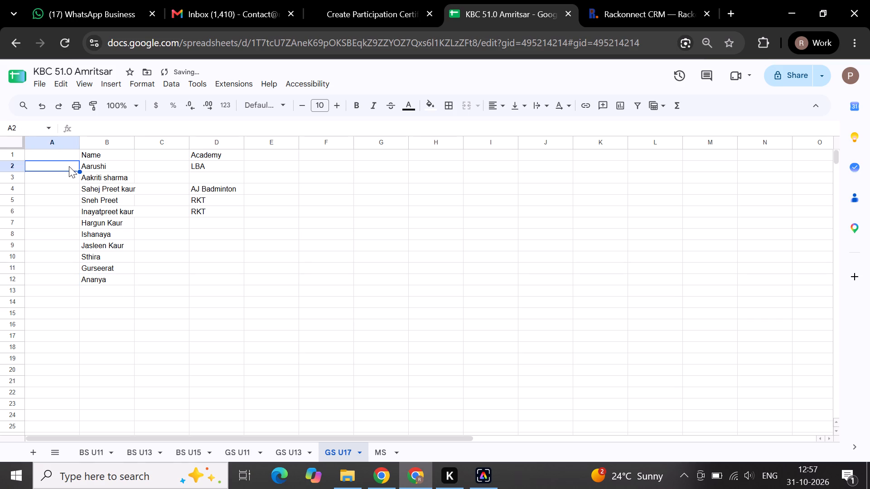
# Number the GS U17 players from 1 to 11 in cells A2 to A12.
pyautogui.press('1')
pyautogui.press('Down')
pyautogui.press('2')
pyautogui.press('Down')
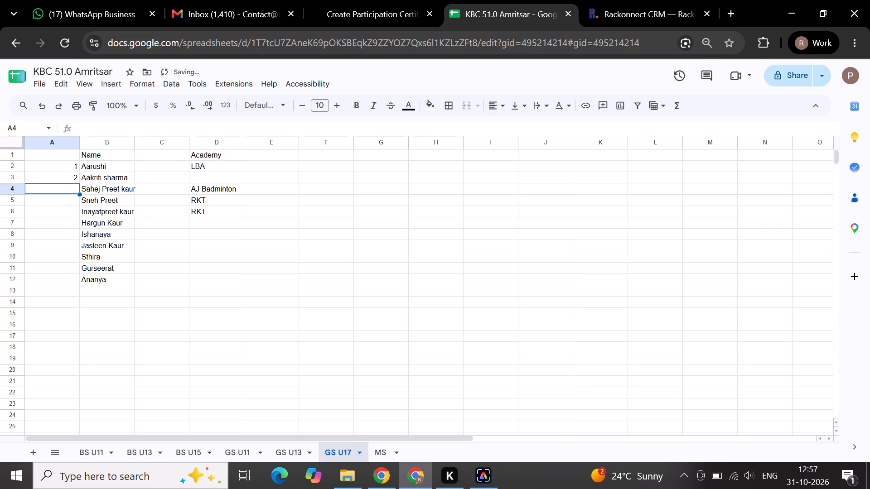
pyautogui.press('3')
pyautogui.press('Down')
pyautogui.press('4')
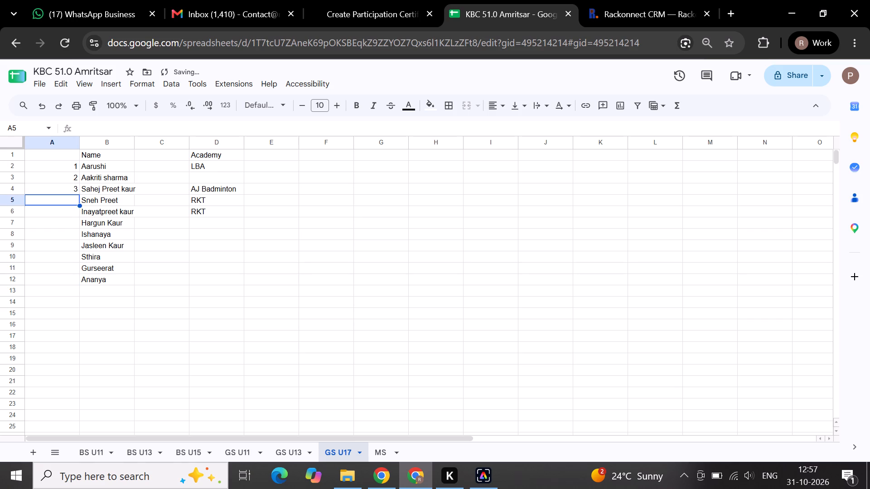
pyautogui.press('Down')
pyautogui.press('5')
pyautogui.press('Down')
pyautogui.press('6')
pyautogui.press('Down')
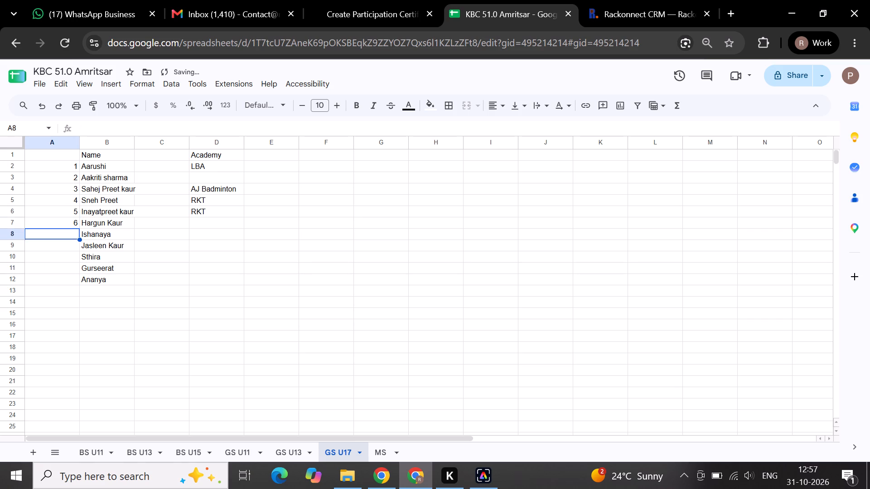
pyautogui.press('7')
pyautogui.press('Down')
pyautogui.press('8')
pyautogui.press('Down')
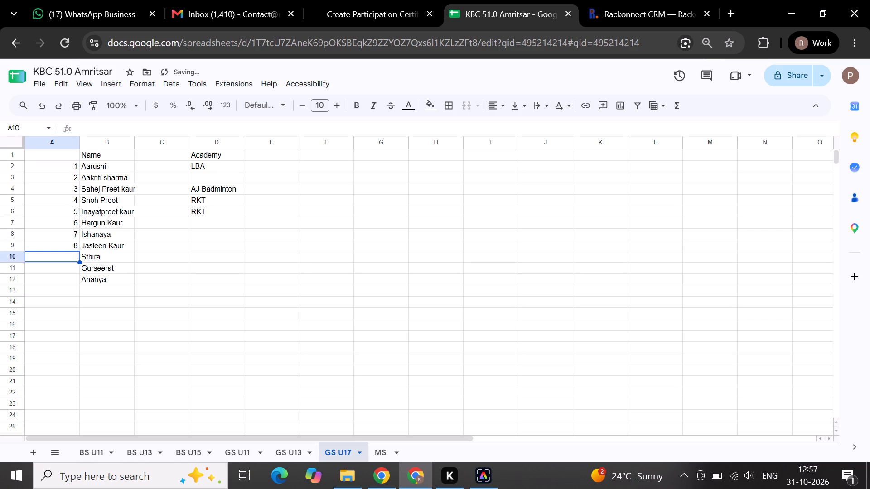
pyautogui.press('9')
pyautogui.press('Down')
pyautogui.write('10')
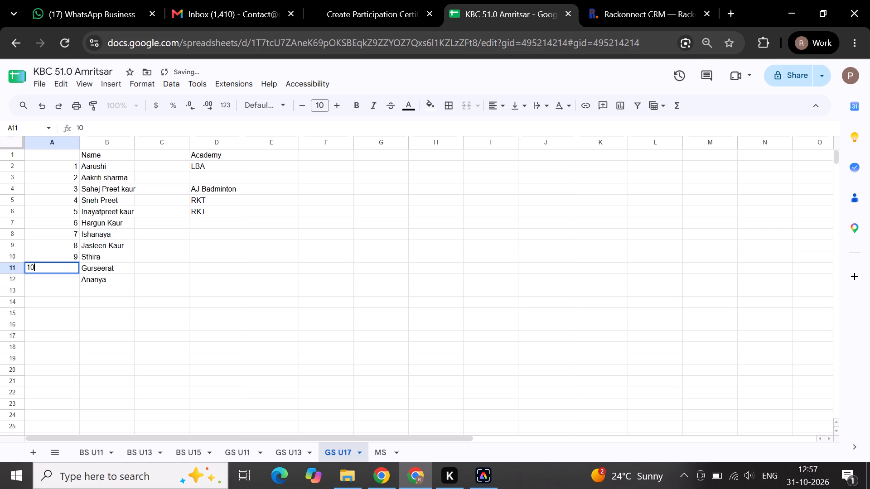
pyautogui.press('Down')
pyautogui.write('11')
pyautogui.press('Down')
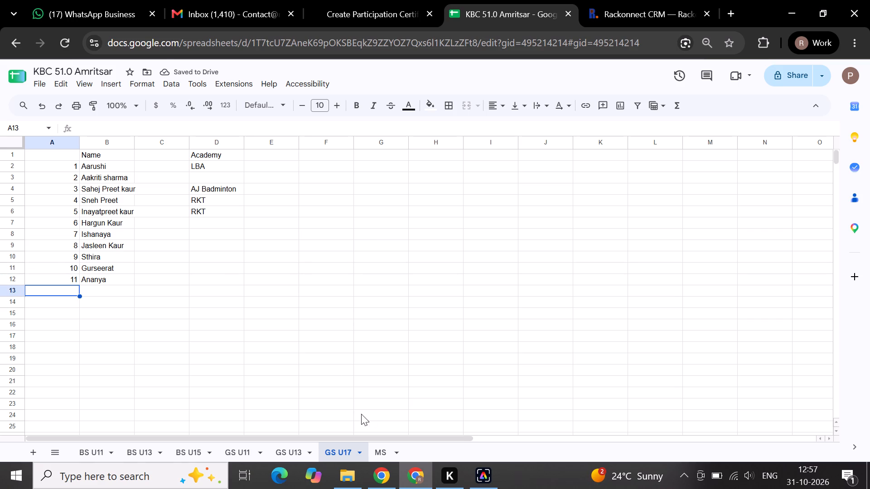
# Add the players Rakshit, Harshil and Jeewansh in cells B8 to B10 of the MS sheet.
pyautogui.click(379, 444)
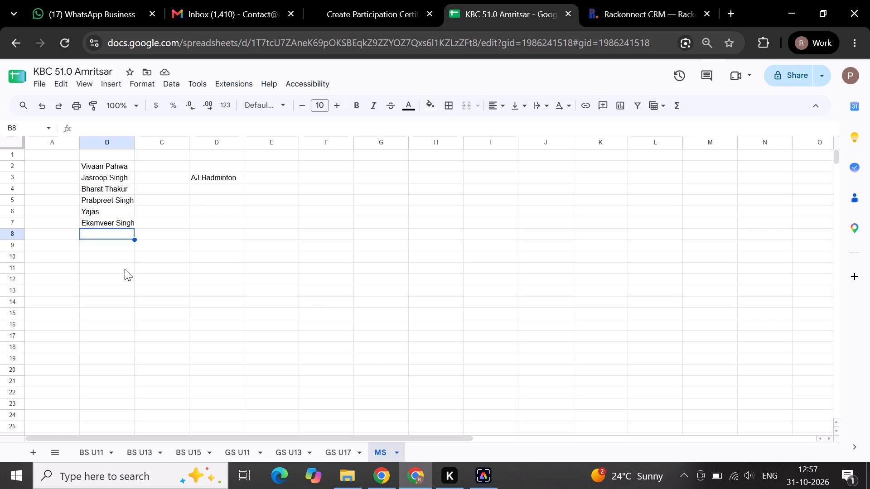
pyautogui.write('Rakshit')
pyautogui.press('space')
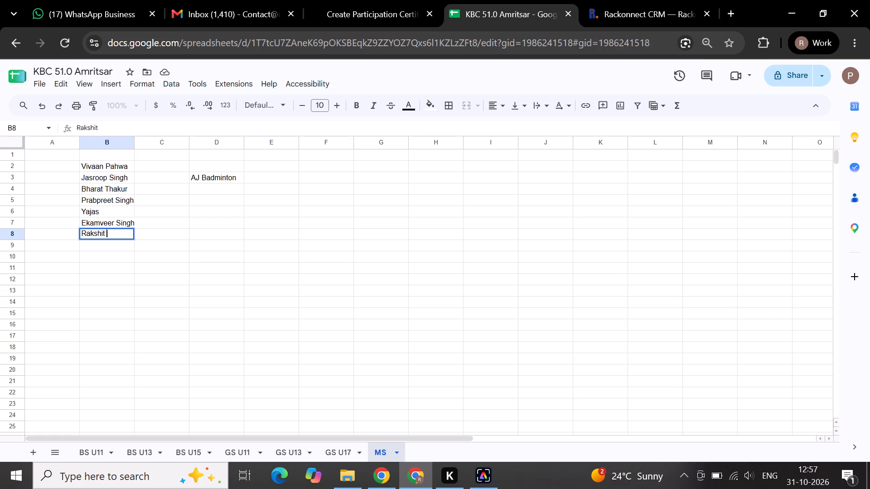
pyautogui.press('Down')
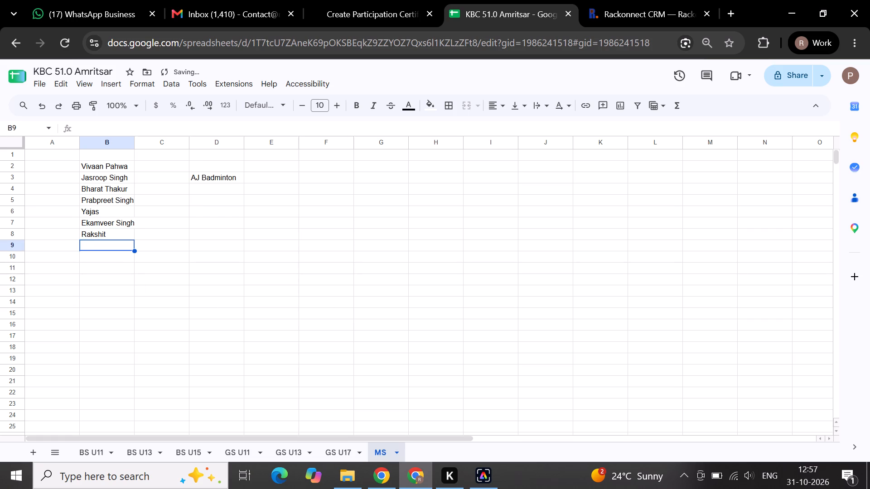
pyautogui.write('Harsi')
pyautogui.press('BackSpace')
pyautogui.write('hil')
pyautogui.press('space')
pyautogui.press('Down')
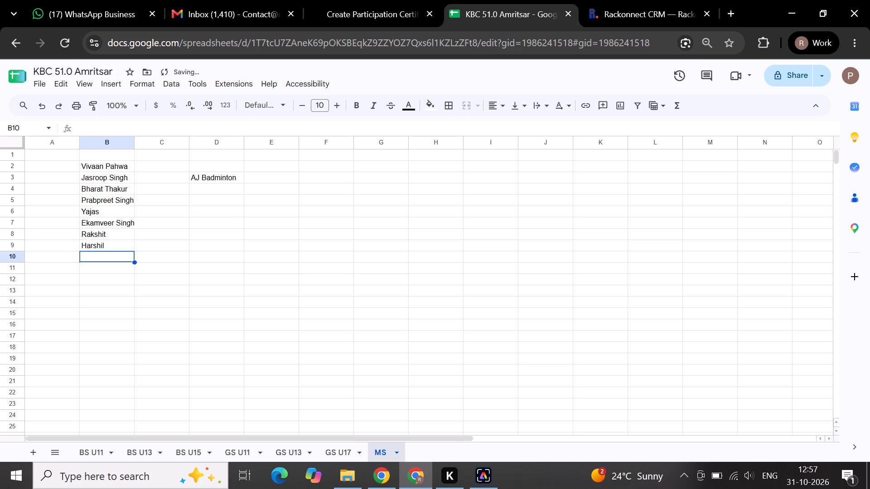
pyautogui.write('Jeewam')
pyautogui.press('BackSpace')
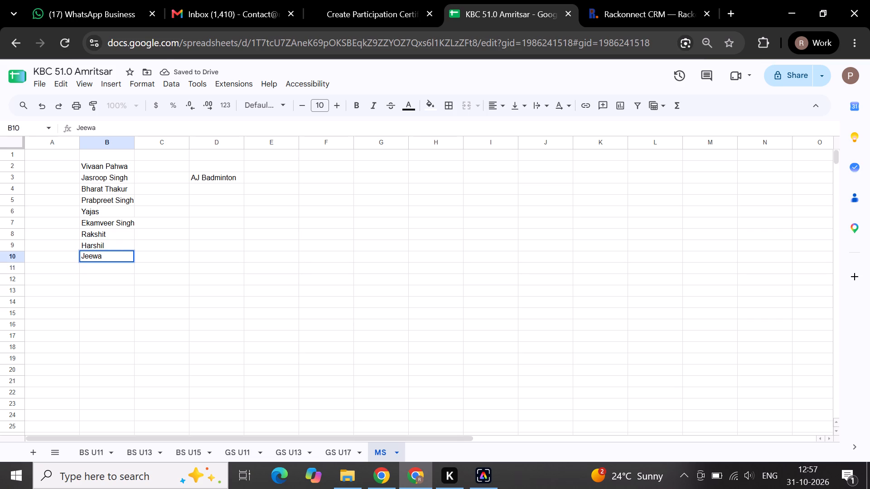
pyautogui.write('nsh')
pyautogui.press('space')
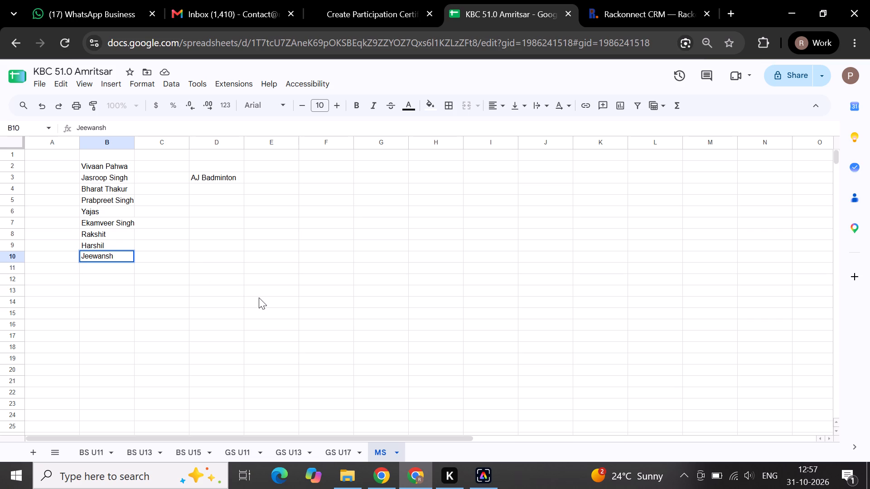
pyautogui.click(158, 300)
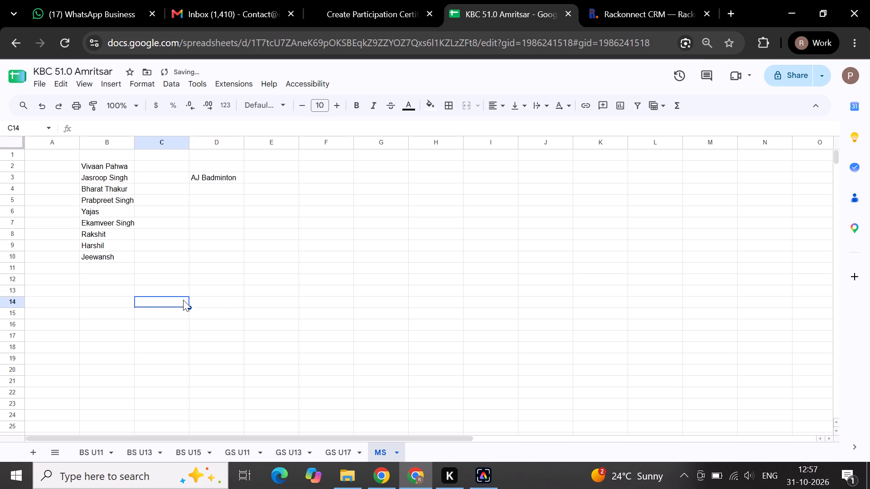
# Enter the academy DBA for the three added MS players in cells D8 to D10.
pyautogui.click(201, 235)
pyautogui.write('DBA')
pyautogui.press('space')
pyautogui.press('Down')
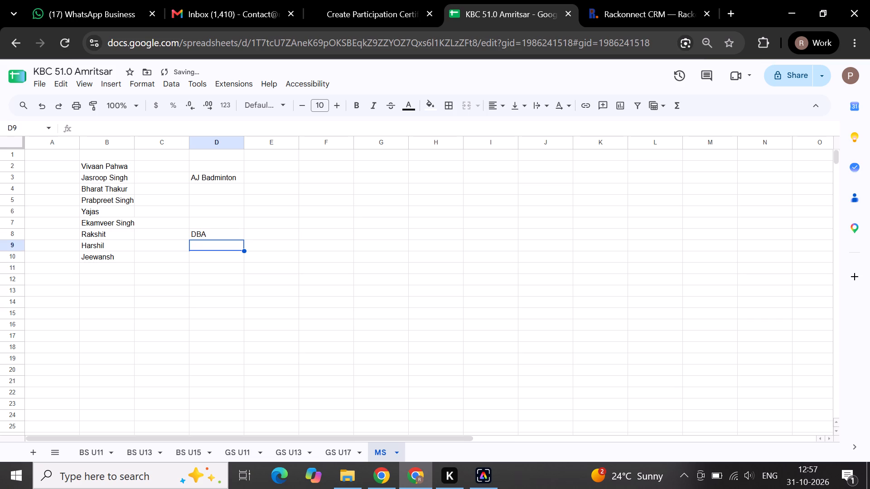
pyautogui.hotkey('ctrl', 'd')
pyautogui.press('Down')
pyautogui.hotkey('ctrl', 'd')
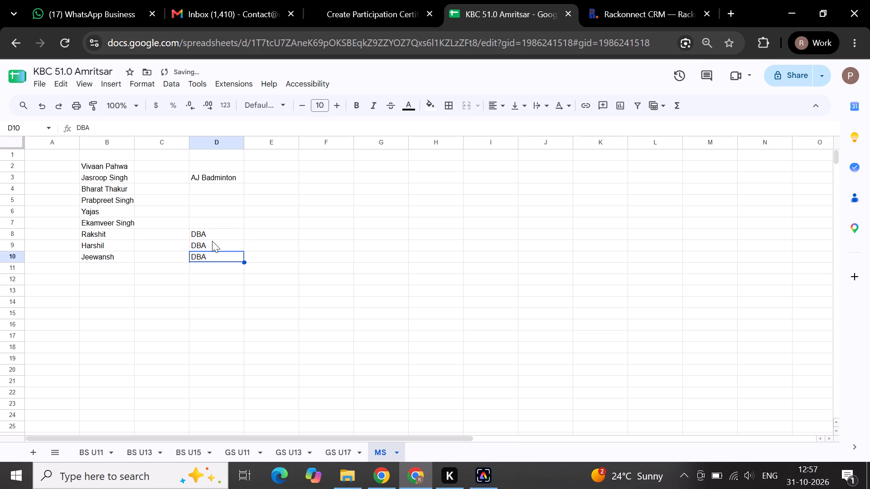
# Enter the academy DBA for Ananya in cell D12 of the GS U17 sheet.
pyautogui.click(342, 444)
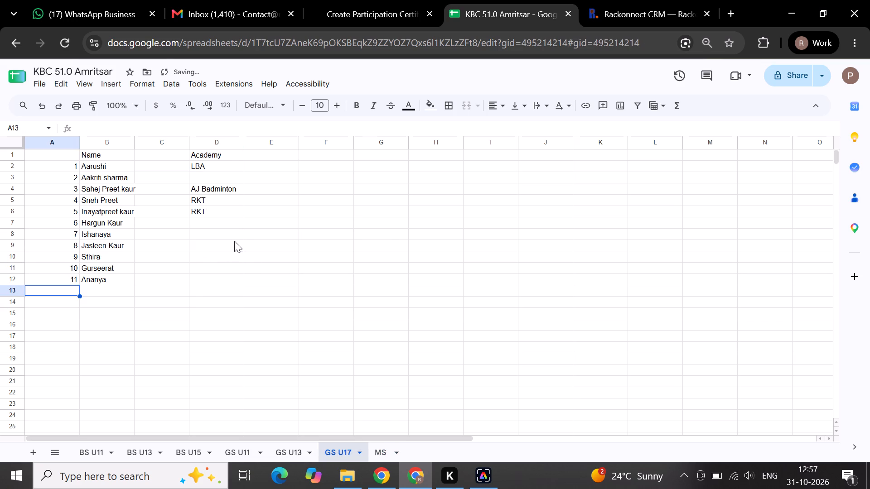
pyautogui.click(201, 279)
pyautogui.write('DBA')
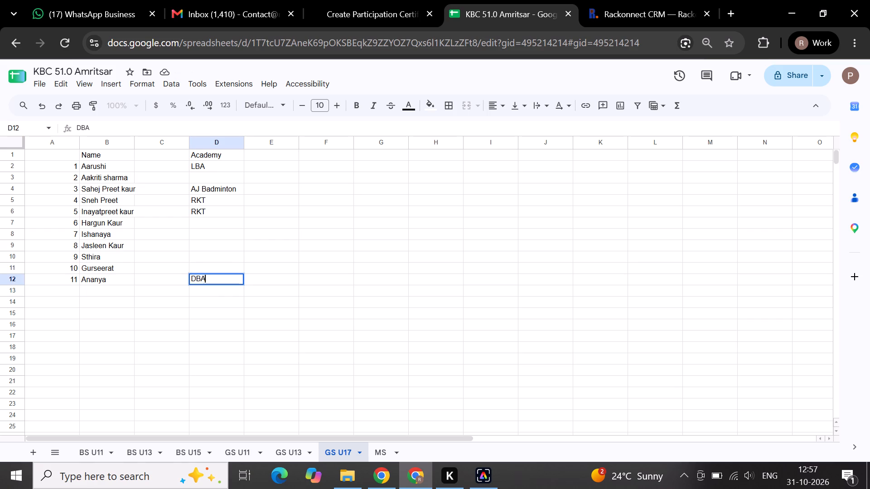
# Enter the academy DBA in cell D14 of the BS U15 sheet and fill it down to D19.
pyautogui.click(287, 452)
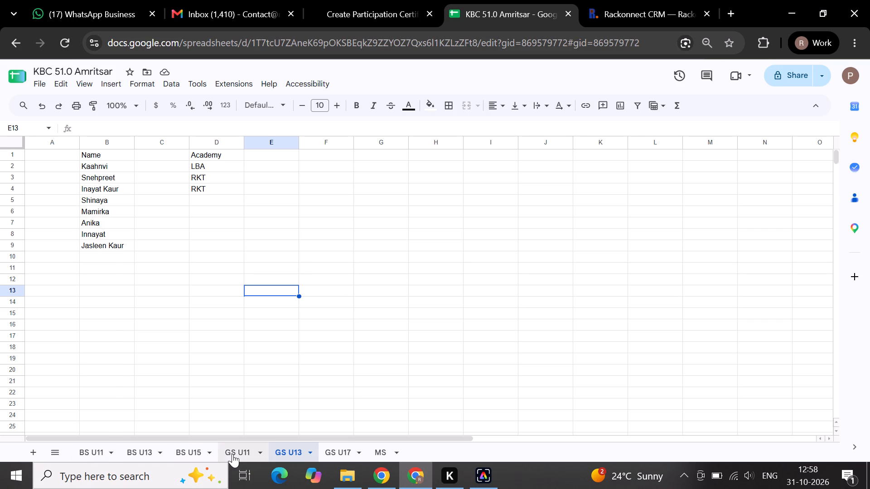
pyautogui.click(232, 454)
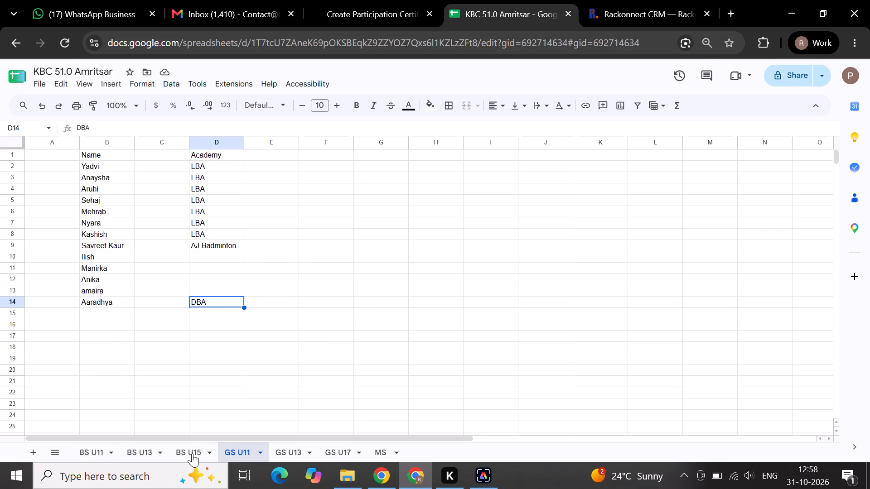
pyautogui.click(192, 453)
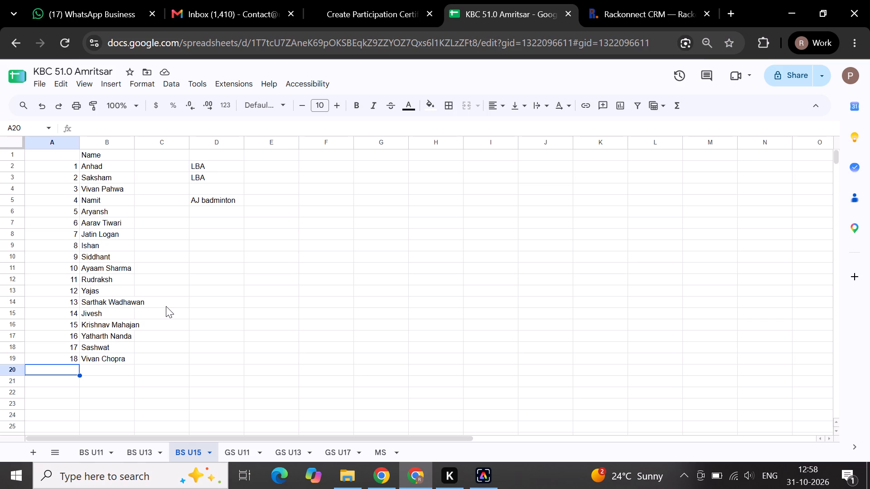
pyautogui.click(199, 302)
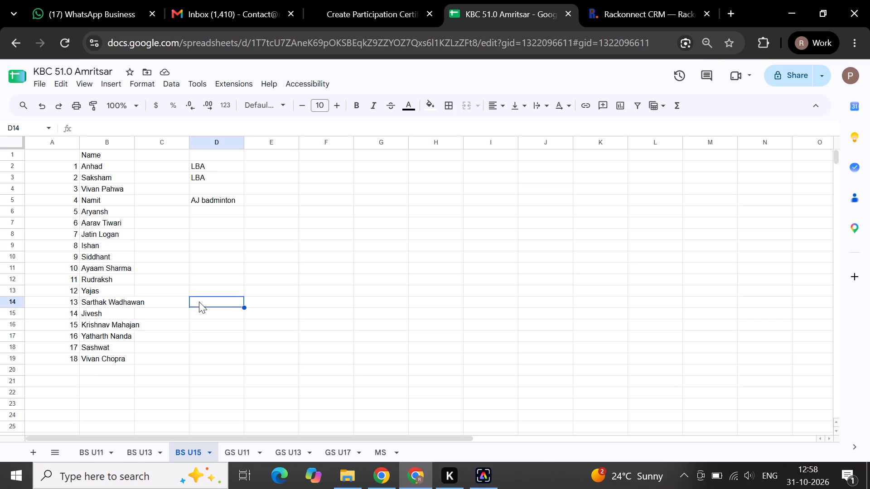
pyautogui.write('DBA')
pyautogui.click(248, 324)
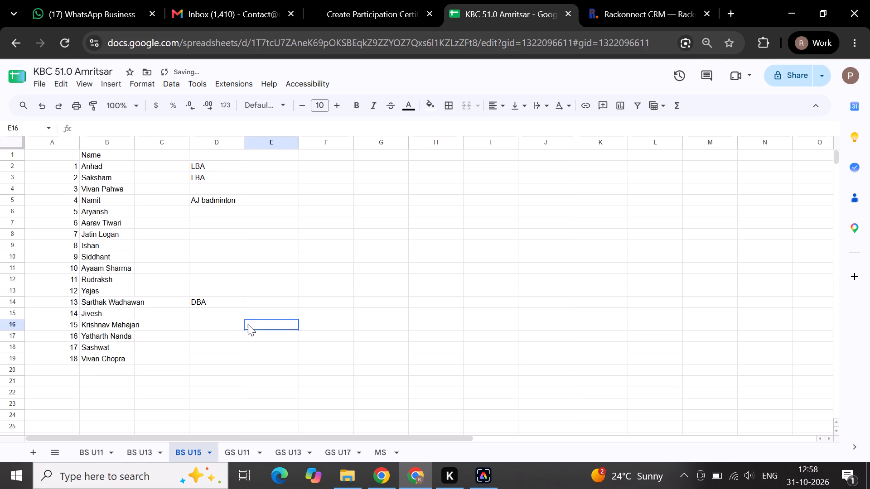
pyautogui.click(239, 307)
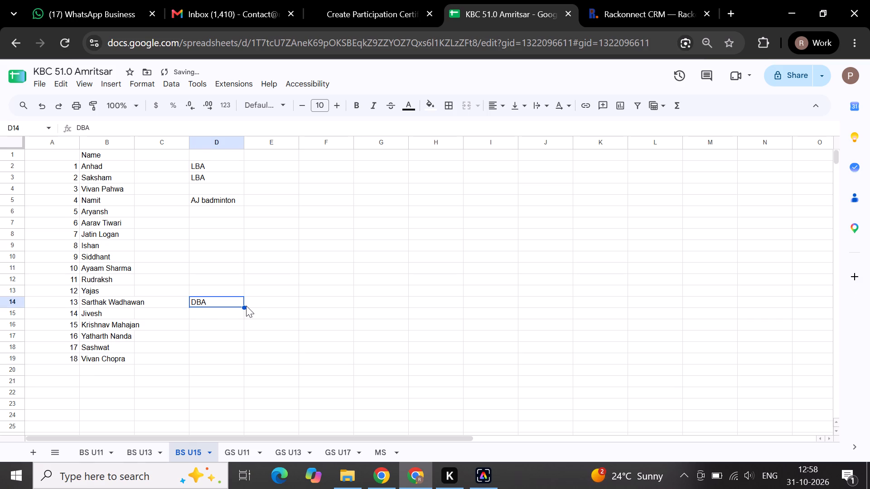
pyautogui.moveTo(244, 306); pyautogui.dragTo(242, 352)
pyautogui.moveTo(242, 352); pyautogui.dragTo(242, 355)
pyautogui.click(293, 355)
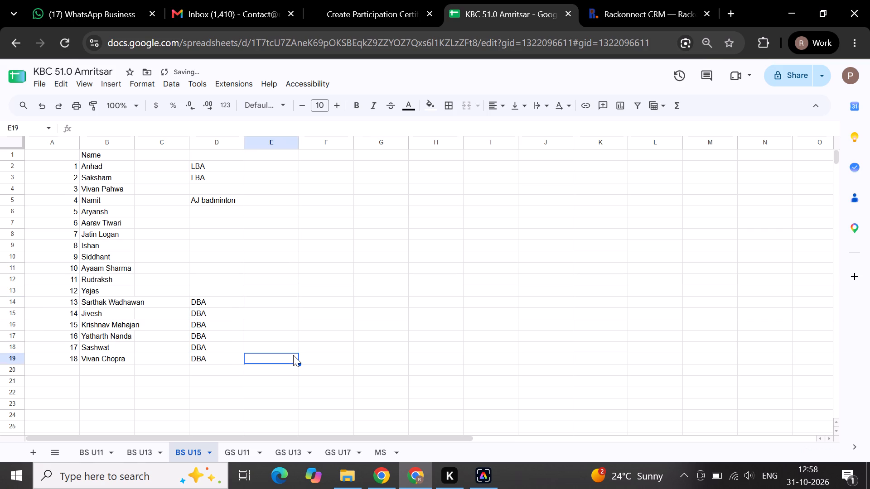
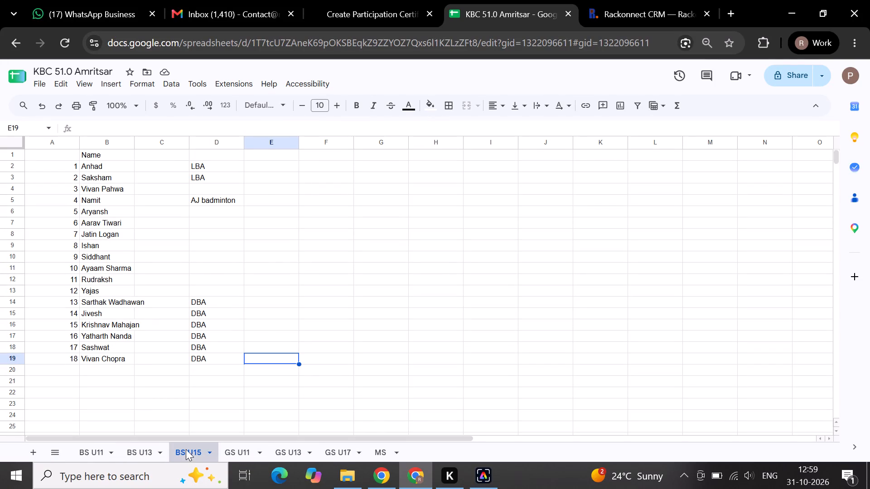
# Add the player Arnav, with surname, in cell B20 of the BS U15 sheet.
pyautogui.click(111, 368)
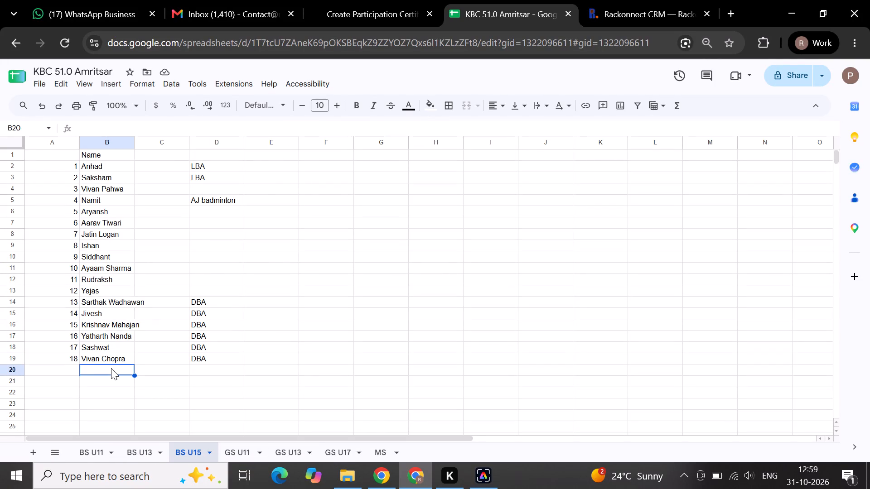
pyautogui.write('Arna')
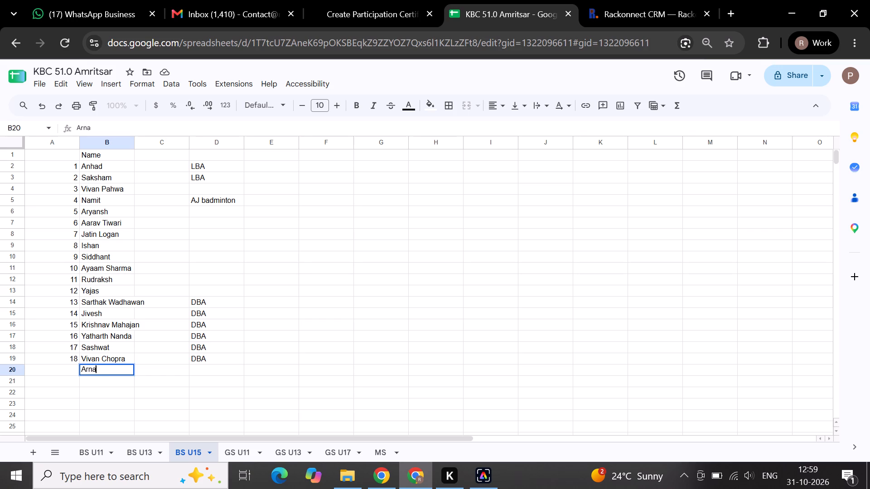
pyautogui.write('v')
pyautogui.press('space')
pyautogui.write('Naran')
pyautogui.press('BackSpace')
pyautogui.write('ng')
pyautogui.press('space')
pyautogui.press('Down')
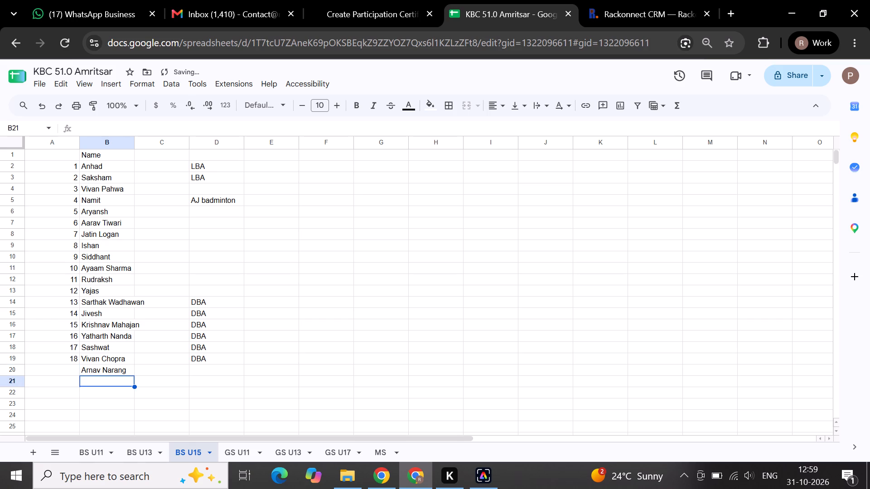
# Number the added BS U15 player 19 in cell A20.
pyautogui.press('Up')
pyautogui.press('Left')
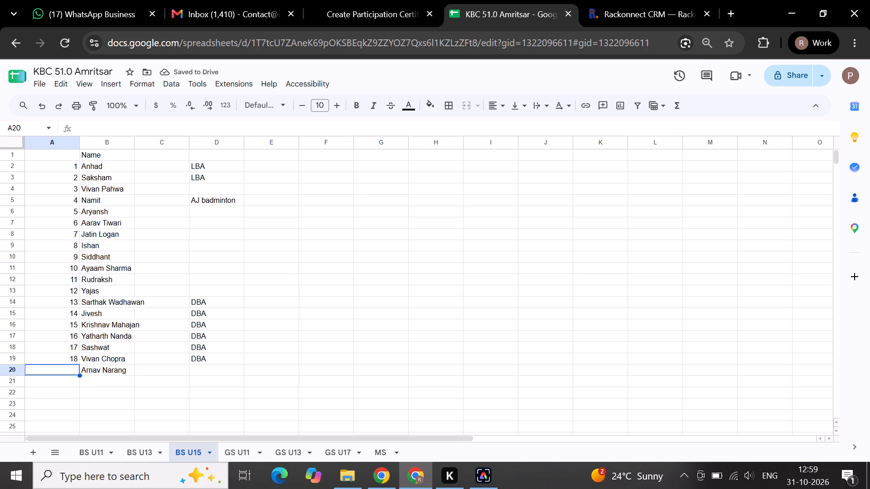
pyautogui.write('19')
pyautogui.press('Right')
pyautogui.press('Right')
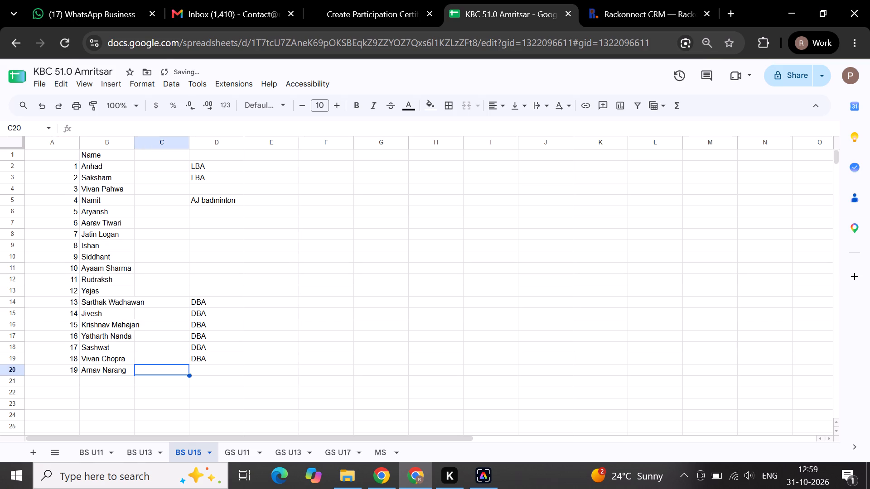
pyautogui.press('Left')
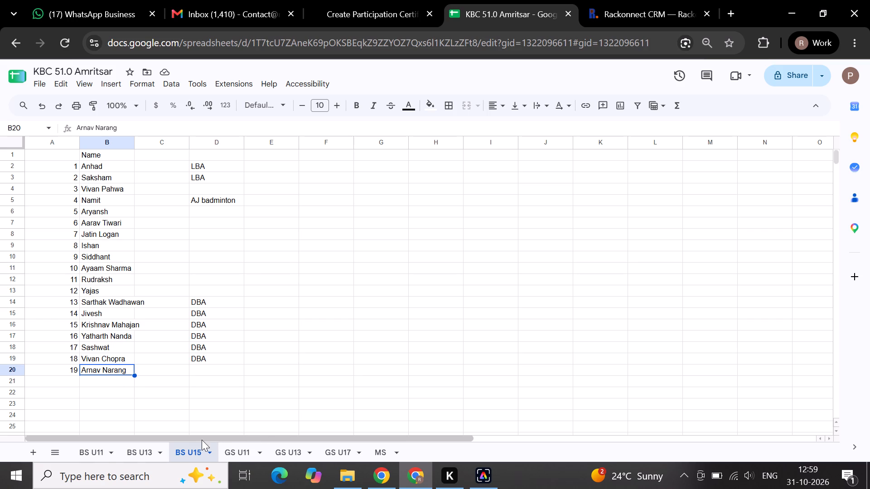
# Add the player Rishaan, with surname, in cell B27 of the BS U11 sheet.
pyautogui.click(97, 443)
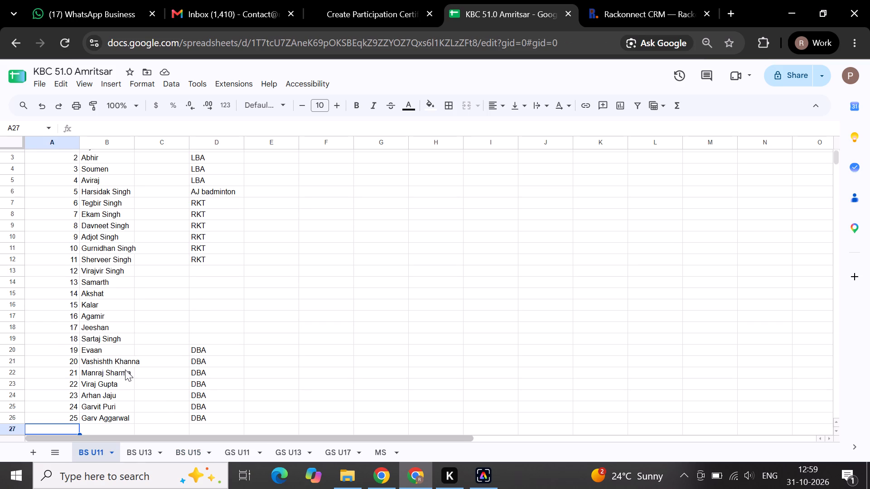
pyautogui.scroll(-1, 92, 389)
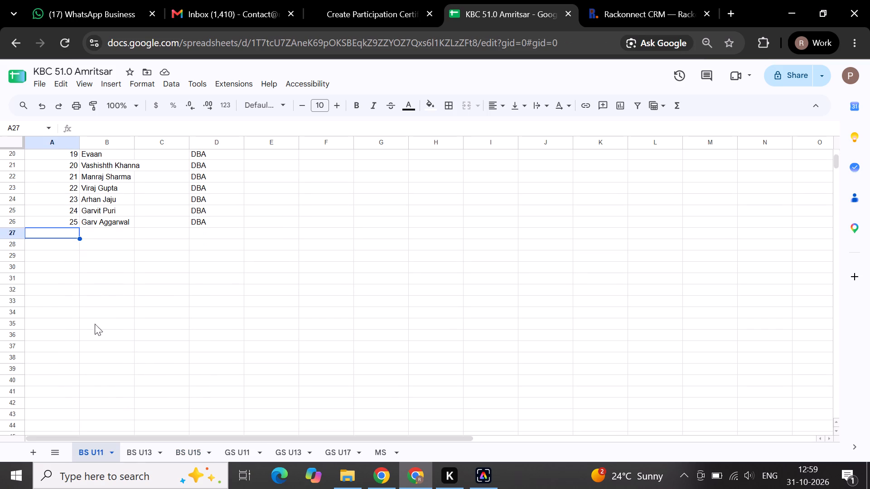
pyautogui.click(116, 235)
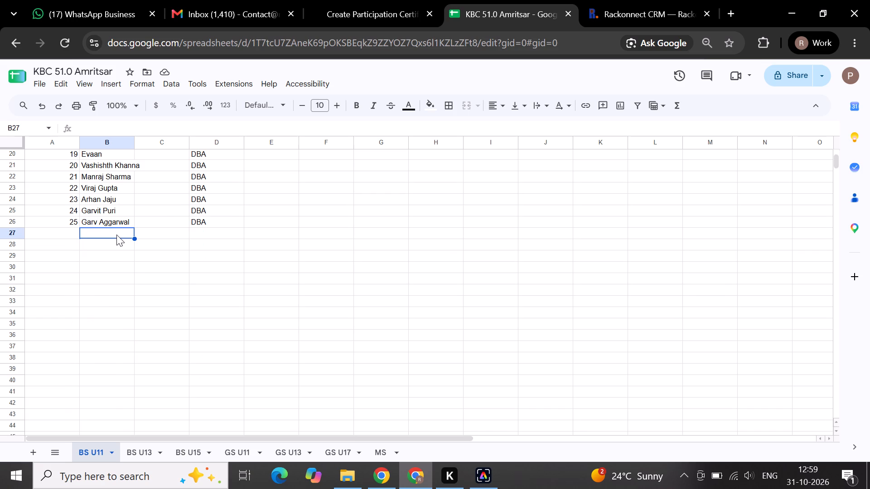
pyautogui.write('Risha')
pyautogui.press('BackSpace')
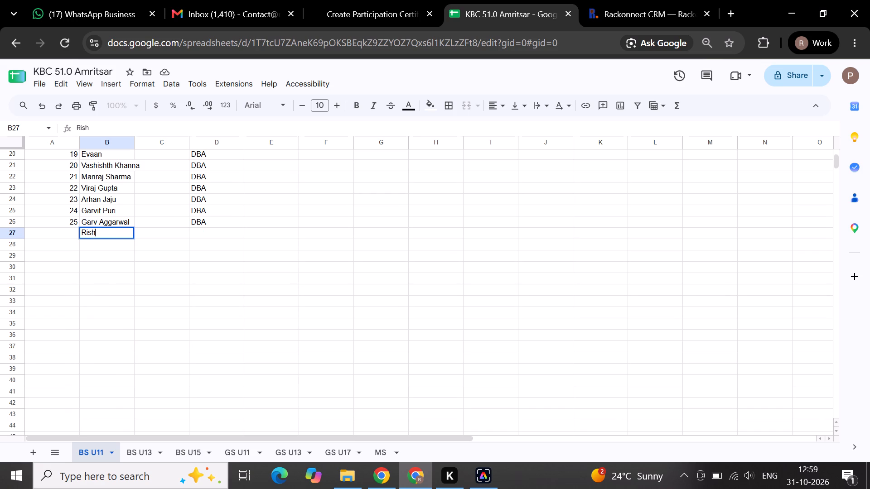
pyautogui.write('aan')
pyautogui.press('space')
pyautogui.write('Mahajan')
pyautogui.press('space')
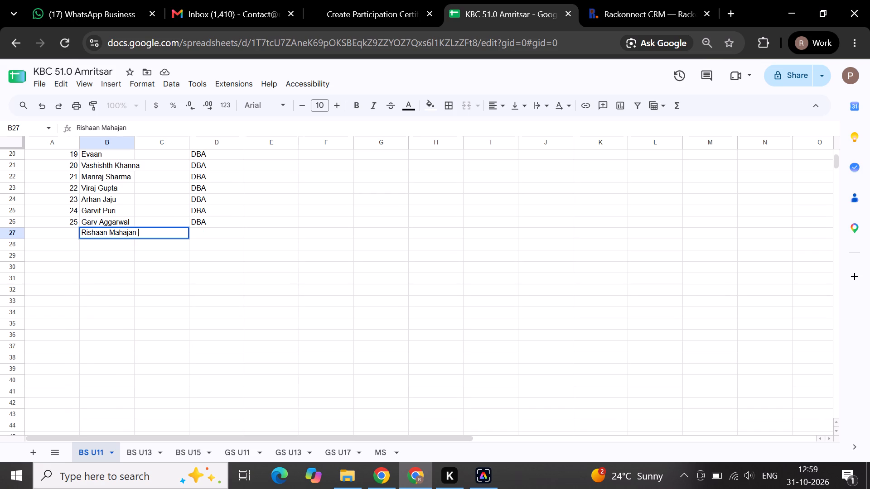
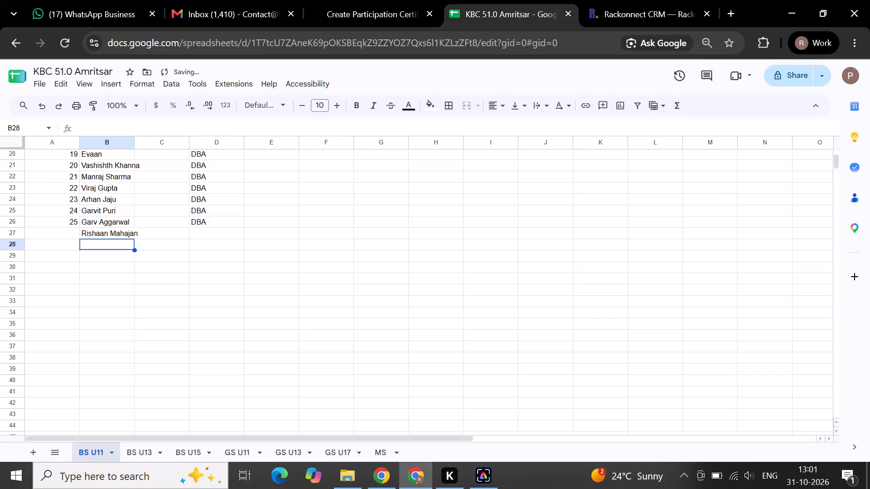
# Add the players Kriday, and Shivay with surname, in cells B28 and B29 of the BS U11 sheet.
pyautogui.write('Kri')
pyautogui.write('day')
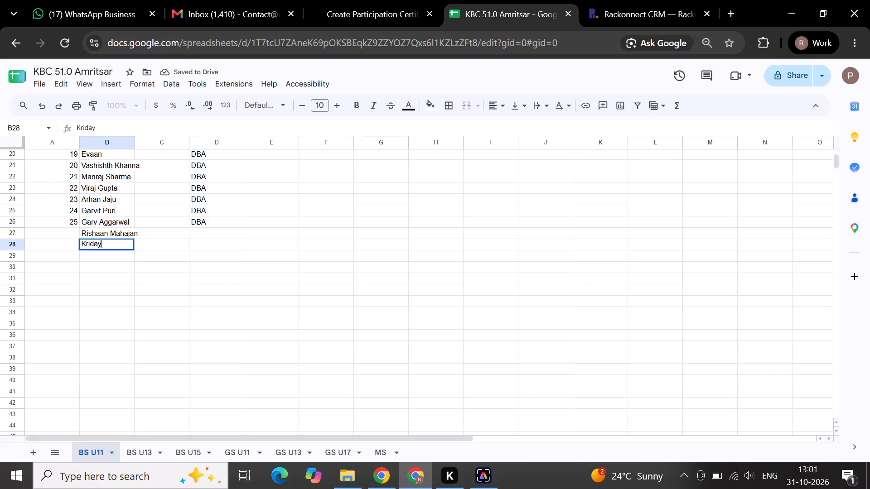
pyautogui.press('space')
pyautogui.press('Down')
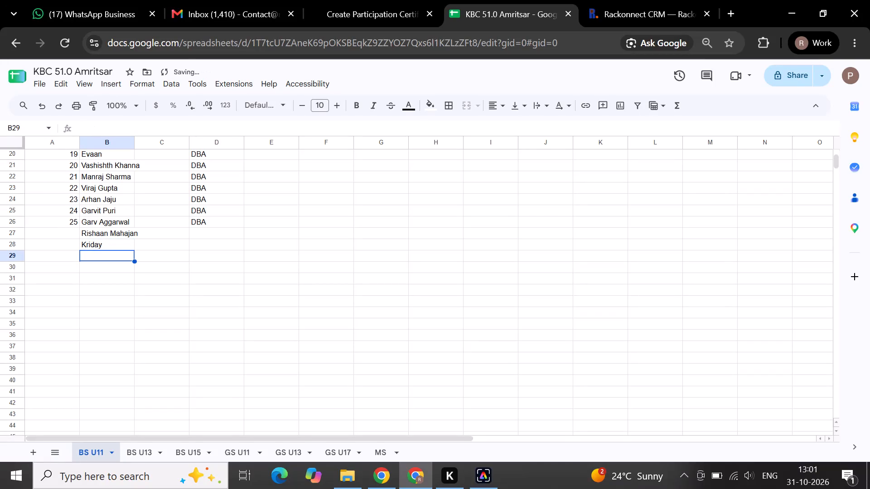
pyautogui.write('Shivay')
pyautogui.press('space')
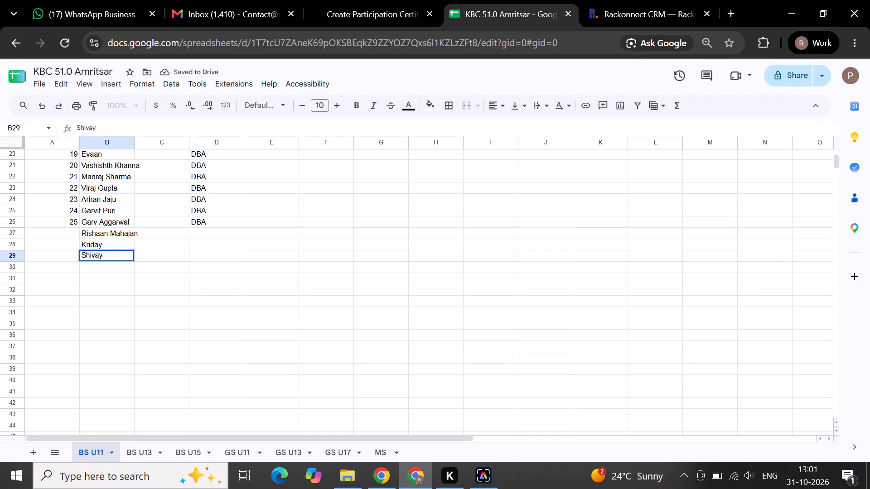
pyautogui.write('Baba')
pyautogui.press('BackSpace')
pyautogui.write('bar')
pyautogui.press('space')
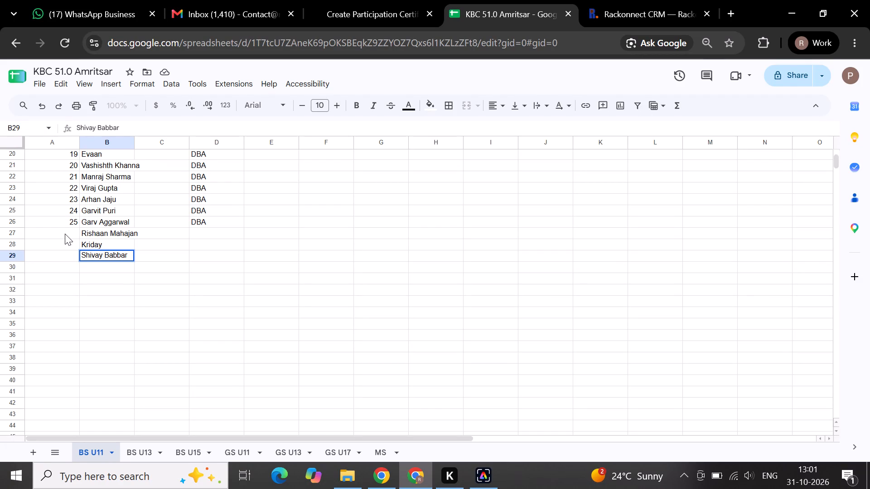
# Number the three added BS U11 players 26 to 28 in cells A27 to A29.
pyautogui.click(65, 234)
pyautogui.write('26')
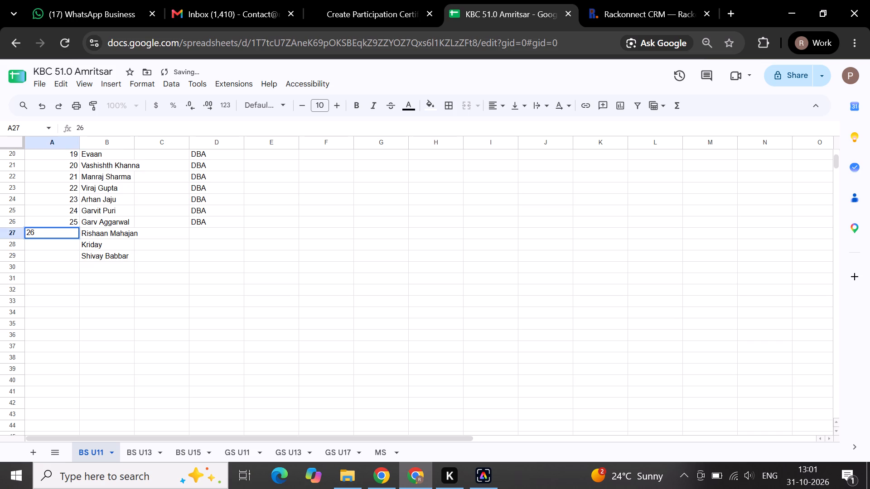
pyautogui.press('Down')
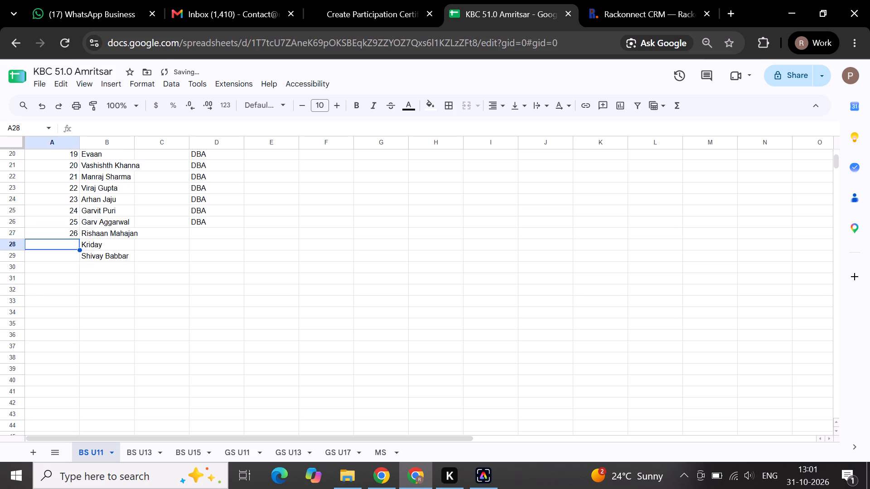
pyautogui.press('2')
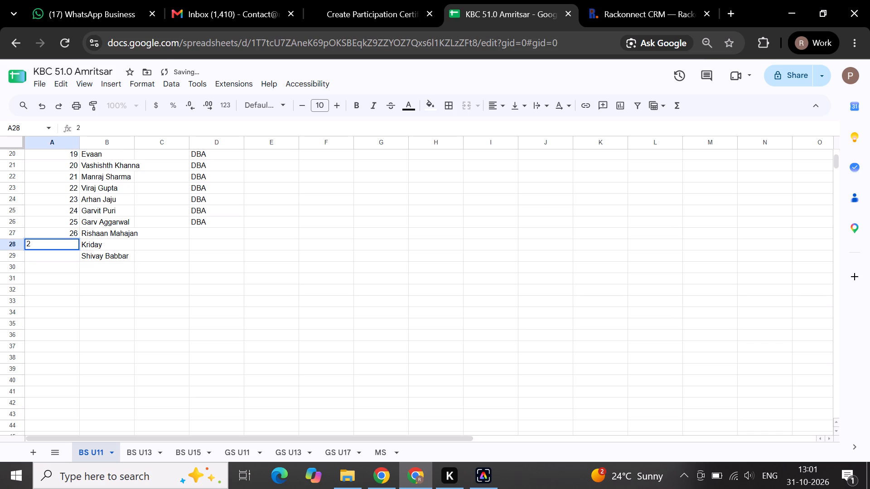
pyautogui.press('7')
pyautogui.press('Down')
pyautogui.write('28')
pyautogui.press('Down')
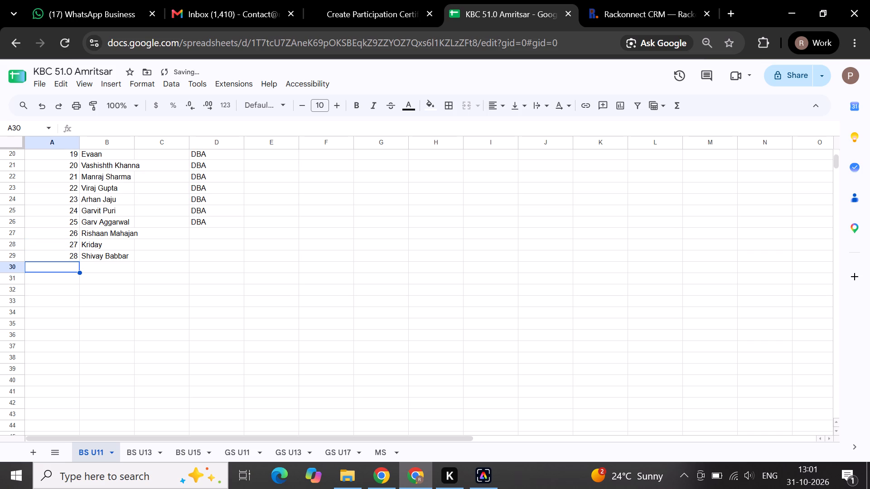
# Number the players on the GS U11 sheet 1 to 13 in cells A2 to A14.
pyautogui.click(121, 456)
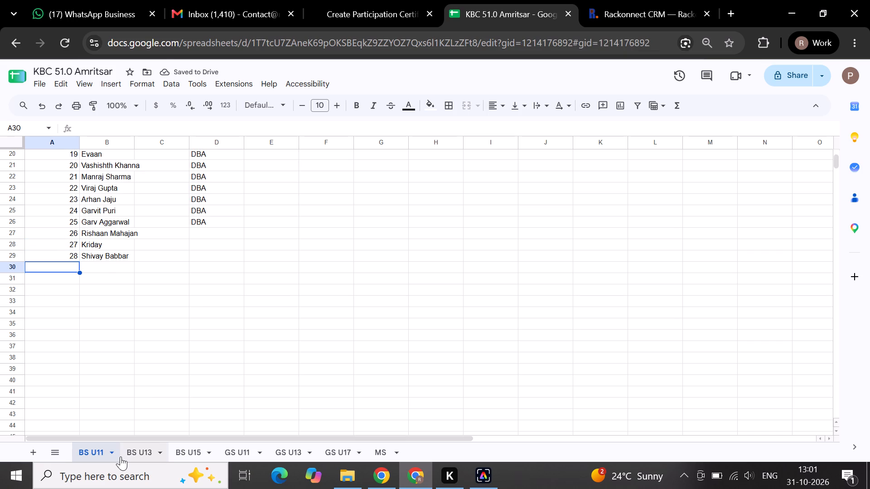
pyautogui.click(178, 451)
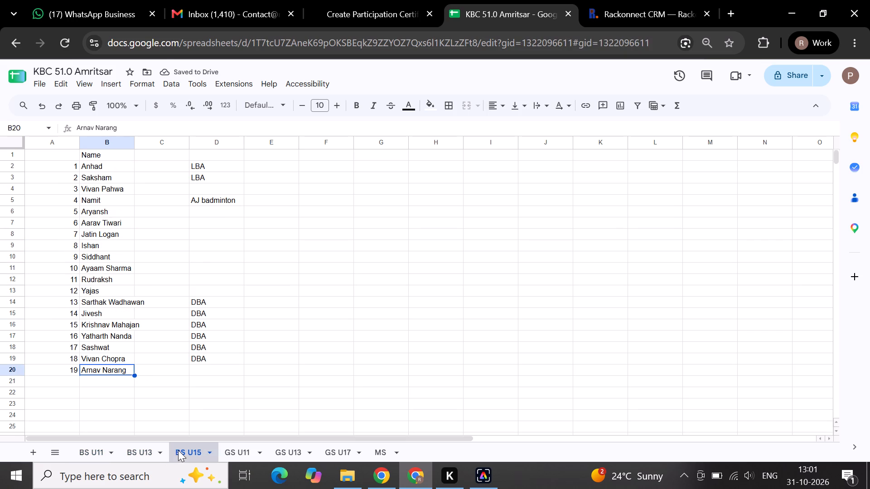
pyautogui.click(242, 448)
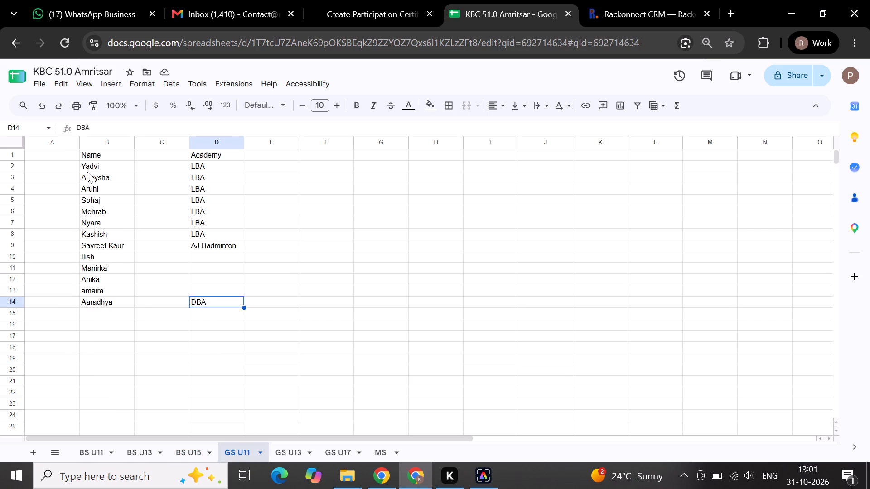
pyautogui.click(65, 167)
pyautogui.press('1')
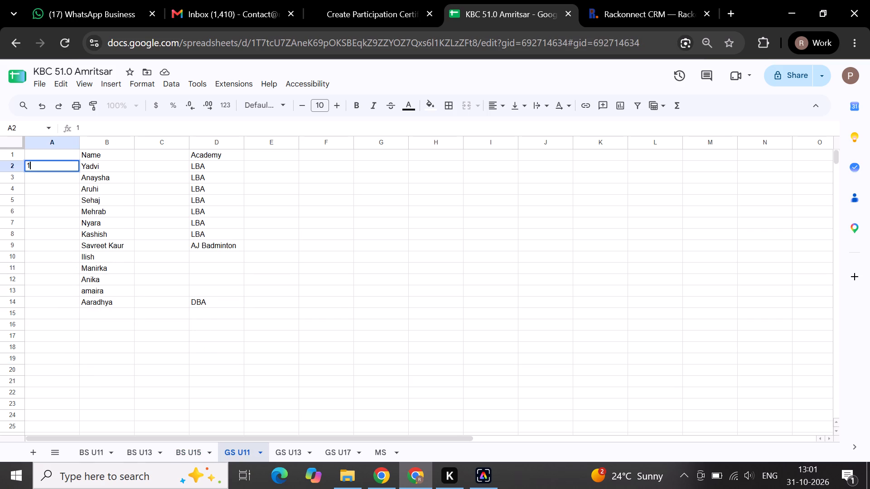
pyautogui.press('Down')
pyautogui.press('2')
pyautogui.press('Down')
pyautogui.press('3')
pyautogui.press('Down')
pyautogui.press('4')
pyautogui.press('Down')
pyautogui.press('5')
pyautogui.press('Down')
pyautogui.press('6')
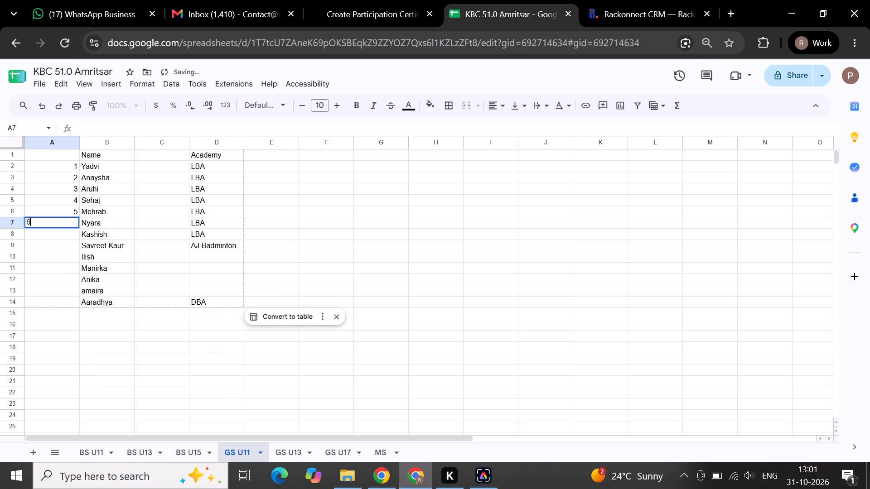
pyautogui.press('Down')
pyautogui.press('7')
pyautogui.press('Down')
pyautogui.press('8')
pyautogui.press('Down')
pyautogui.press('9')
pyautogui.press('Down')
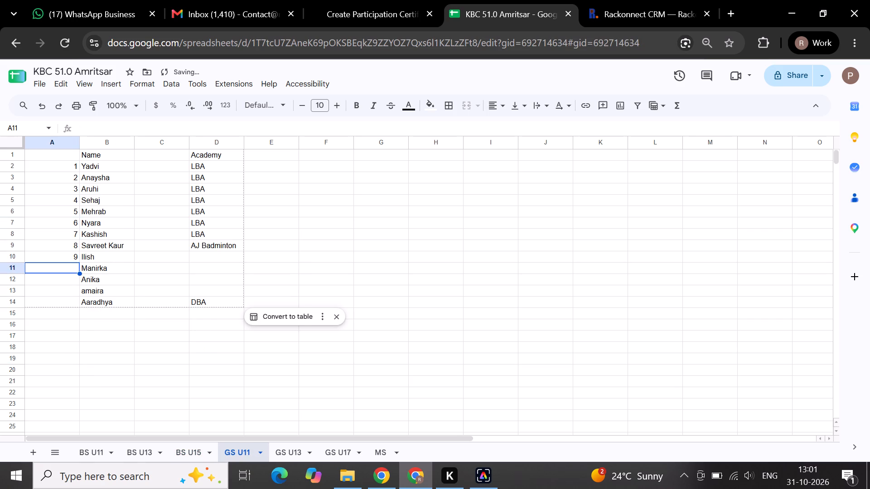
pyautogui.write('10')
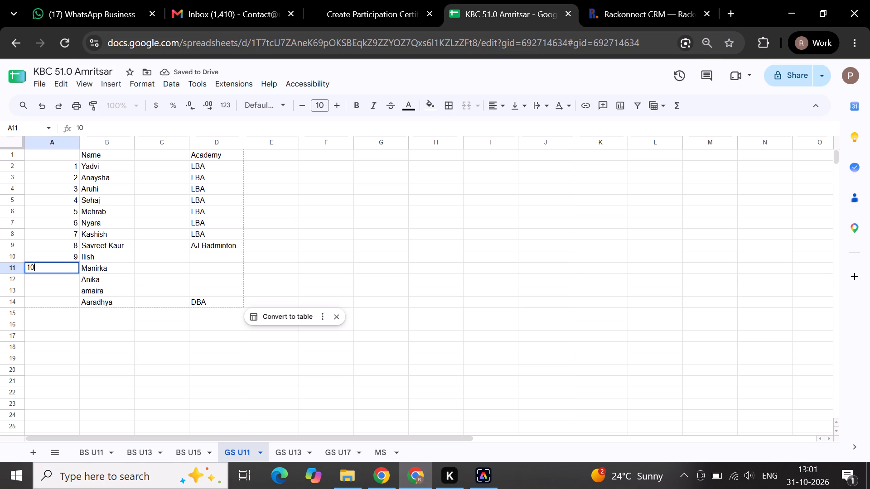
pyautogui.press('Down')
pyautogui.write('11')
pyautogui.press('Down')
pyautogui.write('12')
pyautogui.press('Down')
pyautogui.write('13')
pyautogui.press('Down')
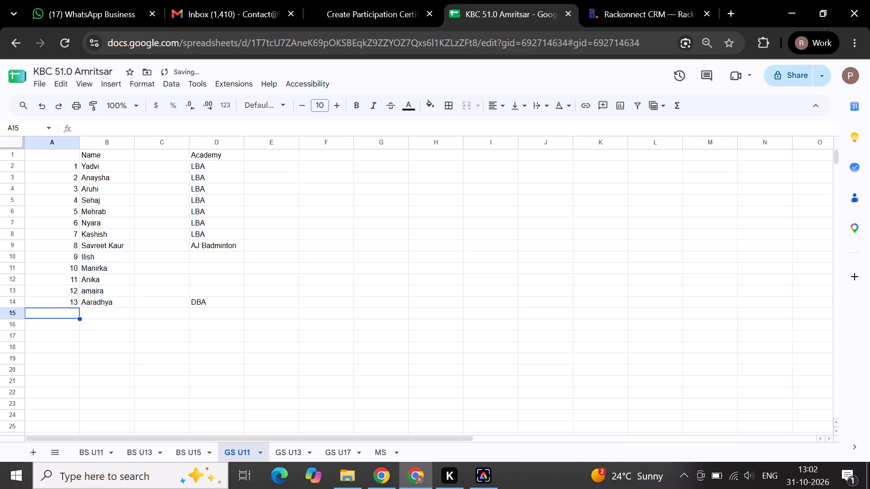
# Number the players on the GS U13 sheet 1 to 8 in cells A2 to A9.
pyautogui.click(288, 452)
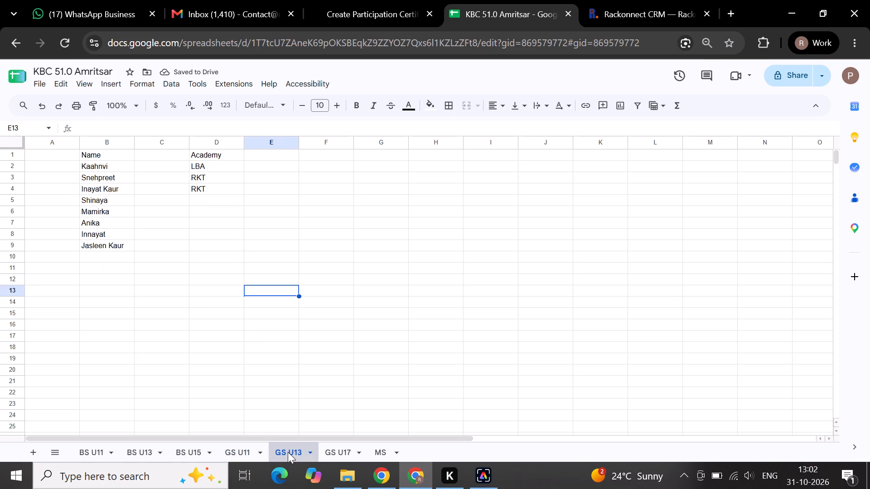
pyautogui.click(63, 169)
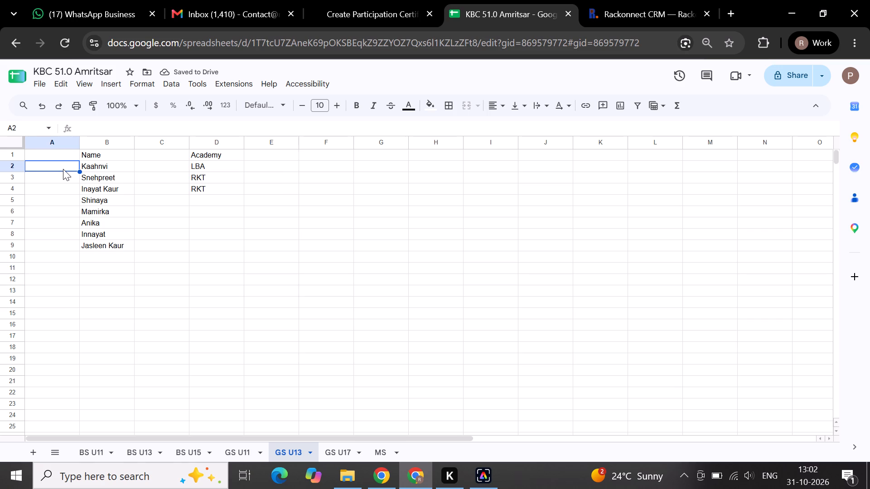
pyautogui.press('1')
pyautogui.press('Down')
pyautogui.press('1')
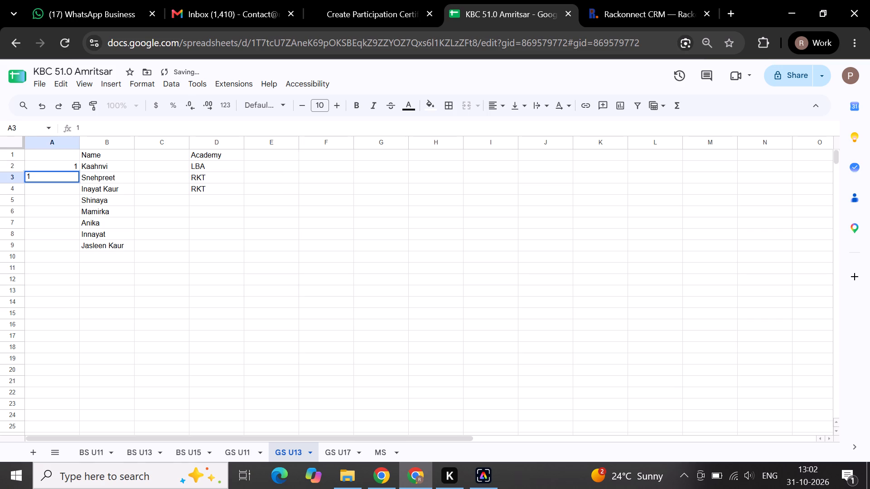
pyautogui.press('BackSpace')
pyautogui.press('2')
pyautogui.press('Down')
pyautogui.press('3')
pyautogui.press('Down')
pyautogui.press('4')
pyautogui.press('Down')
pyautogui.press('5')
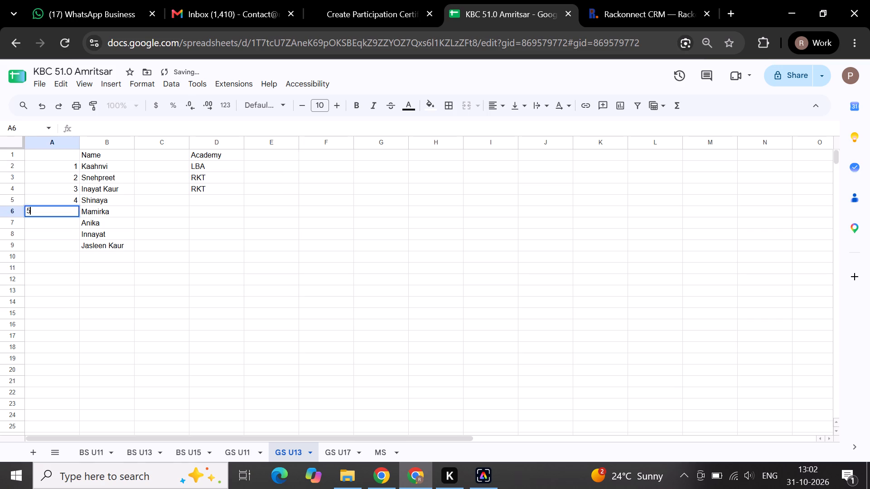
pyautogui.press('Down')
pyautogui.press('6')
pyautogui.press('Down')
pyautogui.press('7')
pyautogui.press('Down')
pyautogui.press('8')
pyautogui.press('Down')
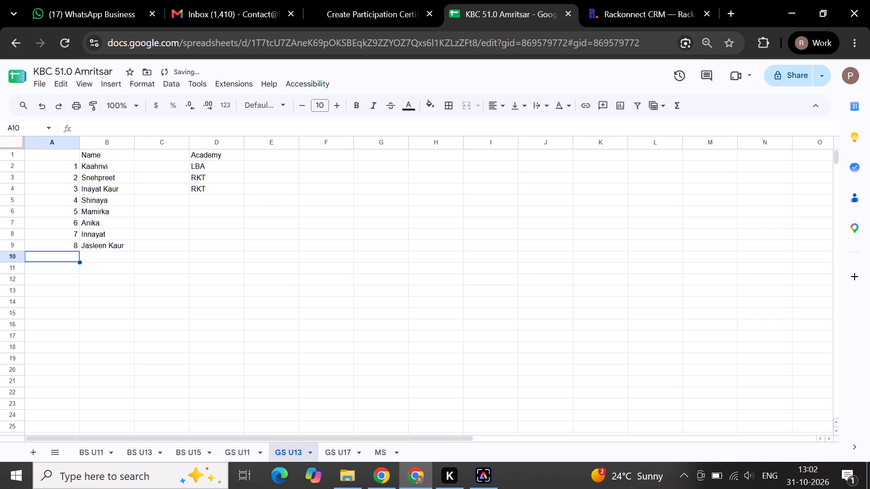
# Add the column headers Name in cell B1 and Academy in cell D1 of the MS sheet.
pyautogui.click(330, 446)
pyautogui.click(382, 455)
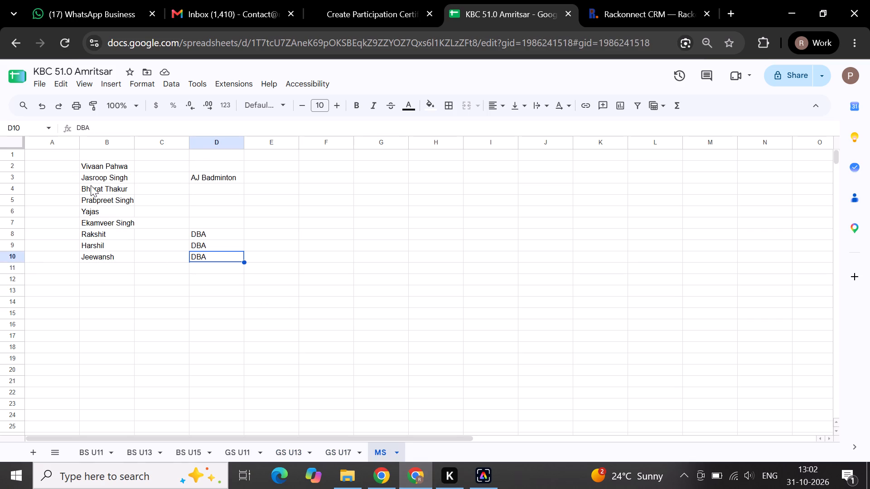
pyautogui.click(92, 159)
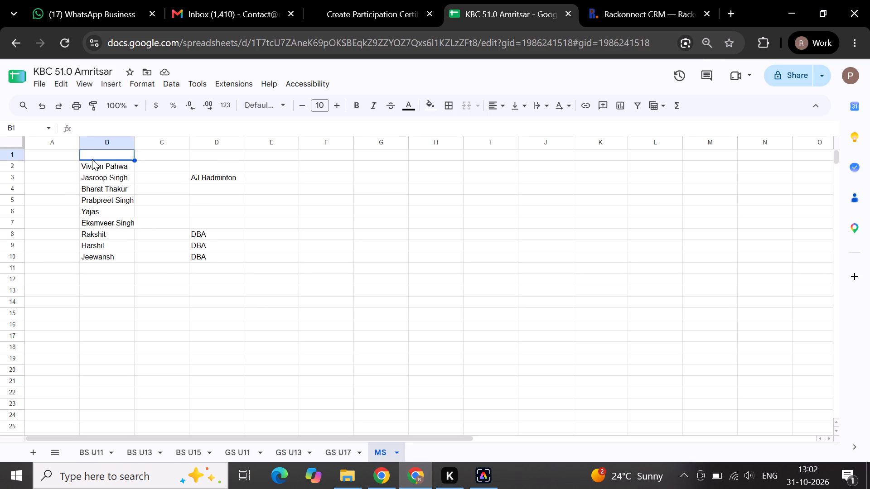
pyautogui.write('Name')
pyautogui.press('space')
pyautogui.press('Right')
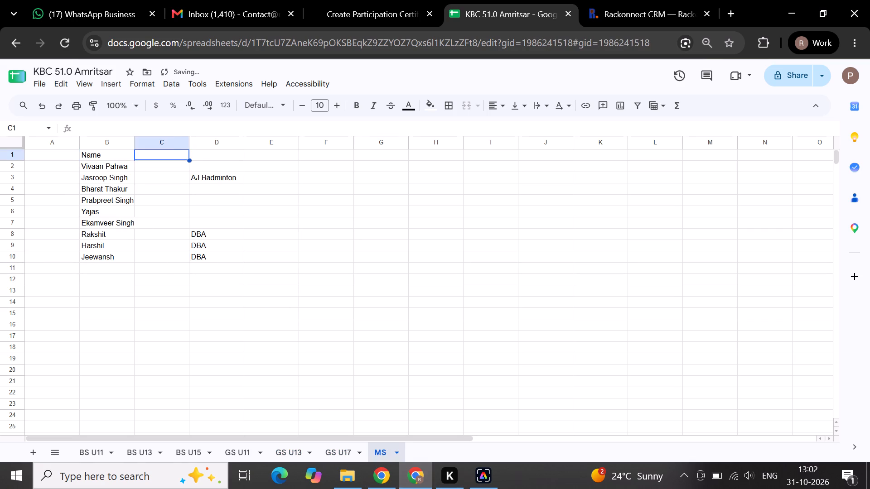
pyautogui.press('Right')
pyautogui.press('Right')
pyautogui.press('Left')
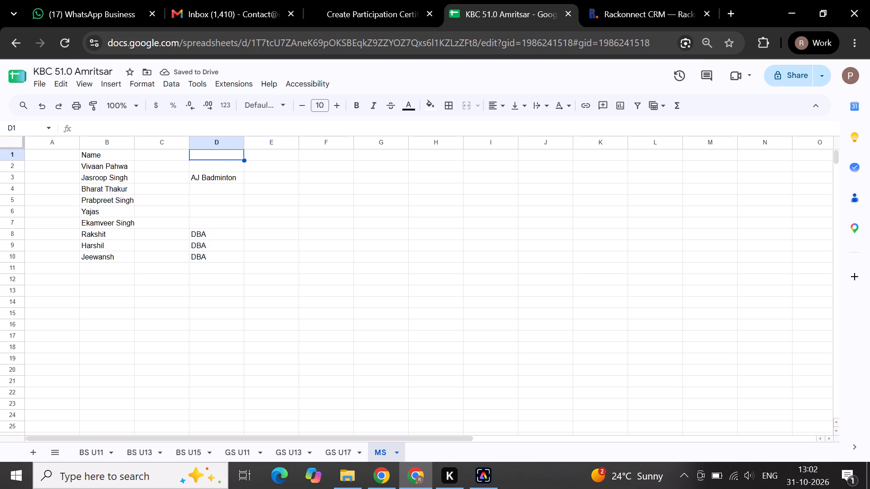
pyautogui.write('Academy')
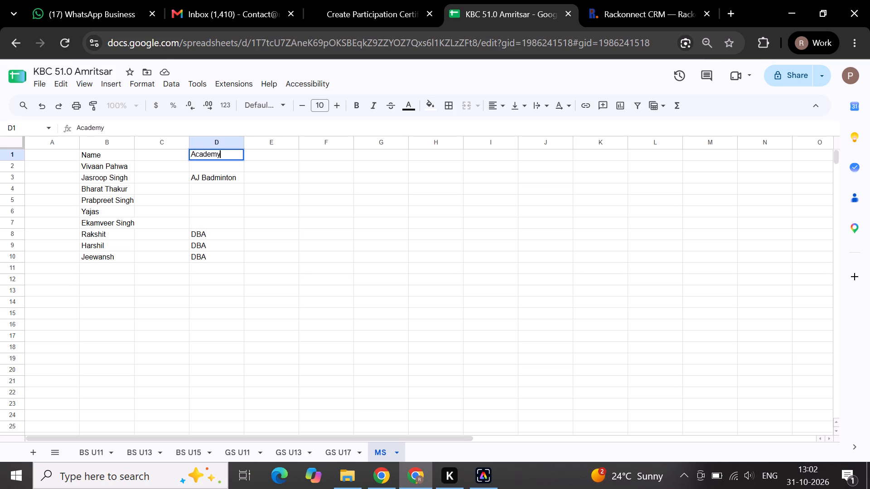
pyautogui.click(268, 261)
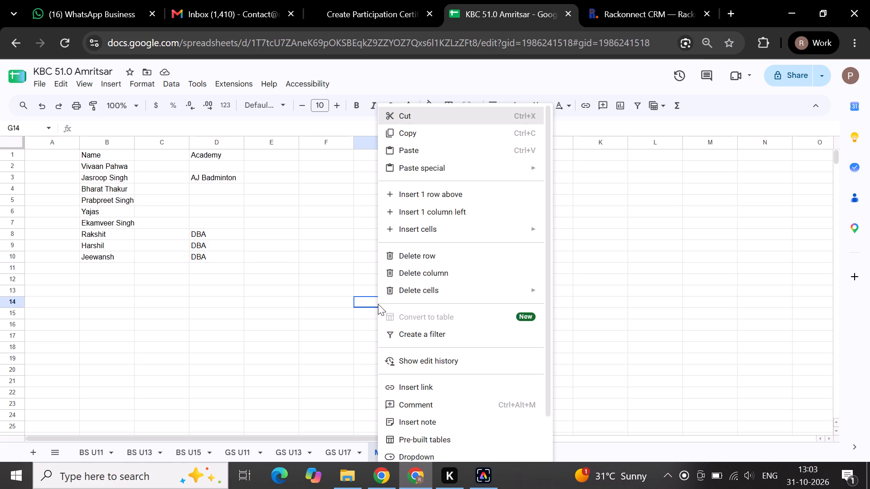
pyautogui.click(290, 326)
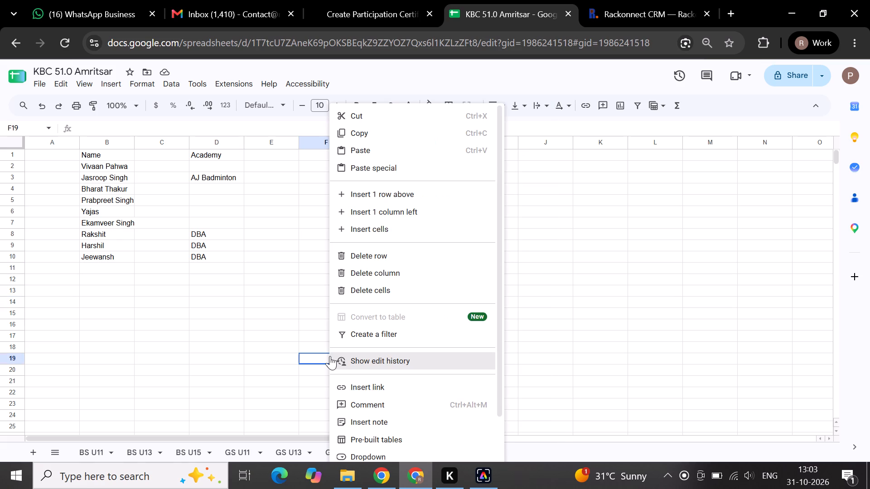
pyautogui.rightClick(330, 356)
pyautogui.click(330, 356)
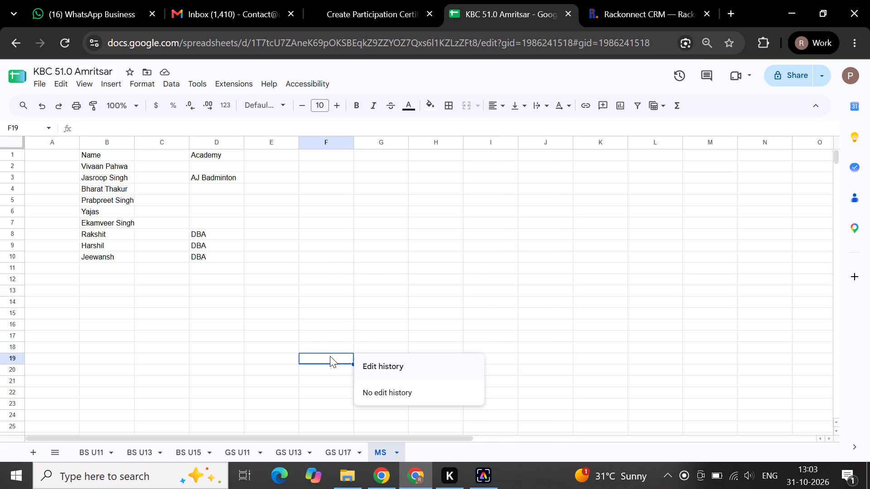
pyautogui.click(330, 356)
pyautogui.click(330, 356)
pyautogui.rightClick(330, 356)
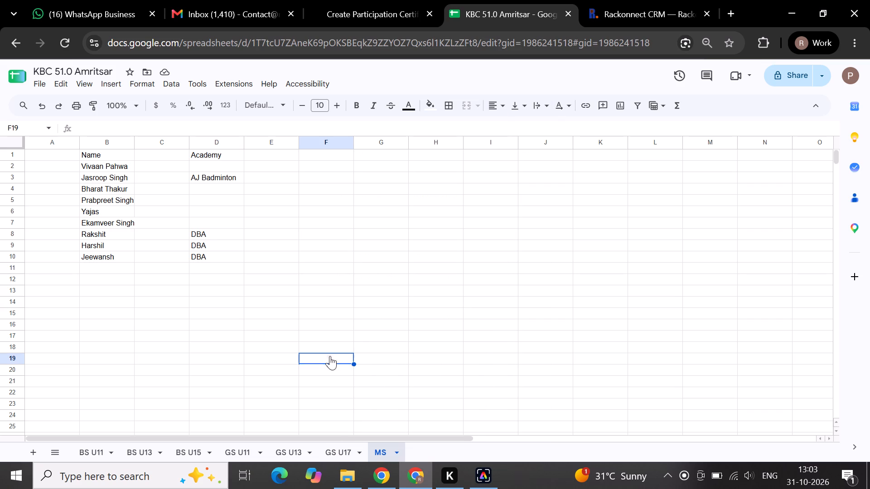
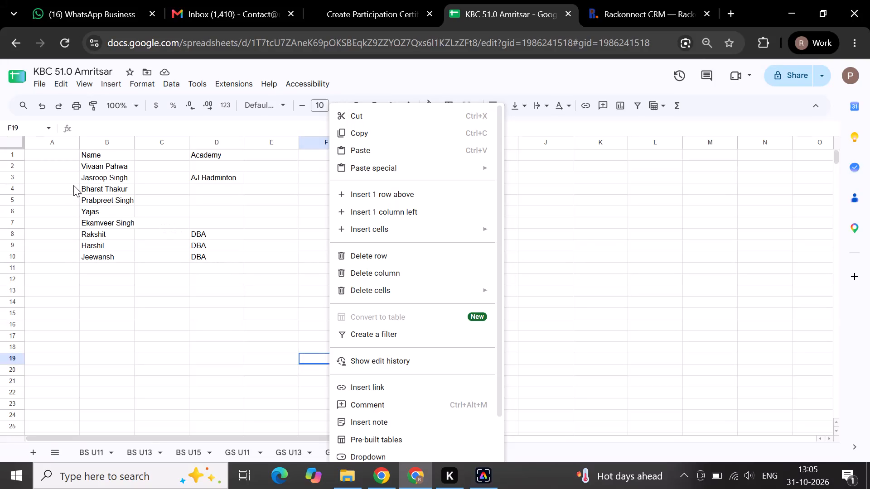
# Number the players on the MS sheet 1 to 9 in cells A2 to A10.
pyautogui.click(68, 163)
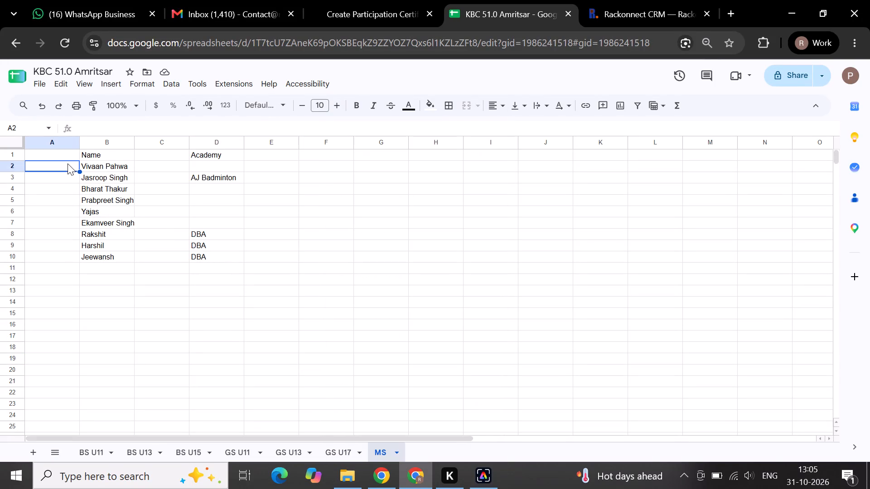
pyautogui.press('1')
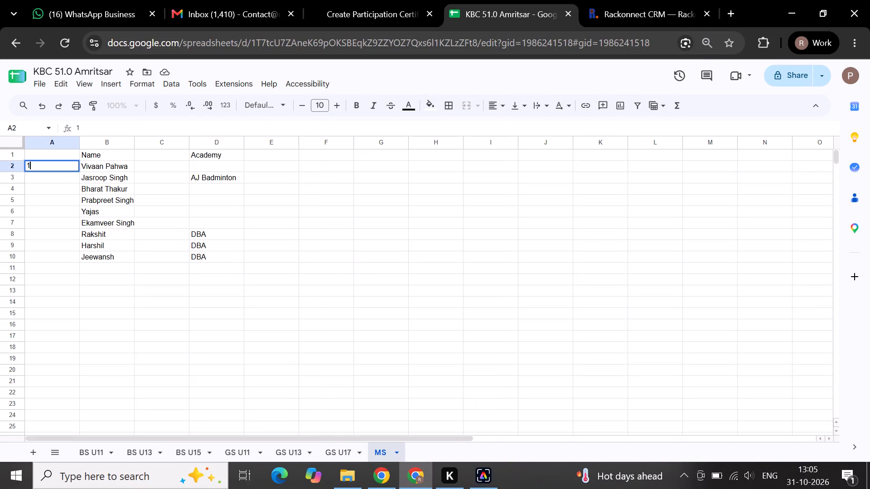
pyautogui.press('Down')
pyautogui.press('2')
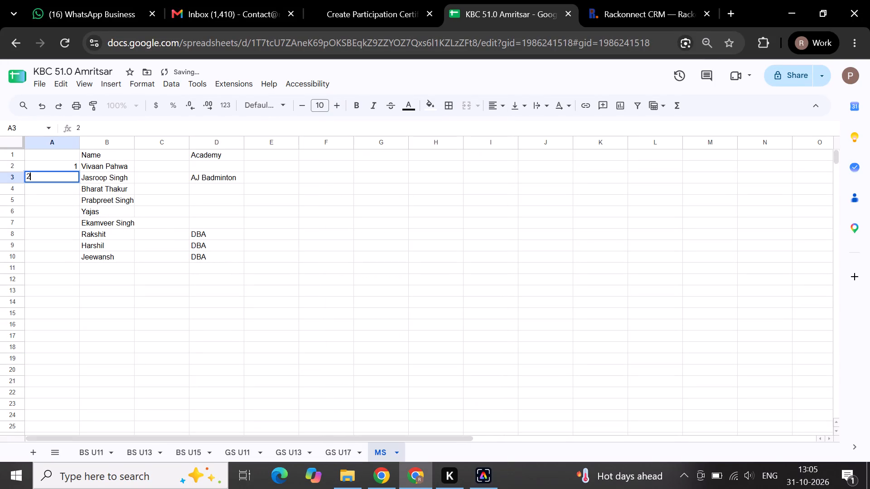
pyautogui.press('Down')
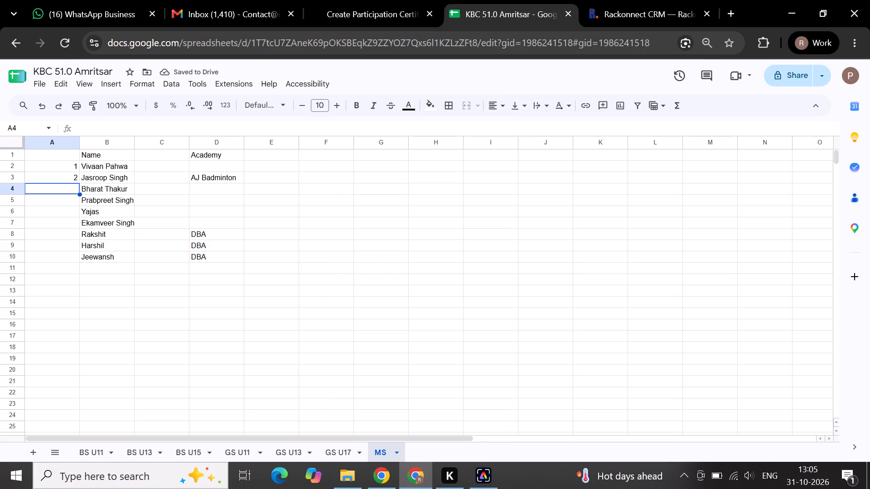
pyautogui.press('3')
pyautogui.press('Down')
pyautogui.press('4')
pyautogui.press('Down')
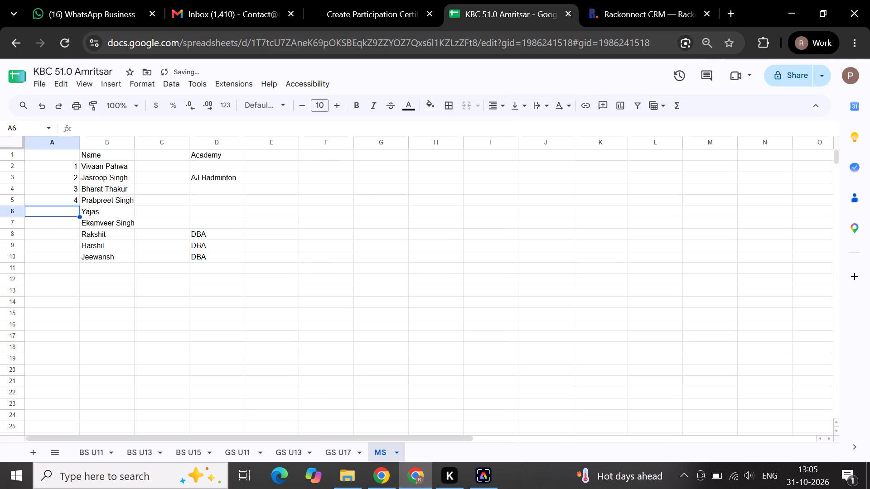
pyautogui.press('5')
pyautogui.press('Down')
pyautogui.press('6')
pyautogui.press('Down')
pyautogui.press('7')
pyautogui.press('Down')
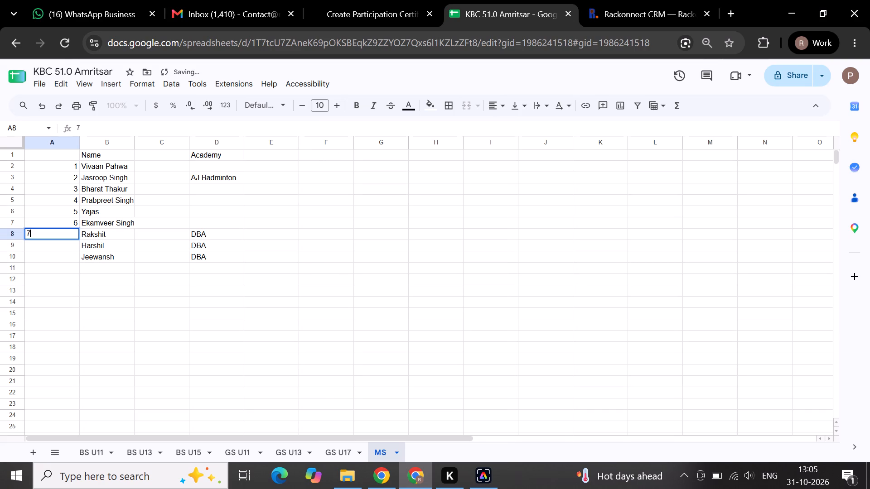
pyautogui.press('8')
pyautogui.press('Down')
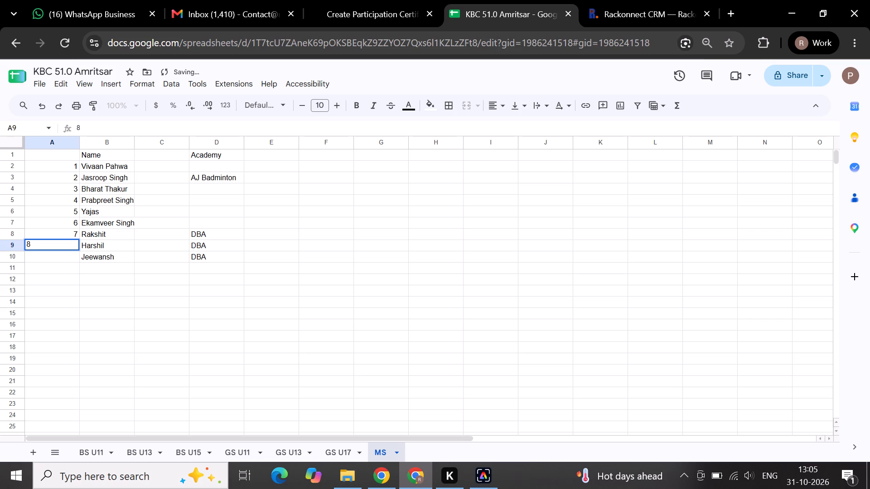
pyautogui.press('9')
pyautogui.press('Down')
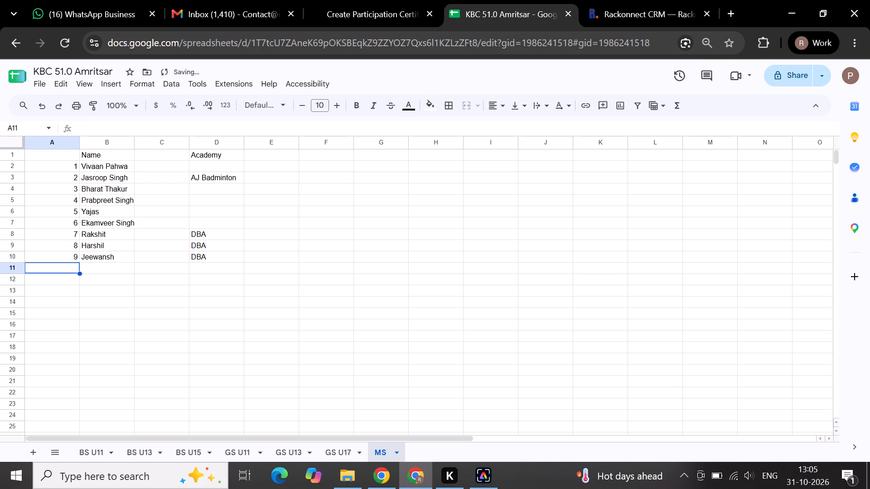
# Review the player lists and numbering on the GS U17, GS U13 and BS U11 sheets.
pyautogui.click(330, 456)
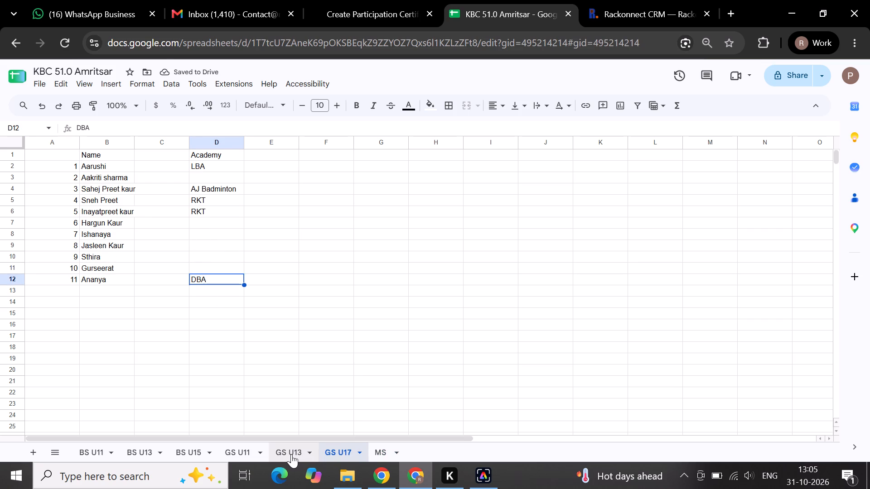
pyautogui.click(291, 454)
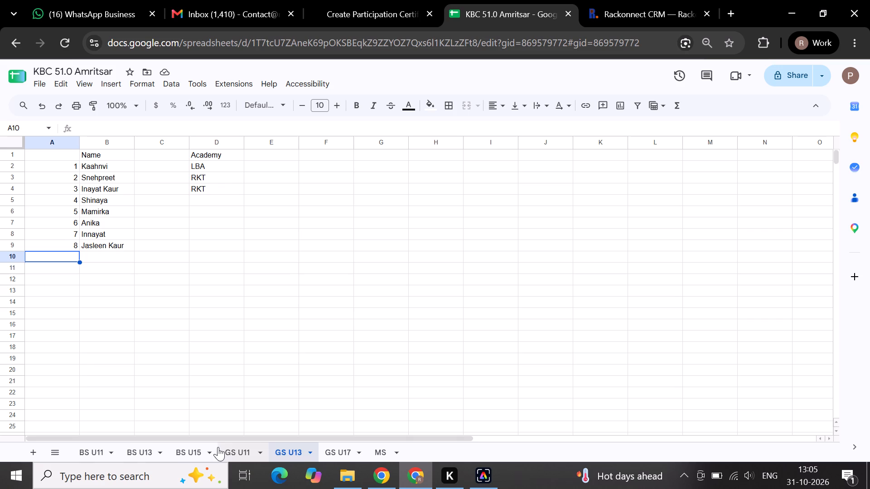
pyautogui.click(81, 449)
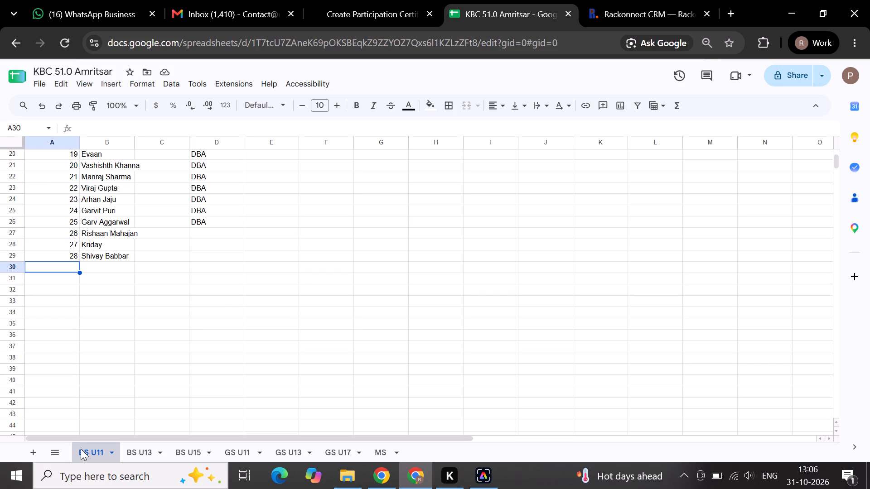
# Review the player lists, numbering and academy entries on the BS U13, BS U15, GS U11, GS U13 and GS U17 sheets.
pyautogui.click(133, 451)
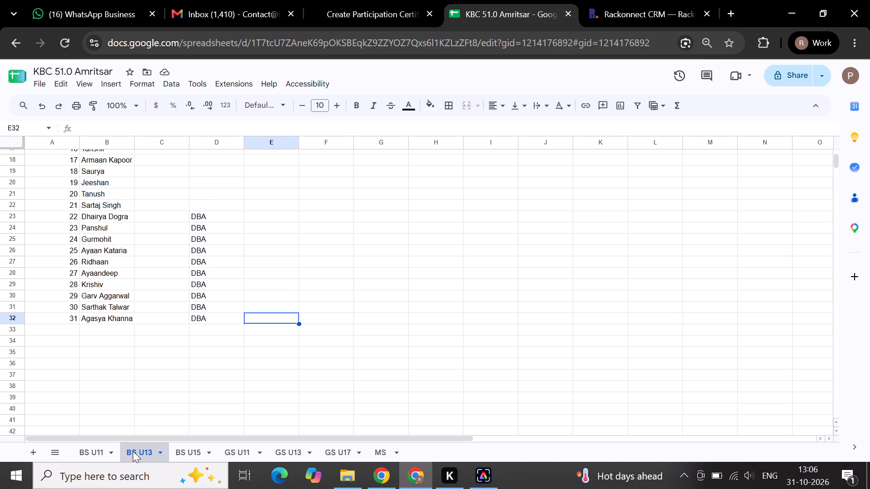
pyautogui.click(189, 453)
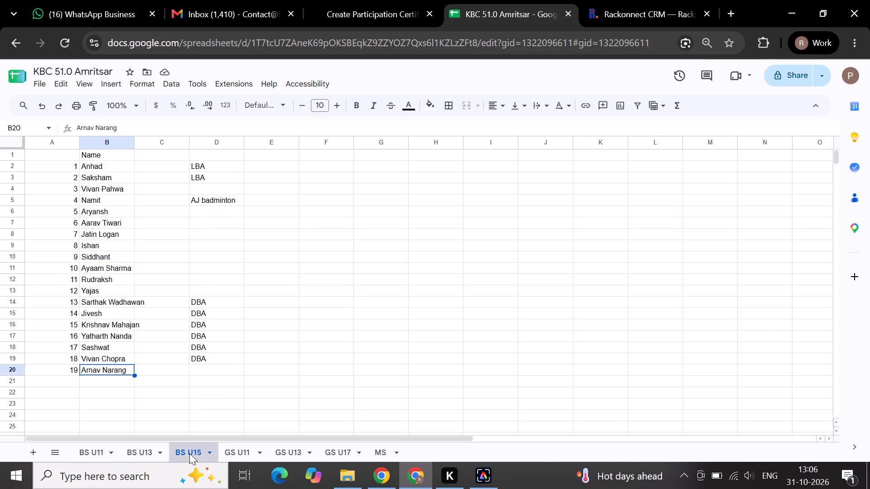
pyautogui.click(234, 456)
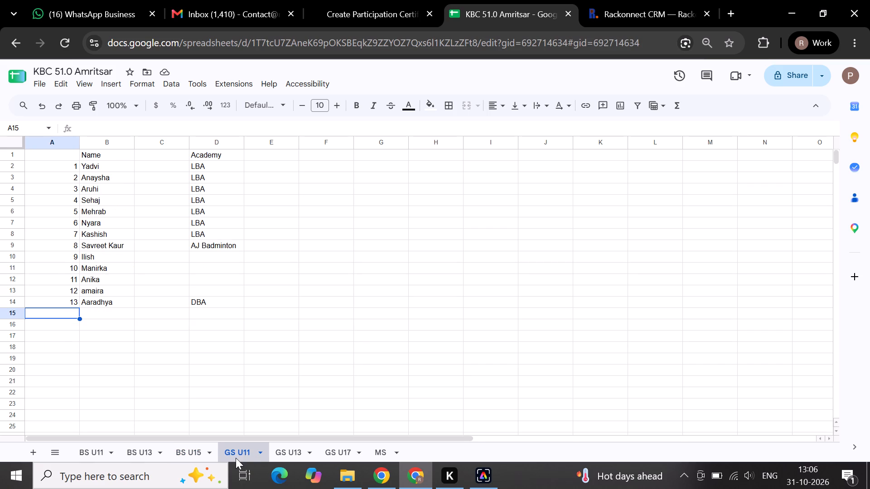
pyautogui.click(295, 454)
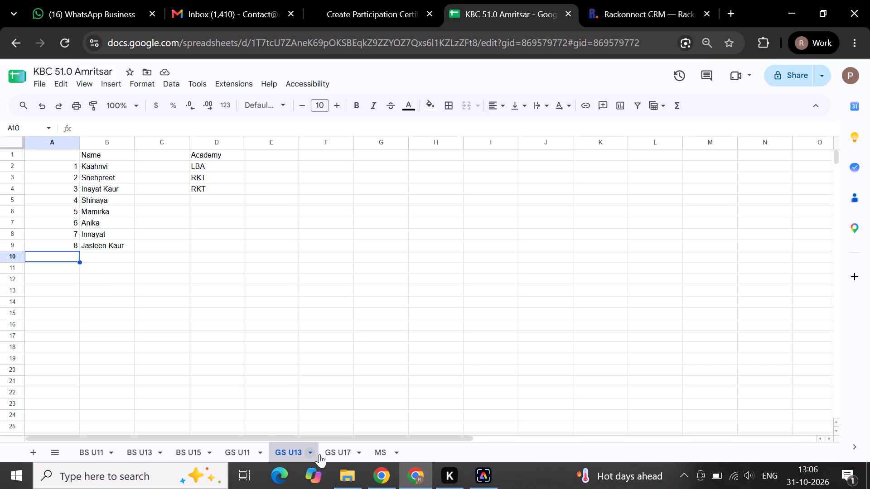
pyautogui.click(339, 452)
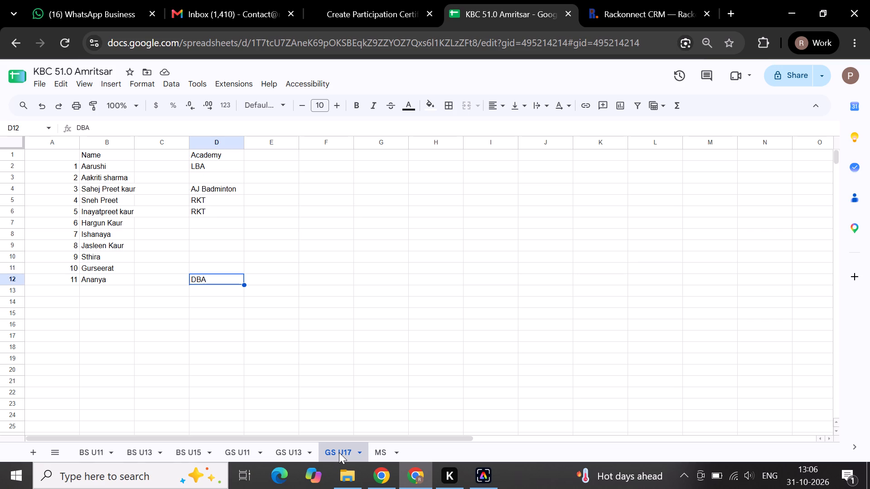
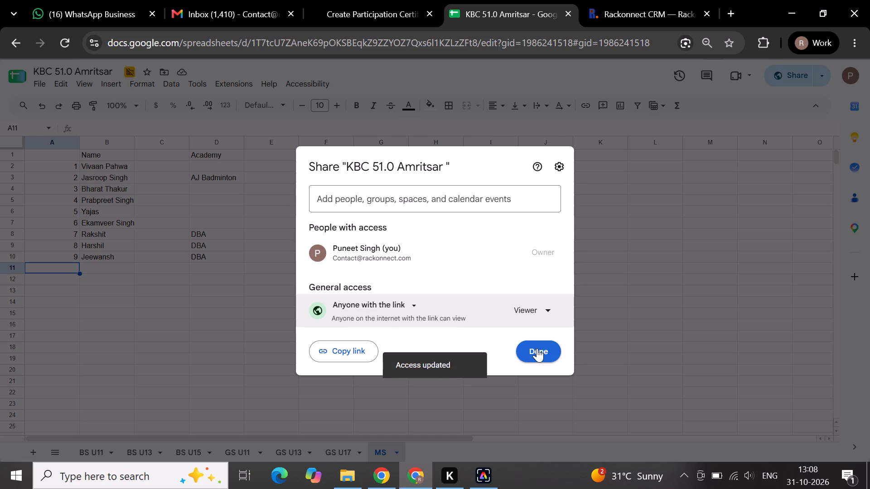
# Copy the KBC 51.0 Amritsar spreadsheet's sharing link and set the role for anyone with the link to Editor.
pyautogui.click(324, 351)
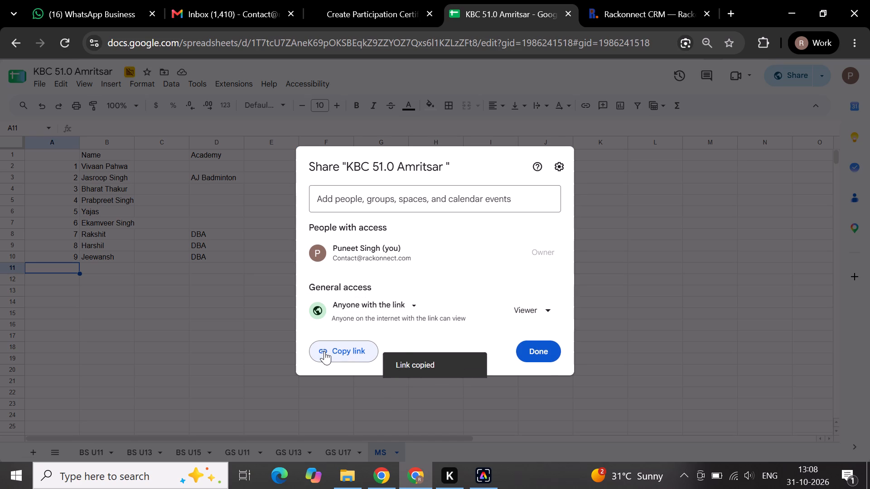
pyautogui.click(520, 314)
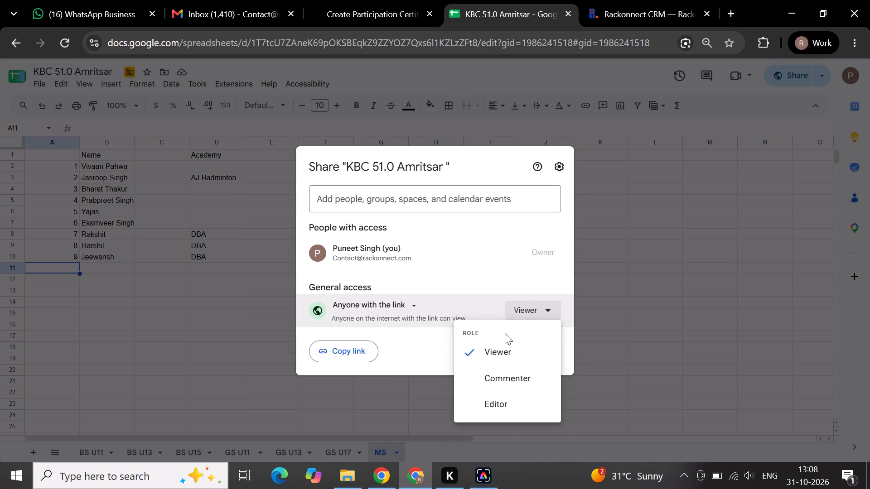
pyautogui.click(493, 399)
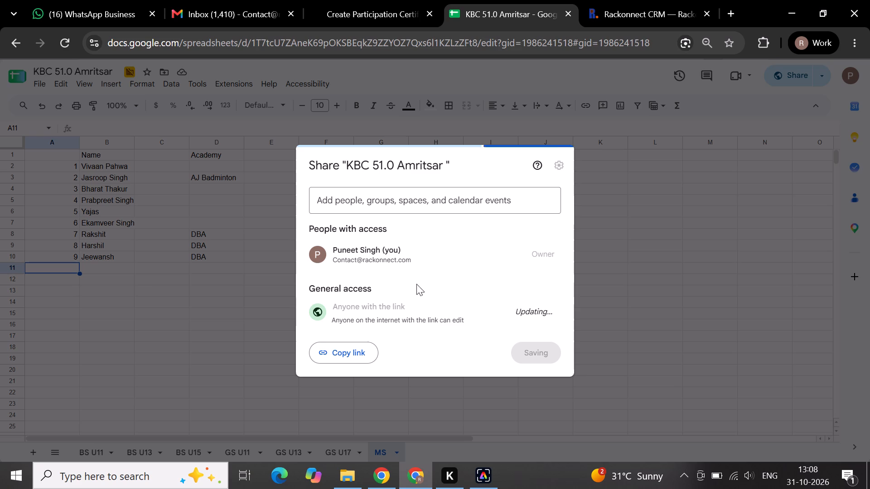
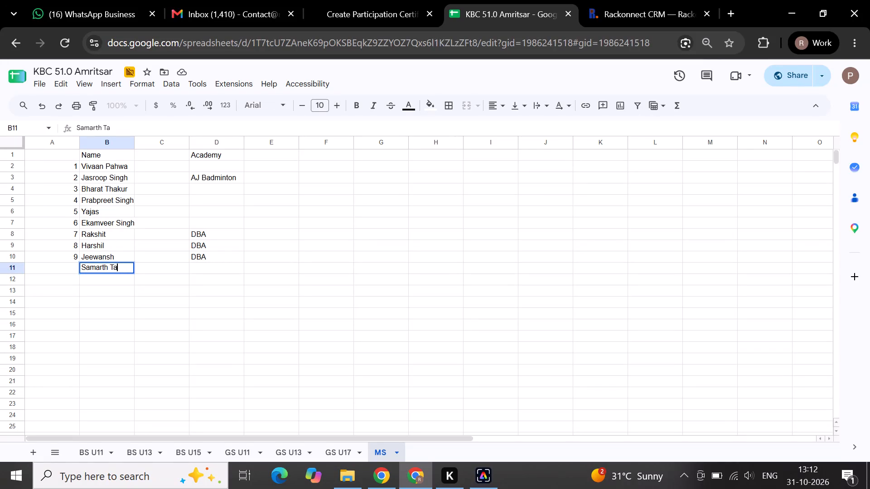
# Finish entering the new player's name in cell B11 of the MS sheet and number that player 10 in cell A11.
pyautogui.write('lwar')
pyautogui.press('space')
pyautogui.click(71, 271)
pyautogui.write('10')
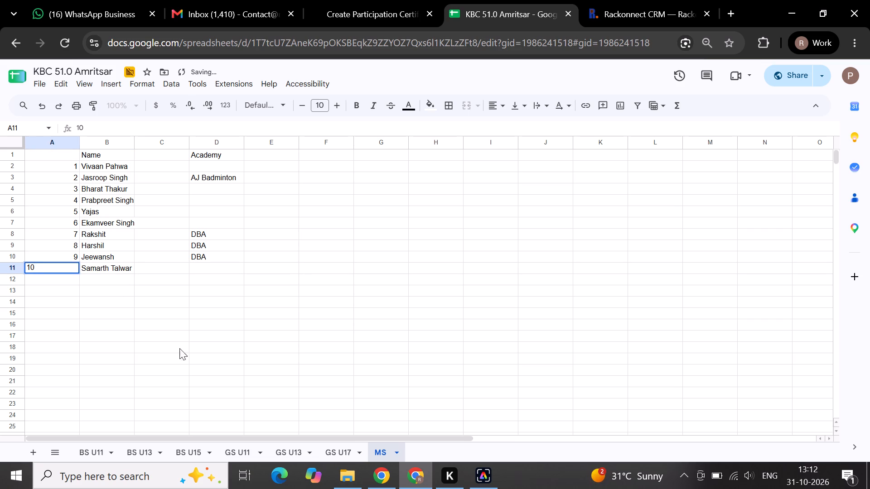
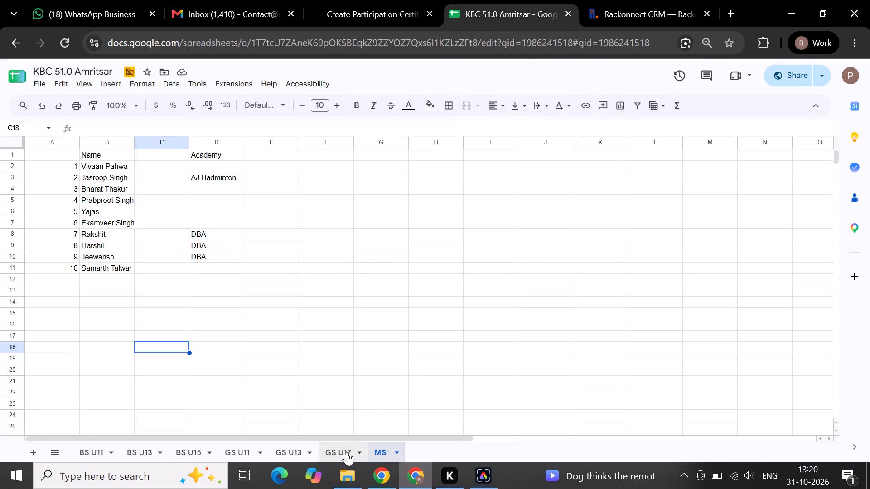
# Select the empty cell B12 below the last player's name on the MS sheet.
pyautogui.click(118, 275)
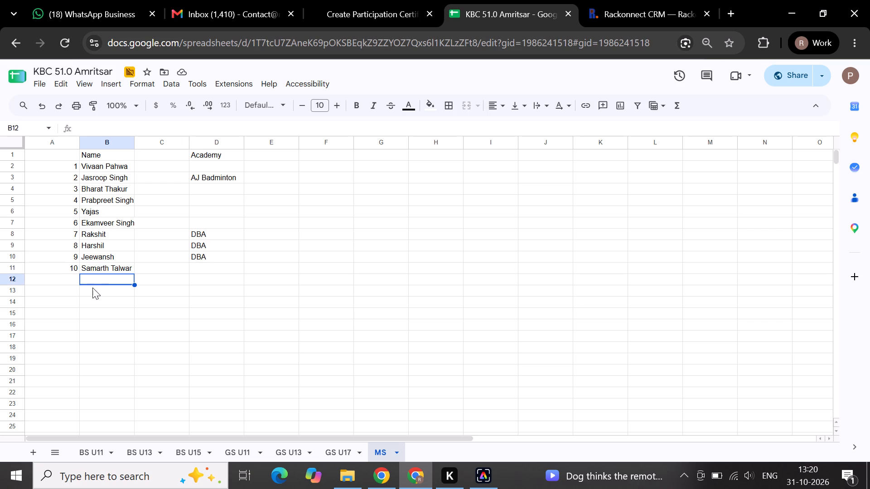
# Add two more players' names to the MS sheet's Name column in cells B12 and B13.
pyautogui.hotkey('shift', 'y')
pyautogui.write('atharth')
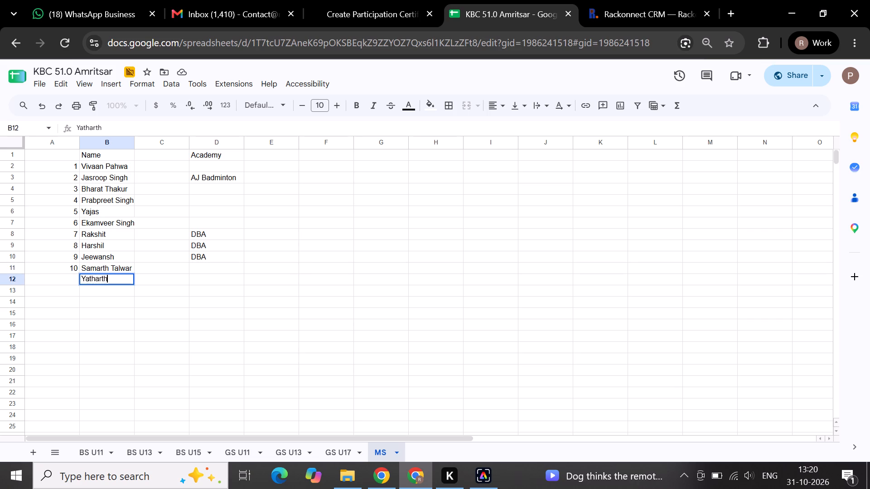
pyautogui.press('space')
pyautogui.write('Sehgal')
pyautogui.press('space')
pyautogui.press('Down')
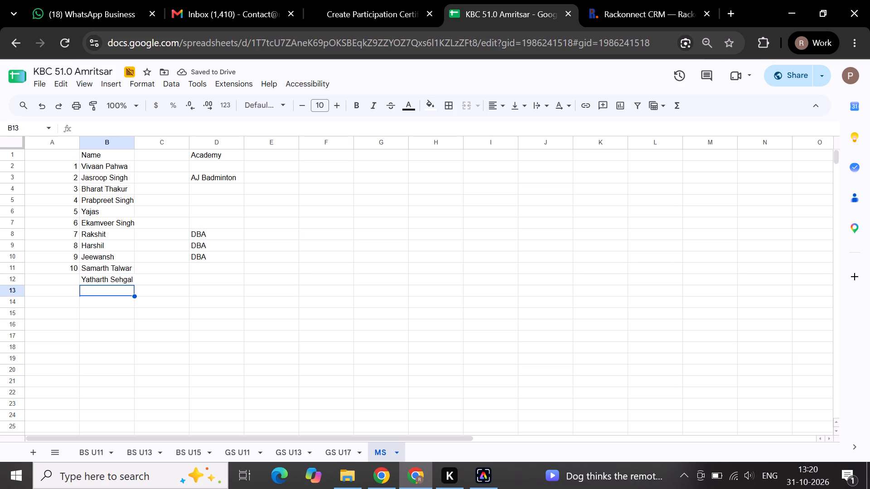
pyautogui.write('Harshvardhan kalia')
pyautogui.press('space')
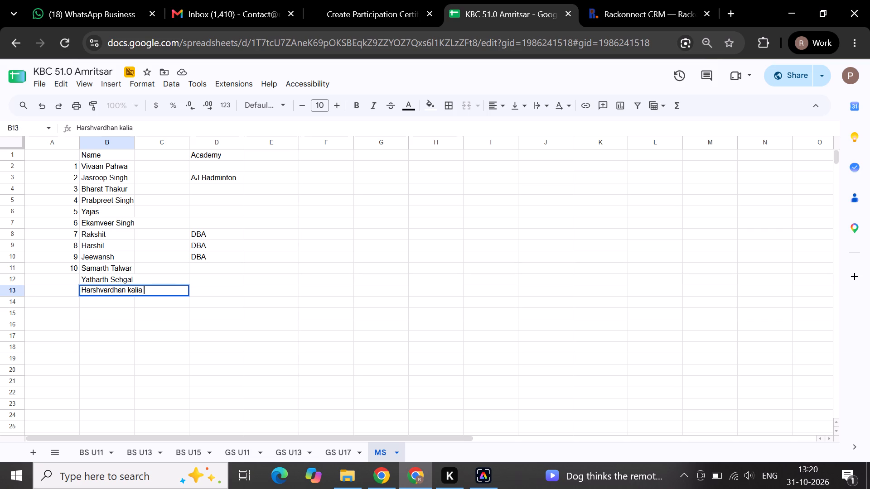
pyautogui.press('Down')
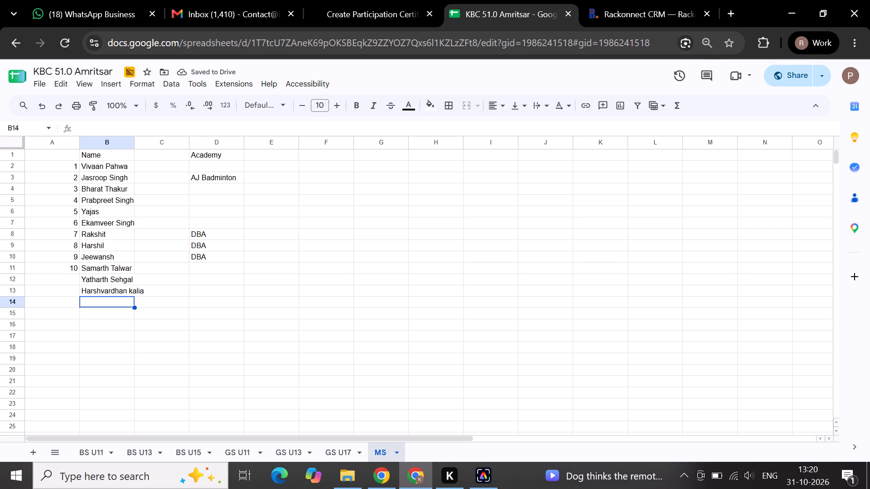
# Number the two added players on the MS sheet 11 and 12 in cells A12 and A13.
pyautogui.click(60, 276)
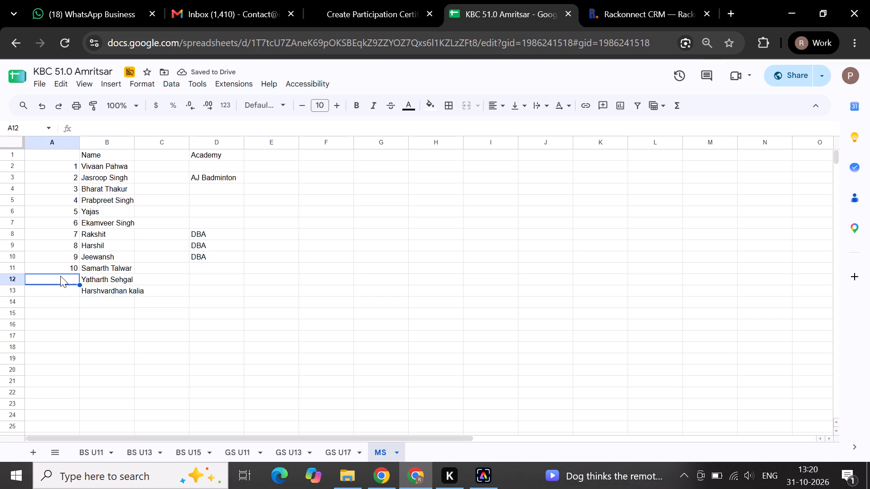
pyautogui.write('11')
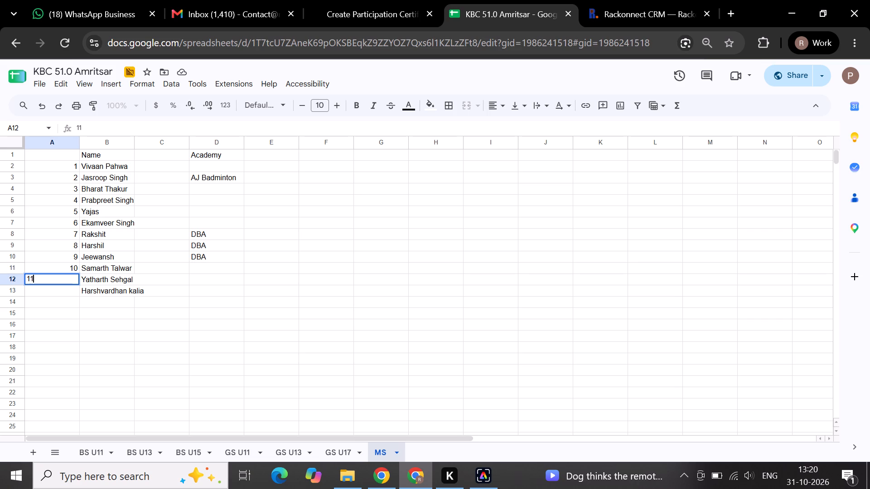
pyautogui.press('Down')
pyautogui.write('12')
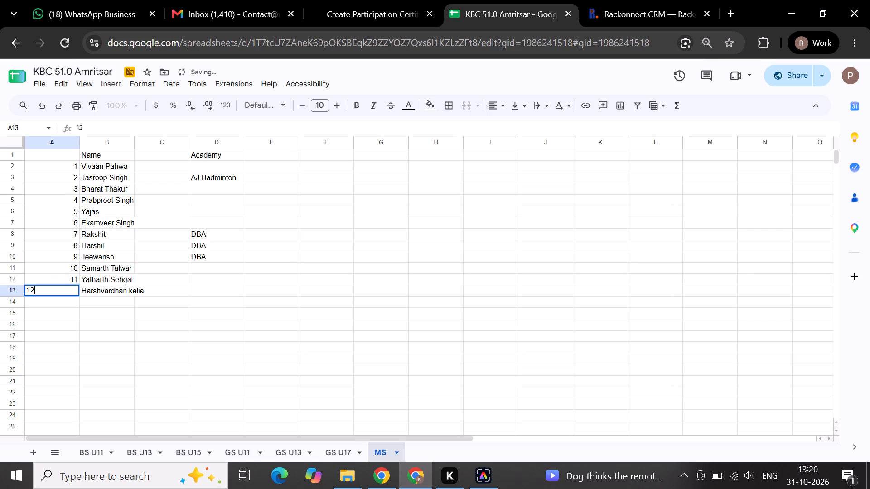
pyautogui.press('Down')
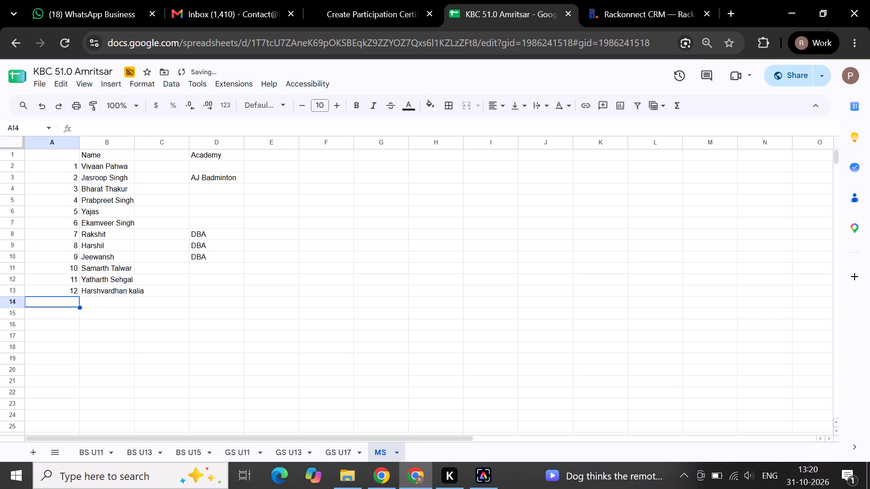